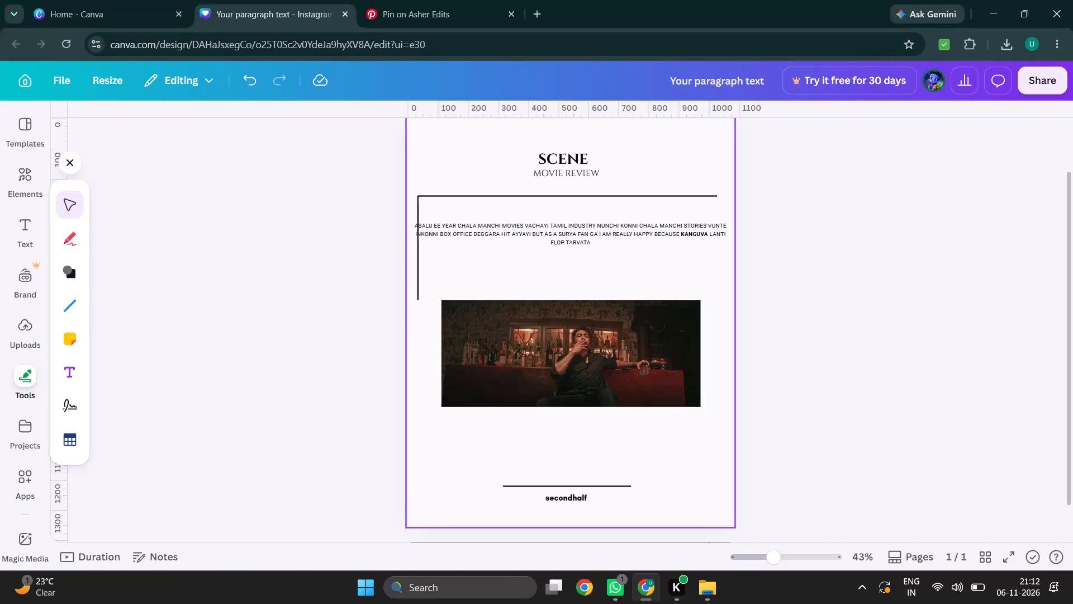
In the review paragraph, reword the phrase between "BOX OFFICE DEGGARA" and "BUT" as "HUGE COLLECT CHESAI".
double_click(587, 239)
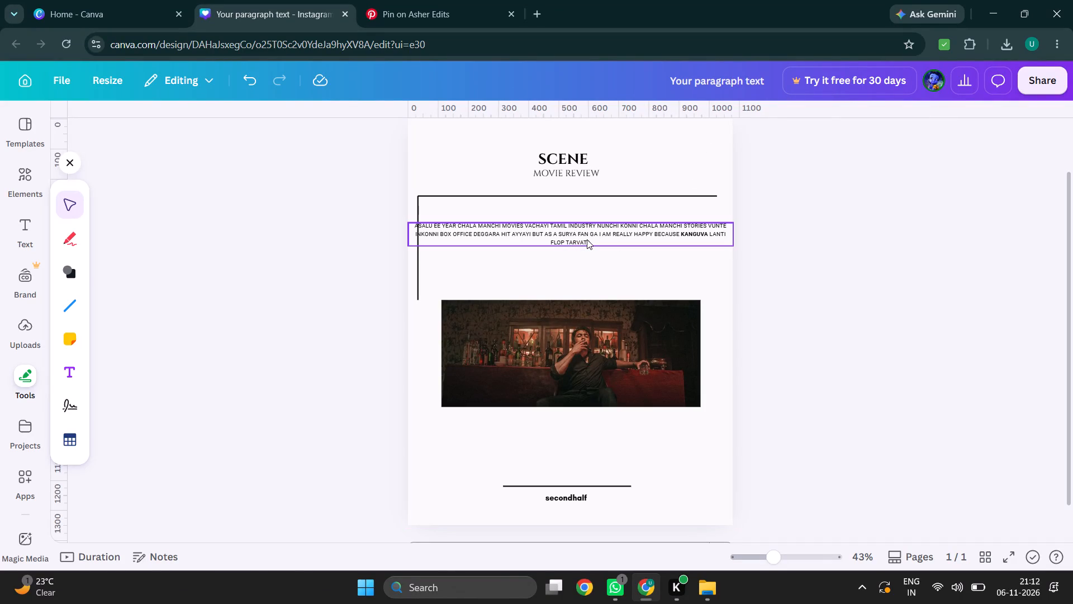
double_click(597, 239)
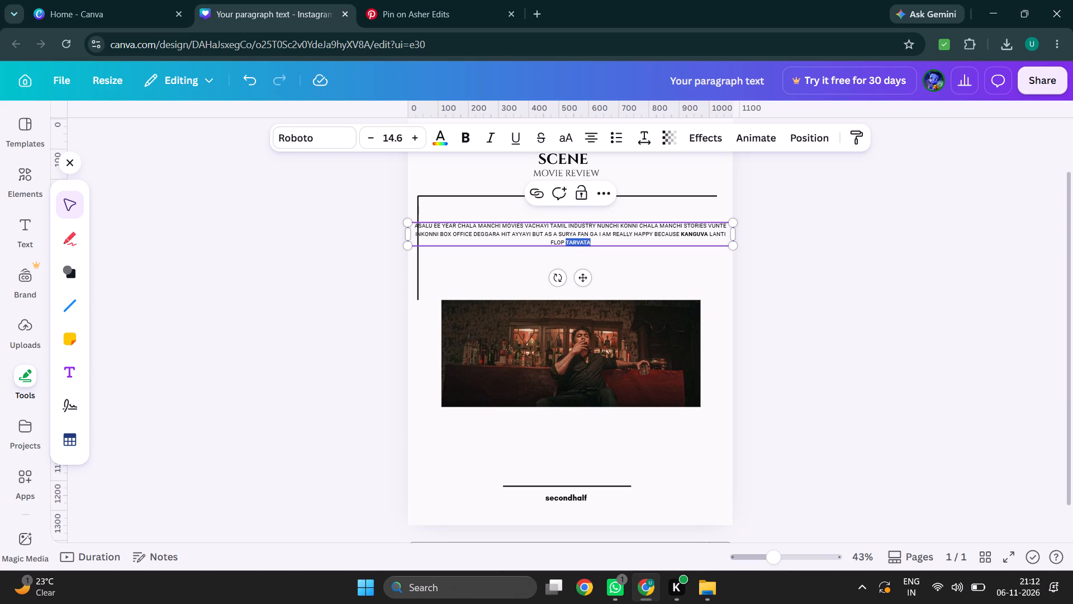
click(609, 239)
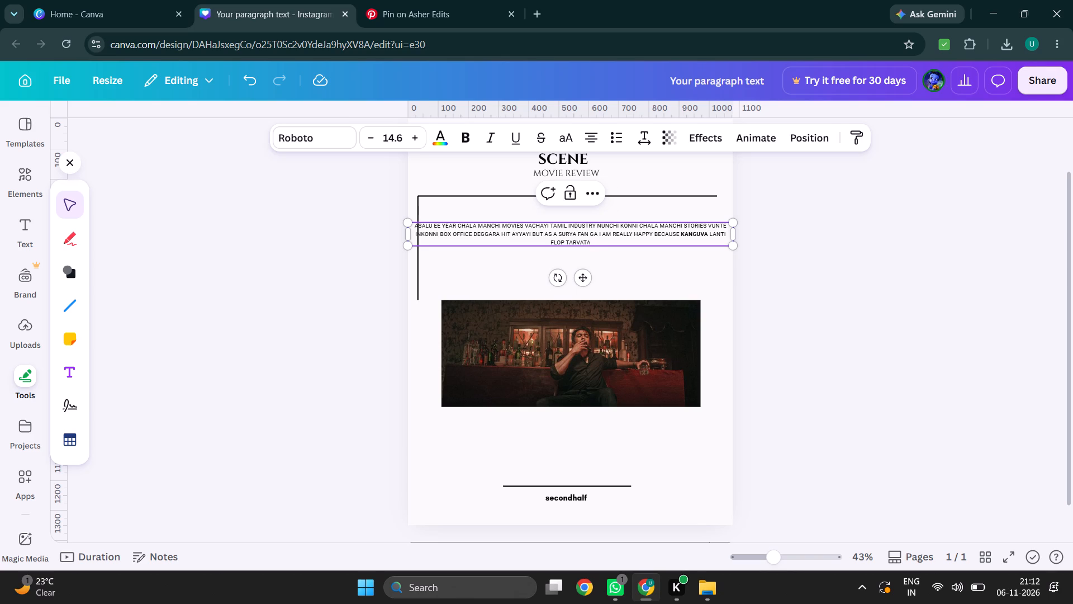
drag(529, 232, 502, 233)
key(BackSpace)
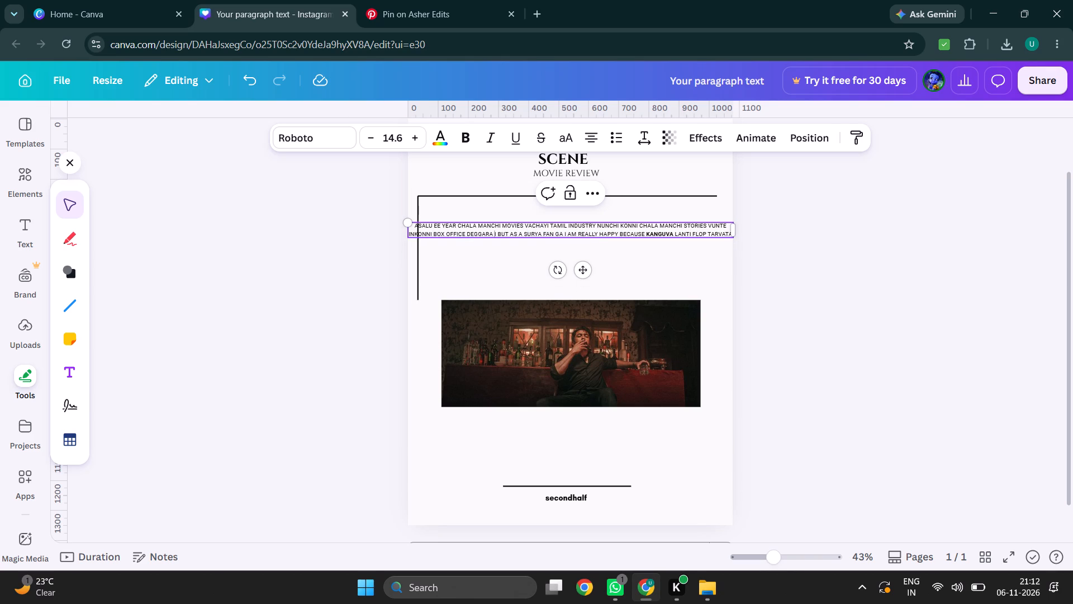
key(Right)
key(BackSpace)
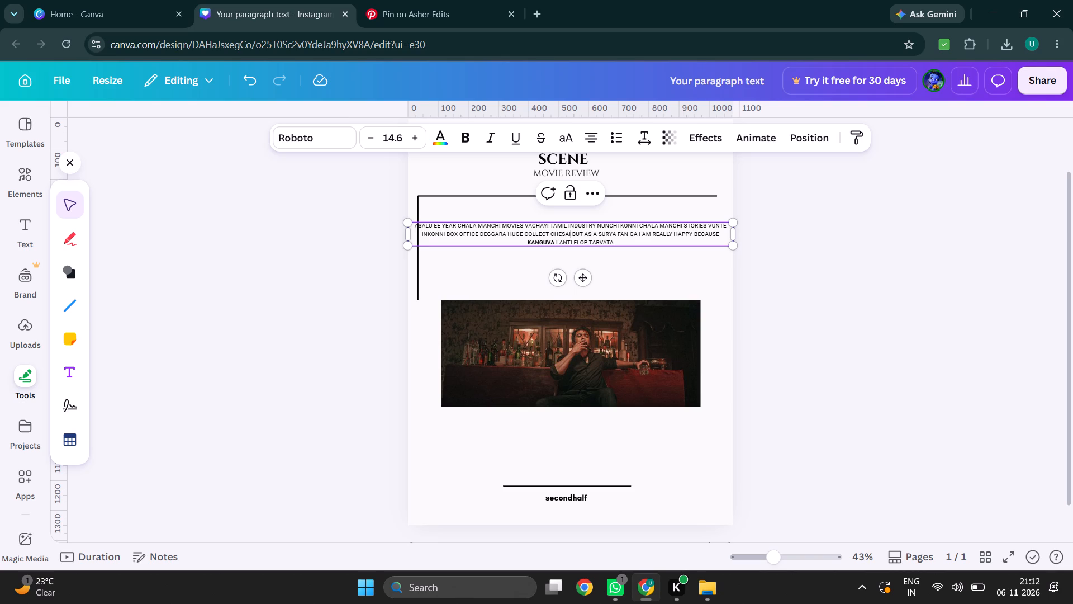
Continue the review paragraph after "TARVATA" with "OKA YEAR LOO 3 HITS AND SCENE WILL STAND".
click(616, 242)
key(space)
text(OKA)
key(space)
text(YEAR LOO)
key(space)
text(3 HITS AND SCENE)
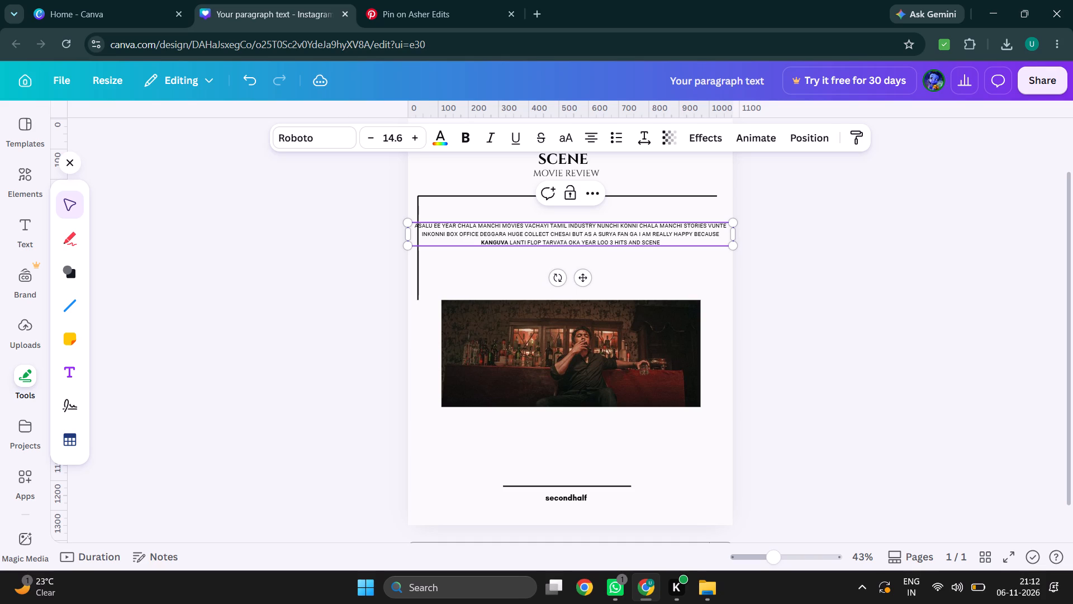
key(space)
text(WILL STAND)
key(space)
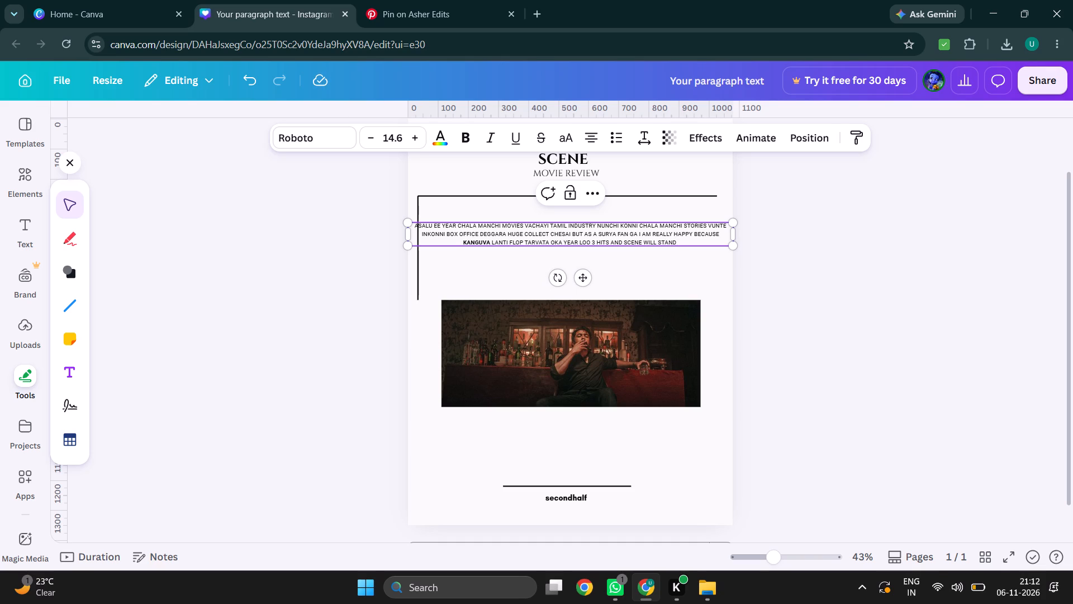
Complete the paragraph's closing sentence after "WILL STAND" with "TOP OF ALL THEM.".
click(616, 242)
key(t)
key(BackSpace)
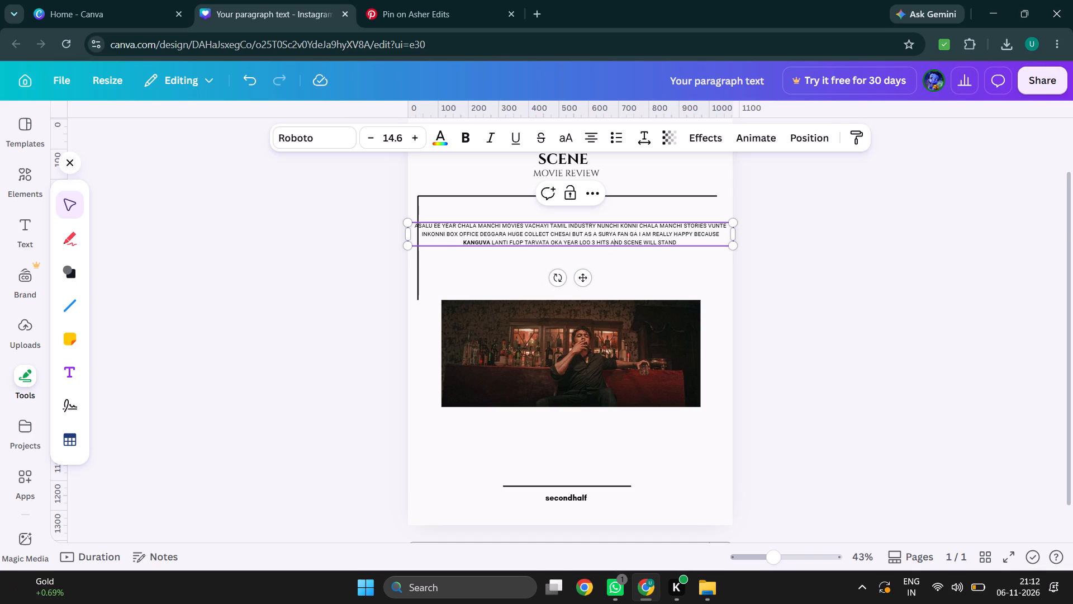
click(679, 243)
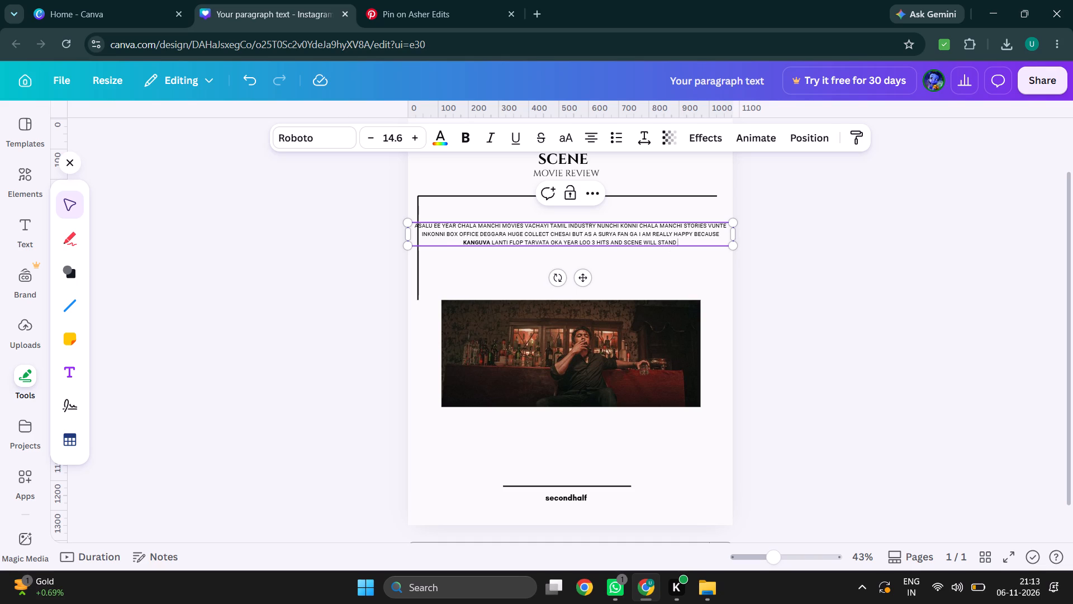
click(679, 243)
key(t)
key(i)
key(BackSpace)
text(OP OF)
key(BackSpace)
key(BackSpace)
text(OF ALL THEM)
key(space)
key(BackSpace)
text(.)
key(space)
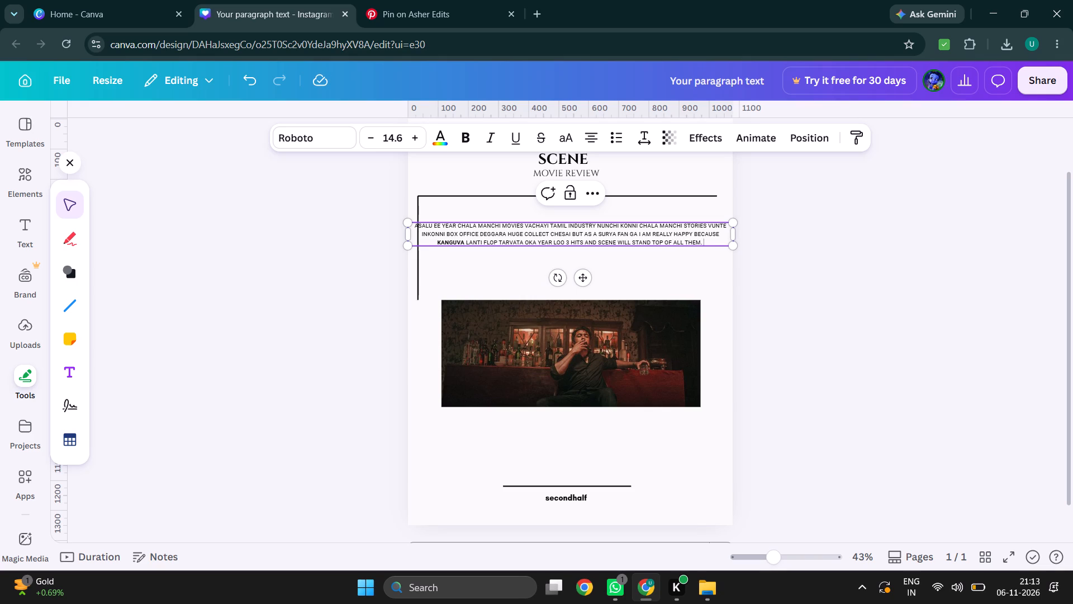
Begin a new sentence at the end of the review paragraph with "AND THANKS TO THE DIRECTOR".
scroll(678, 306, up, 1)
click(710, 242)
text(AND THE)
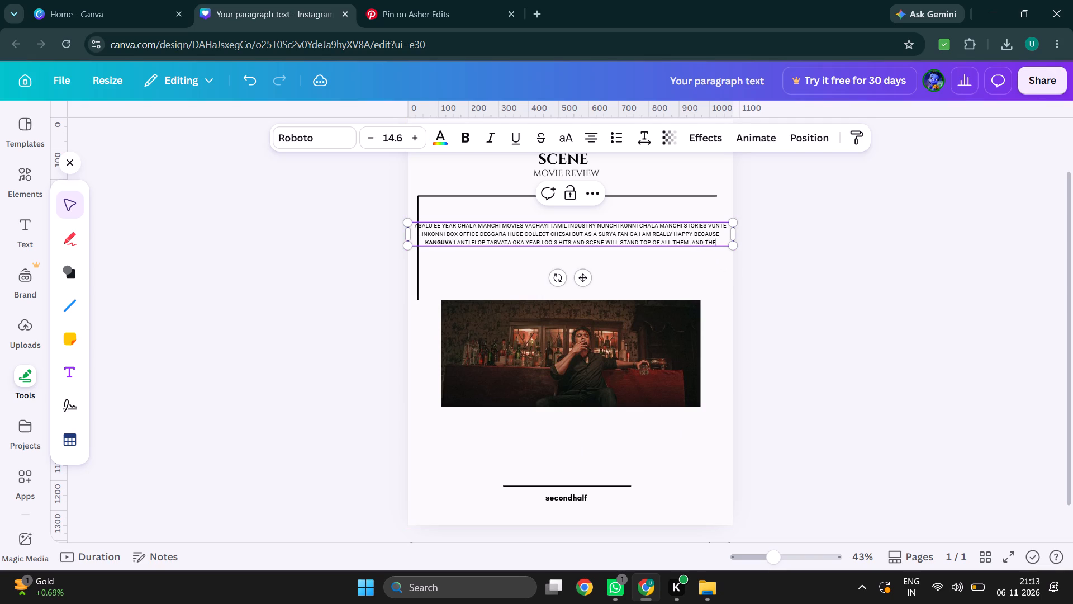
key(BackSpace)
text(ANSK)
key(BackSpace)
key(BackSpace)
text(KS TO THE)
key(space)
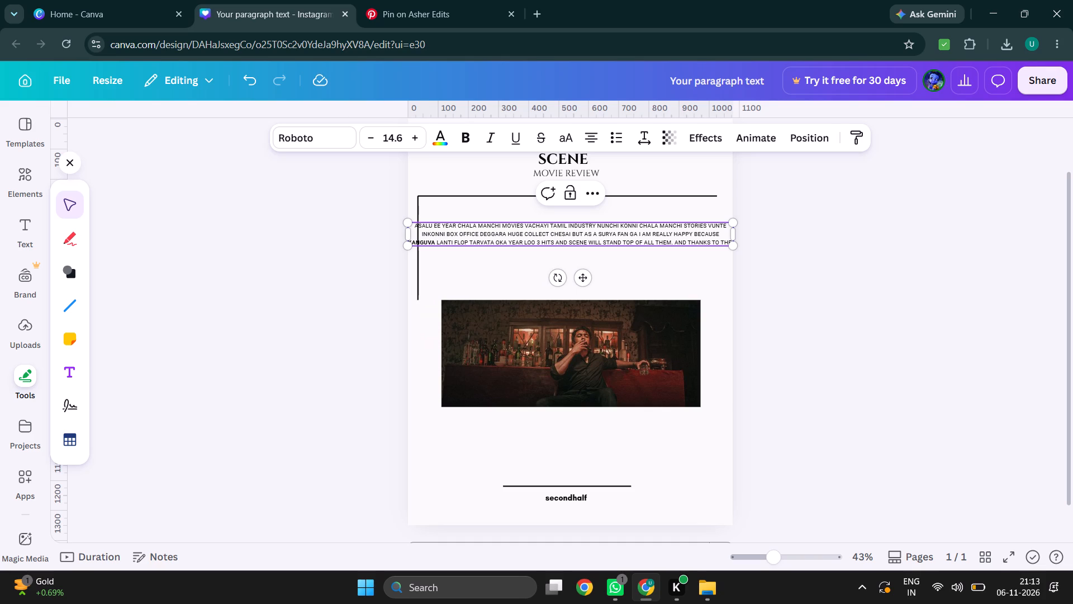
text(DIRC)
key(BackSpace)
text(ECTOT)
key(BackSpace)
text(R)
key(space)
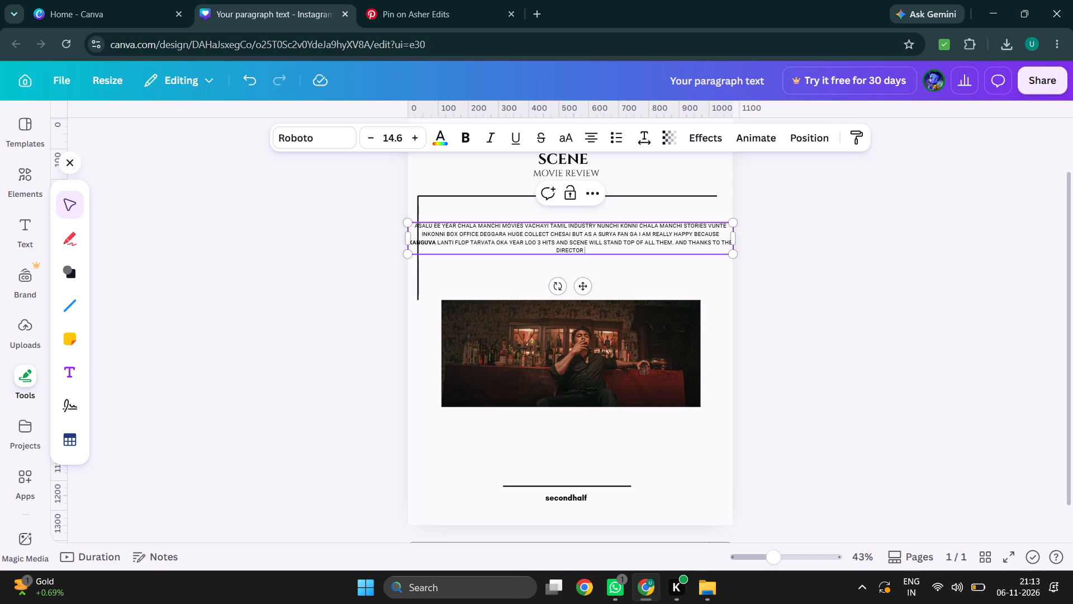
key(BackSpace)
key(BackSpace)
key(BackSpace)
key(BackSpace)
key(BackSpace)
key(BackSpace)
key(BackSpace)
key(BackSpace)
key(BackSpace)
key(BackSpace)
key(BackSpace)
key(BackSpace)
key(BackSpace)
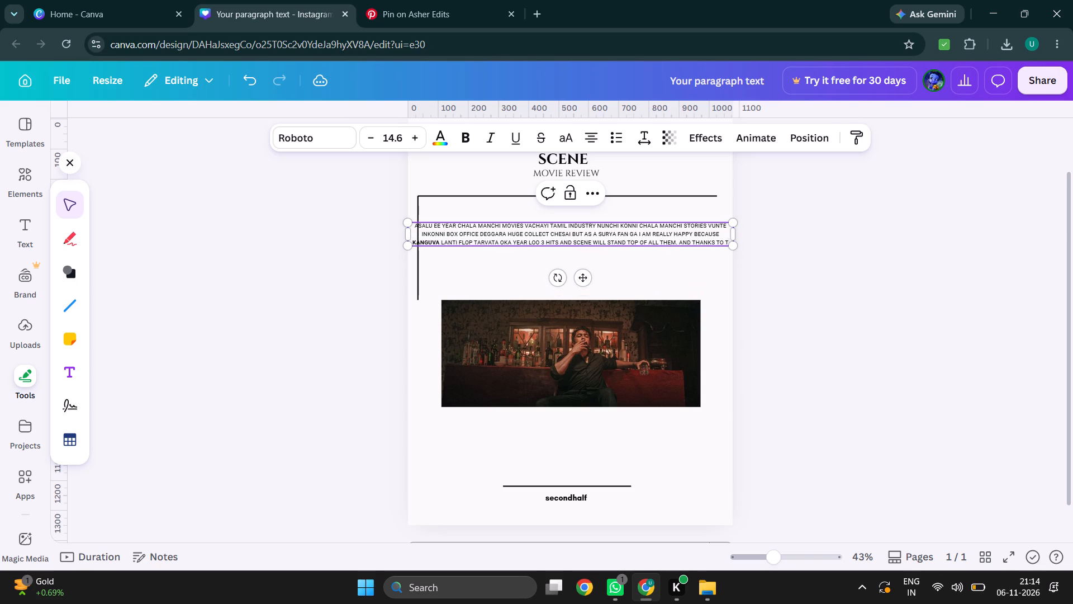
text(JITHU MADHAVAN)
key(space)
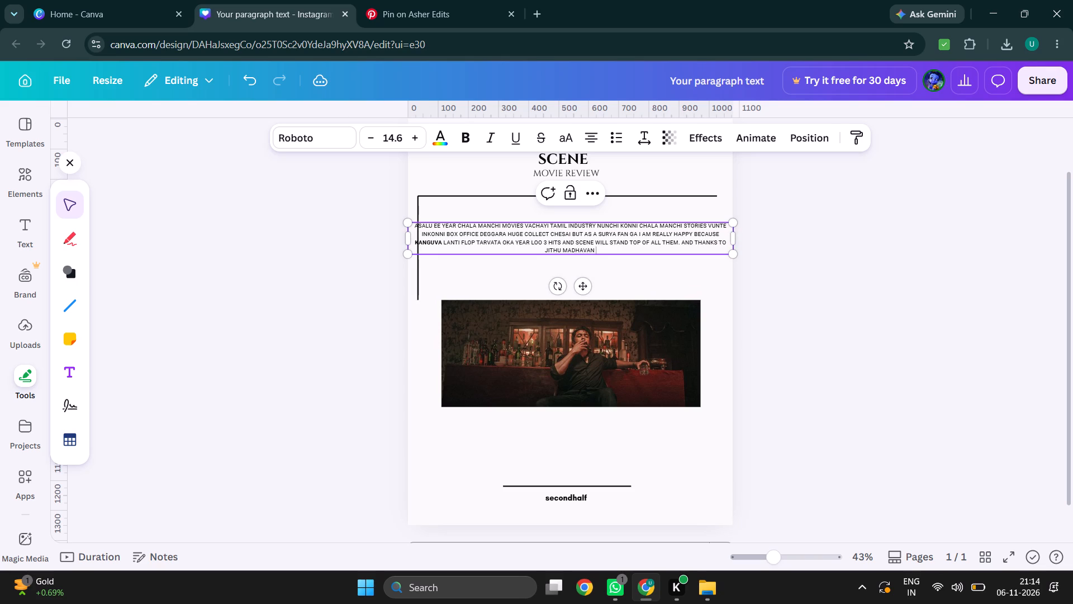
Continue the sentence after the director's name with "YOU HAD GIVEN ONE OF THE BEST FILMS THIS YEAR AND".
text(YOU)
key(space)
text(HAD GIVEN A)
key(space)
key(BackSpace)
key(BackSpace)
text(ONE OF THE BEST FILS)
key(BackSpace)
text(MS THIS)
key(space)
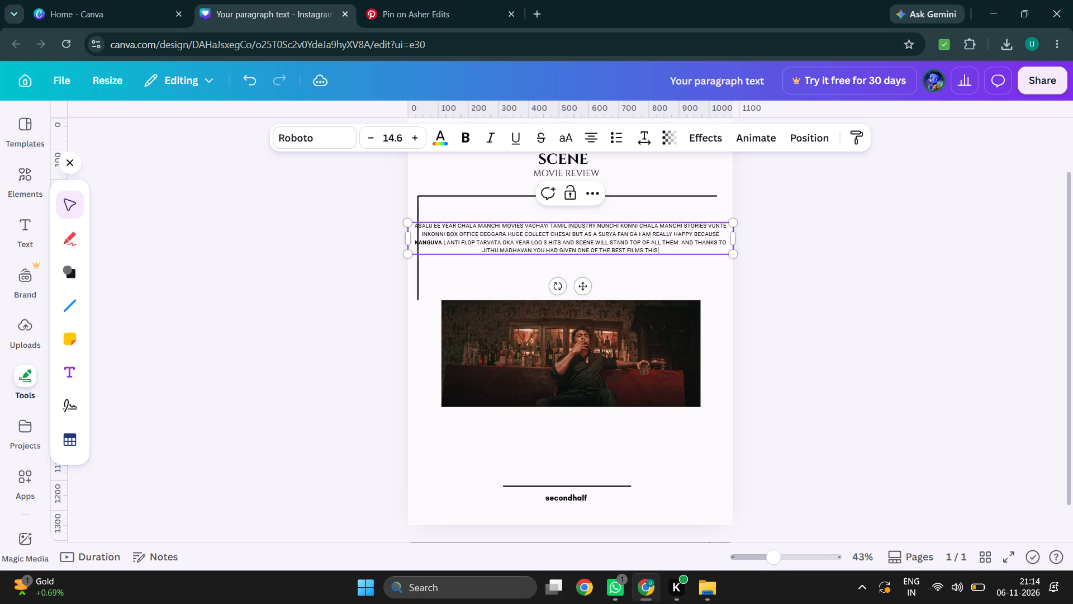
text(YEAR AND)
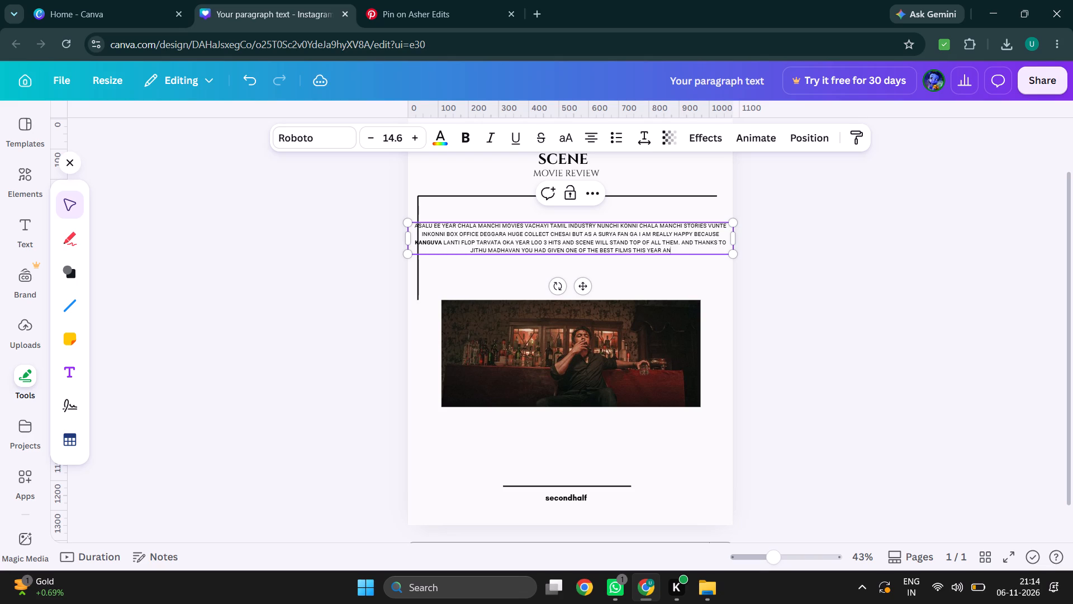
Finish the paragraph with "I LOVE YOUR PREVIOUS FILMS AAVESHAM AND ROMANCHAM".
key(space)
text(I LOVE YOUR PREVIOUS FILMS)
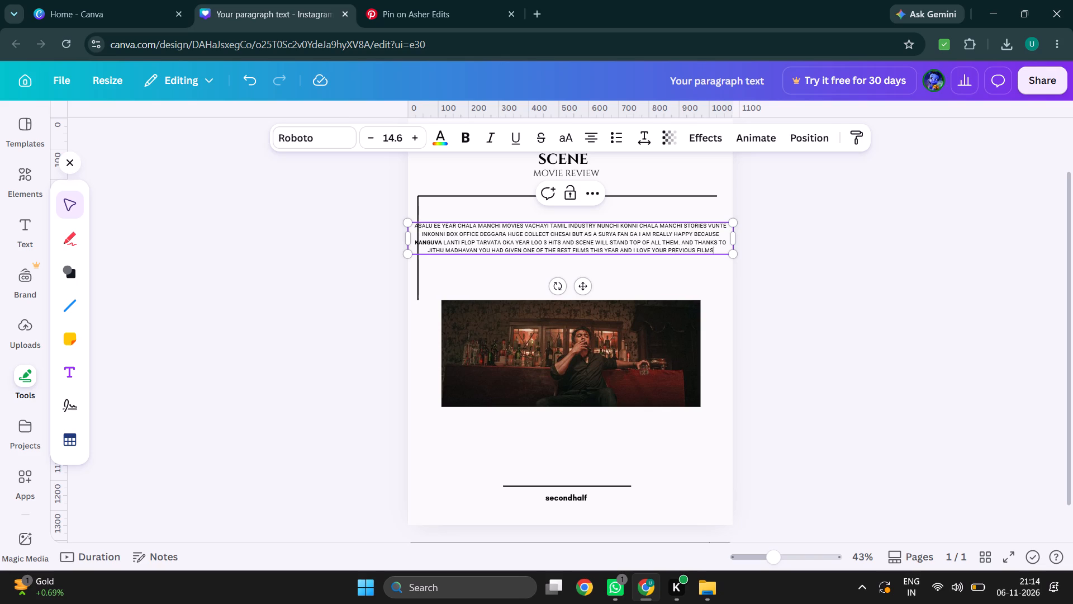
key(space)
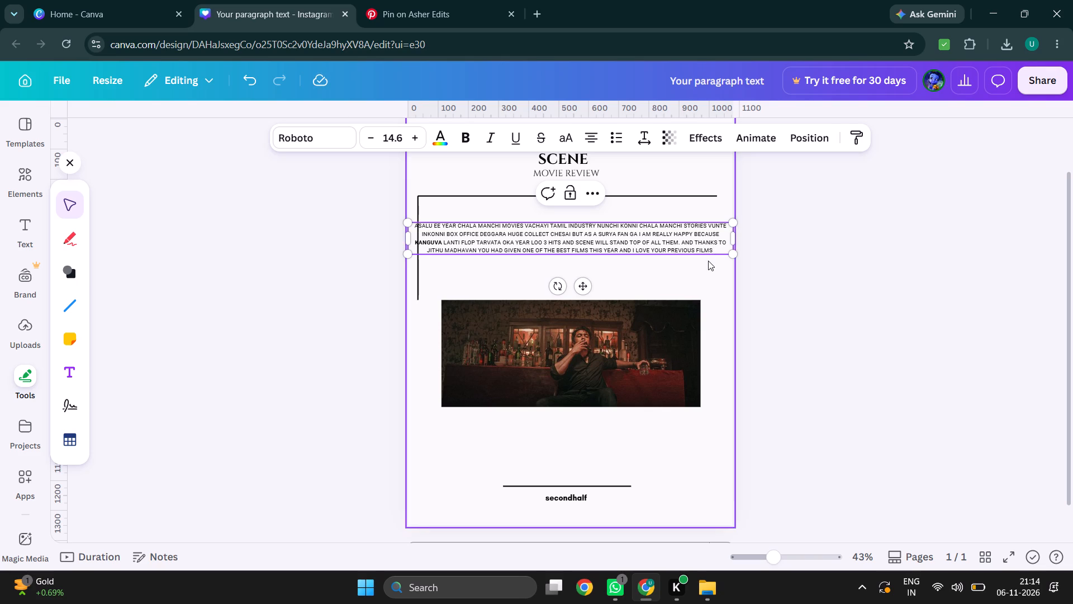
text(AAVESA)
key(BackSpace)
text(HAM AND ROMANCHAM)
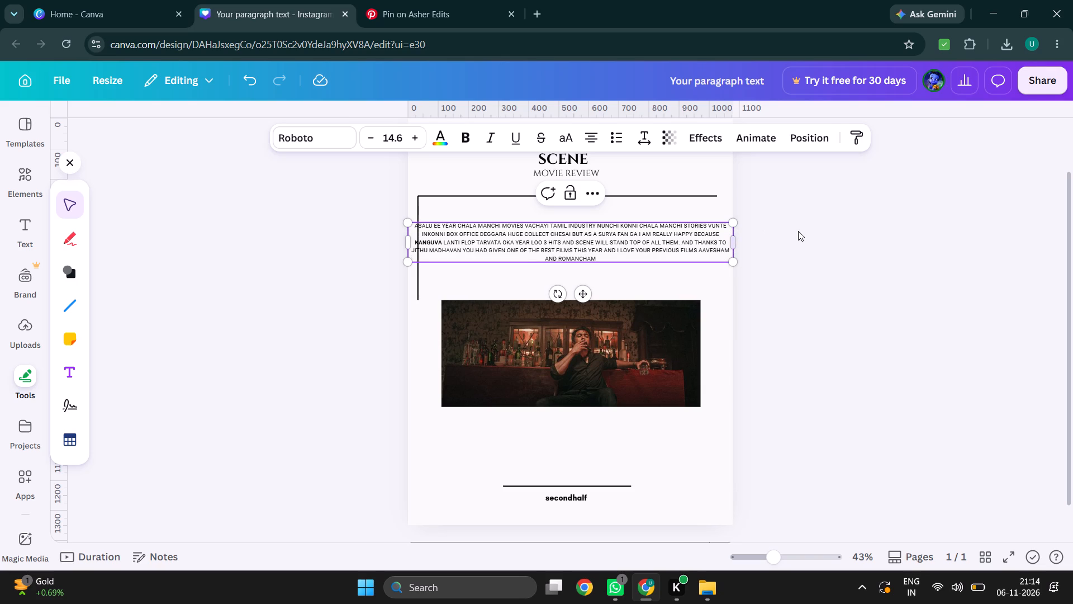
Make the film titles "AAVESHAM" and "ROMANCHAM" and the director's name "JITHU MADHAVAN" bold in the paragraph.
drag(700, 251, 710, 252)
drag(710, 252, 732, 252)
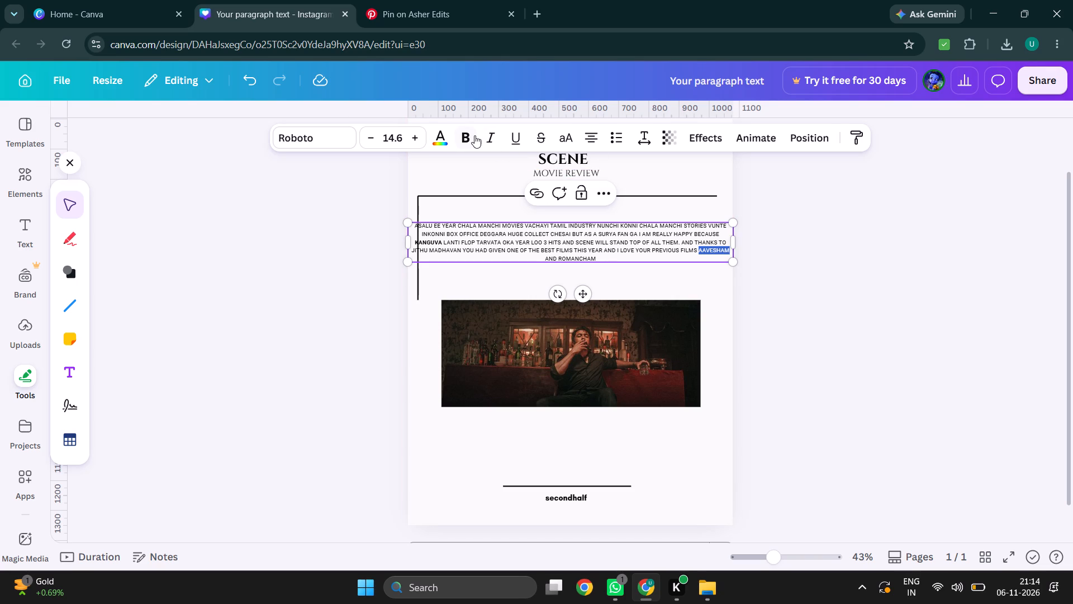
click(471, 137)
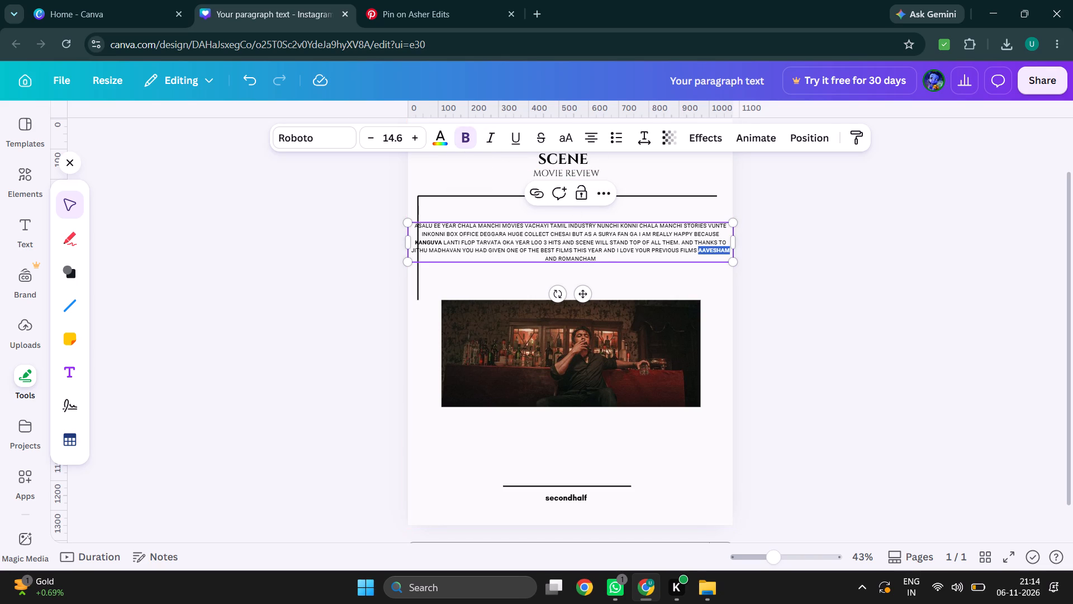
drag(596, 261, 559, 257)
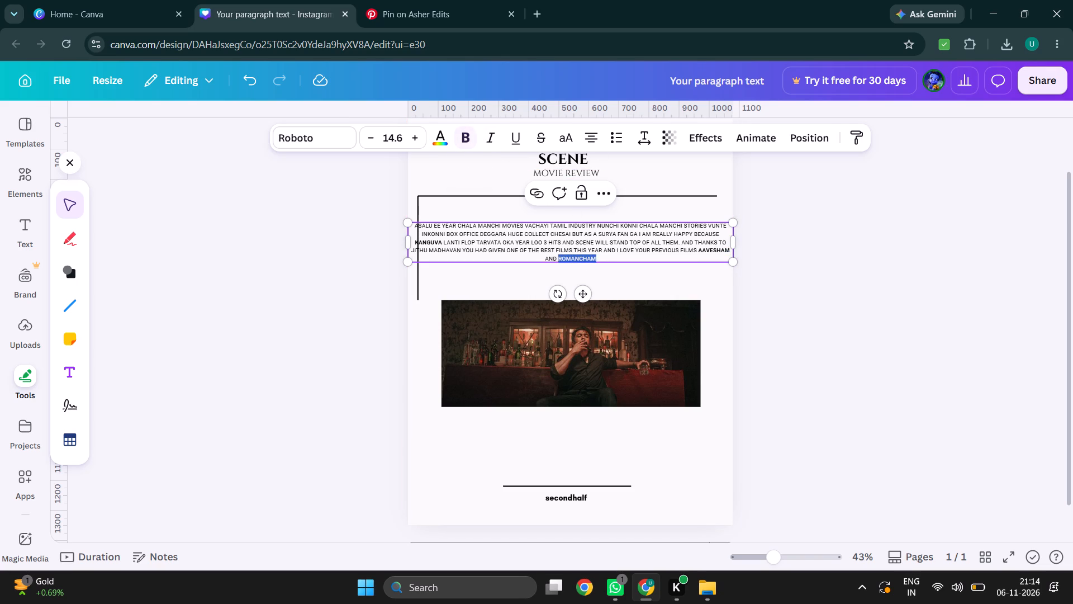
click(472, 144)
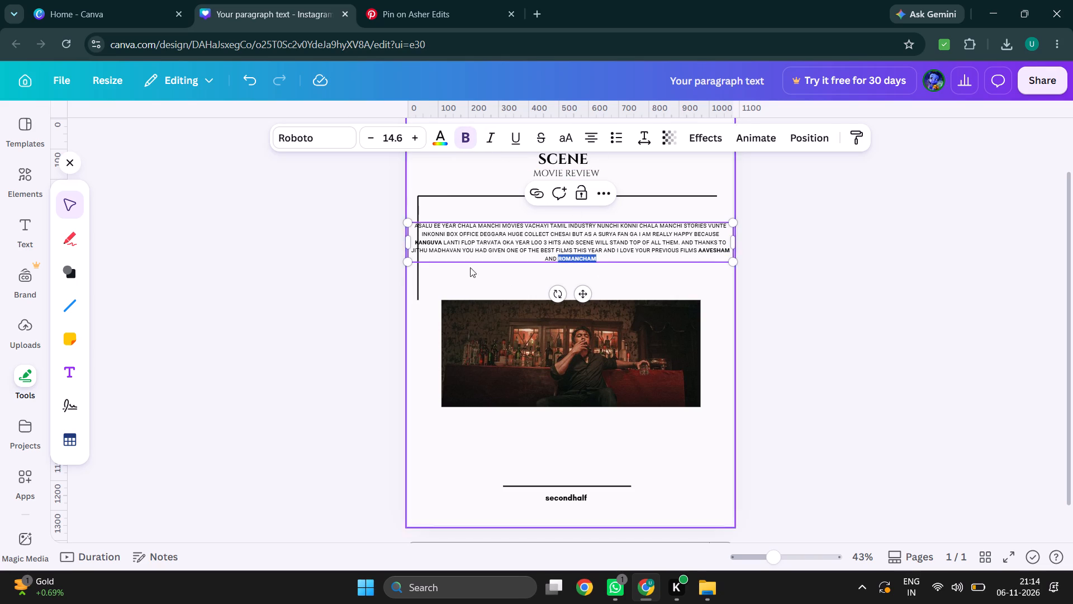
drag(461, 251, 412, 248)
click(457, 145)
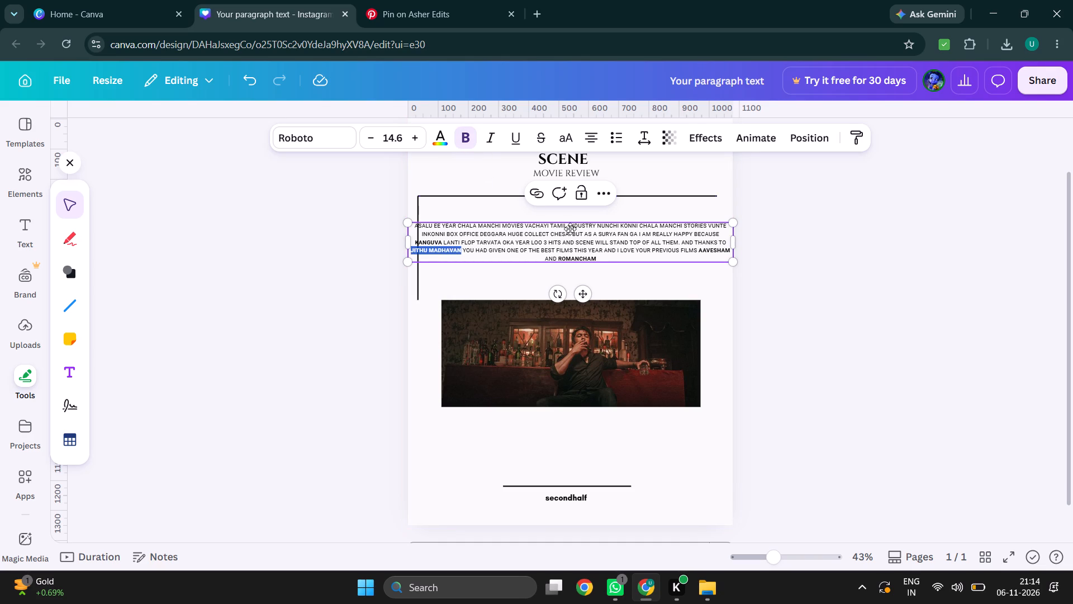
click(714, 243)
key(Right)
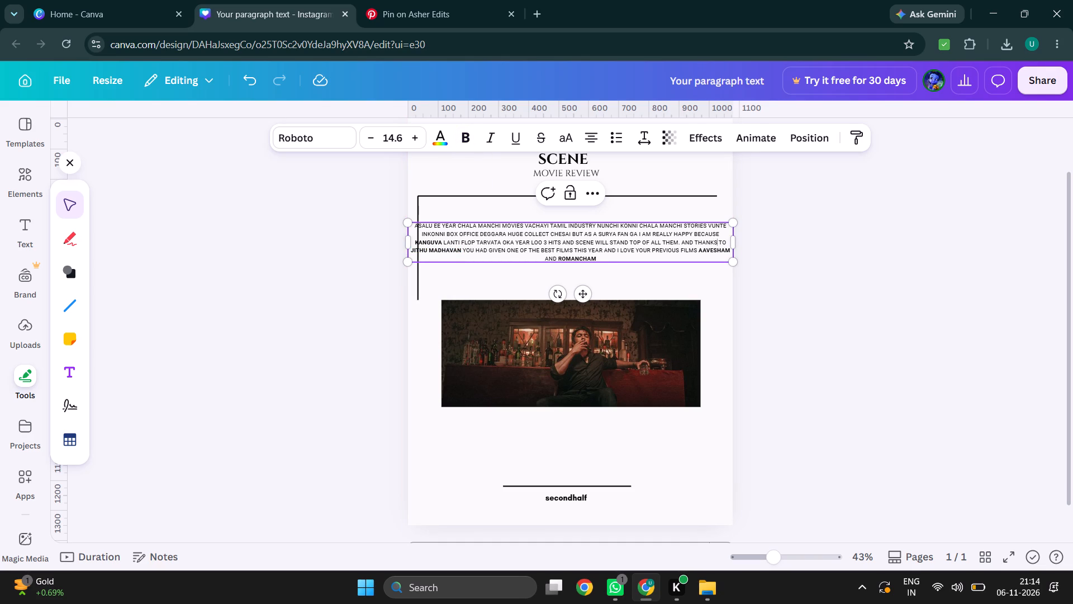
key(Right)
key(Right)
key(Right)
key(BackSpace)
key(BackSpace)
key(BackSpace)
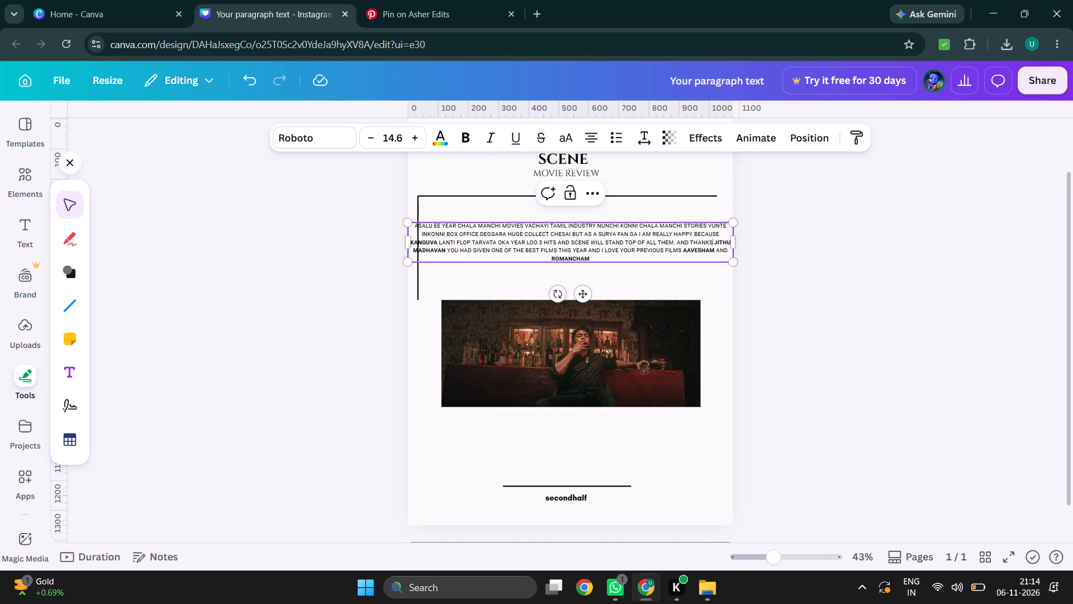
key(BackSpace)
key(space)
text(YOU)
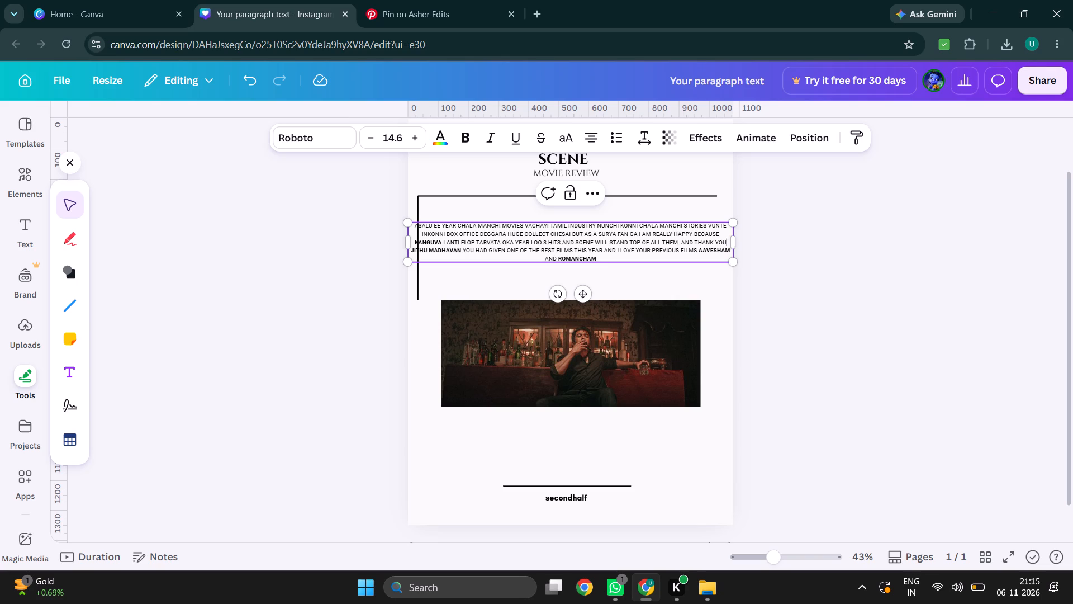
End the review paragraph with a period after "ROMANCHAM".
click(604, 257)
text(.)
key(space)
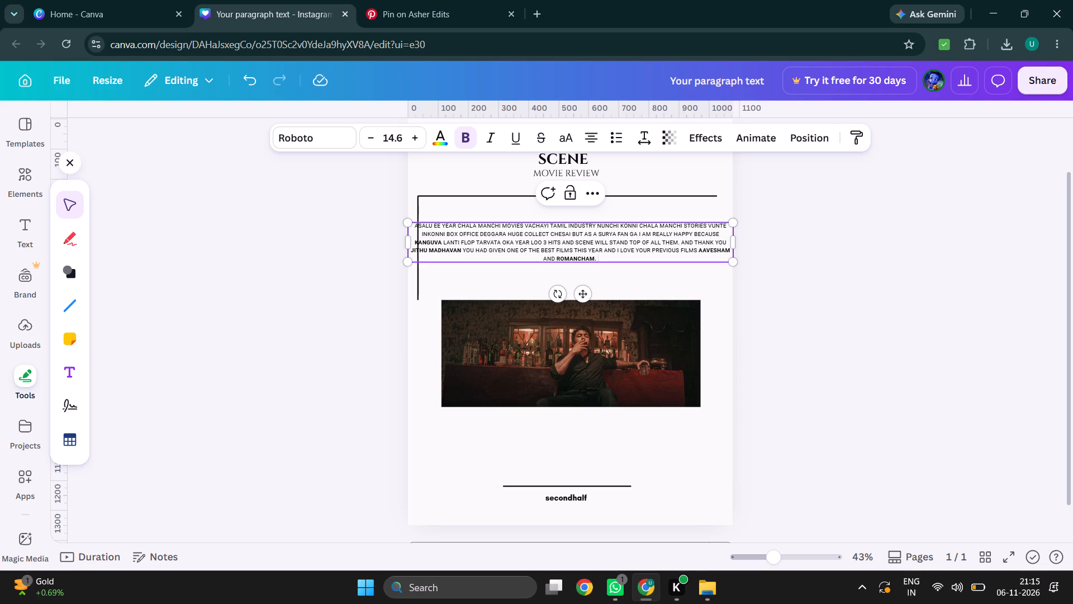
key(y)
key(BackSpace)
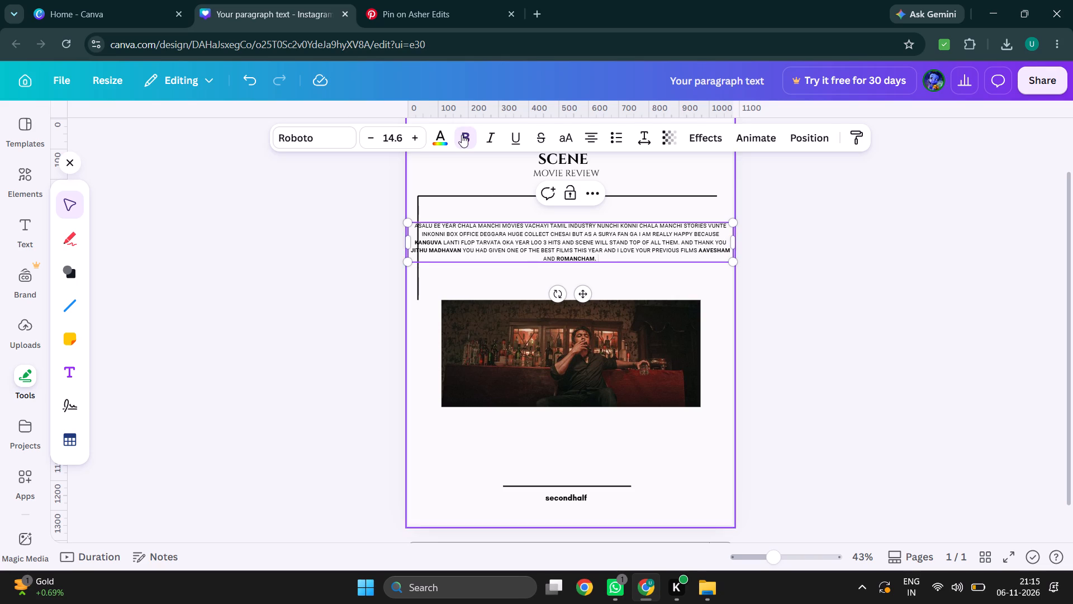
Turn off bold and start a new sentence at the paragraph's end with "SO THREE FILMS THREE DIFFERENT GENERS".
click(462, 135)
text(SO THREE FIL,S)
key(space)
key(BackSpace)
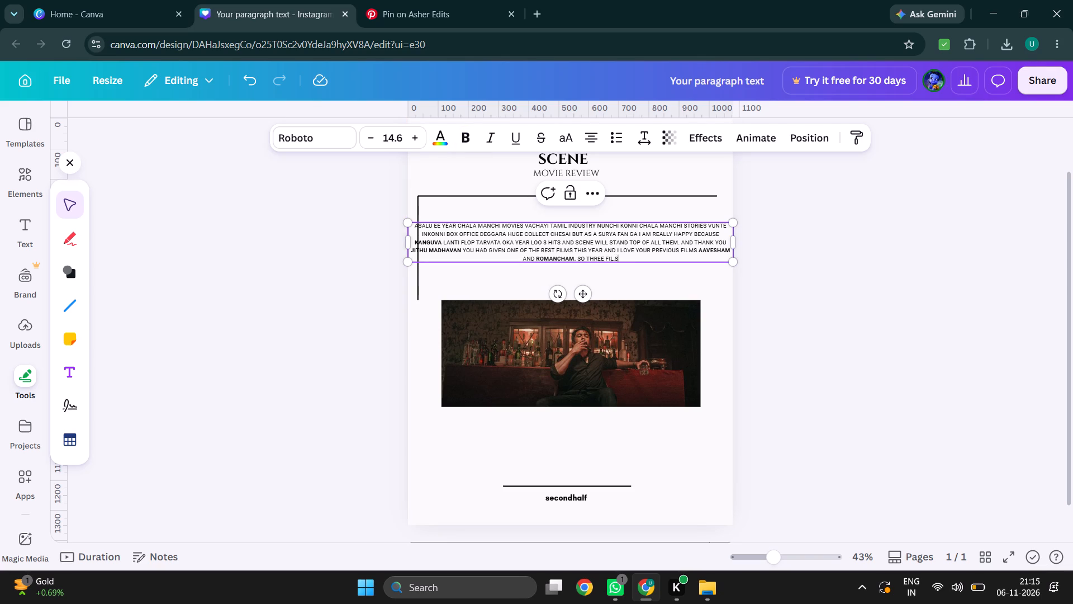
key(BackSpace)
key(BackSpace)
text(MS)
key(space)
text(WI)
key(BackSpace)
key(BackSpace)
text(ON)
key(space)
key(BackSpace)
key(BackSpace)
key(BackSpace)
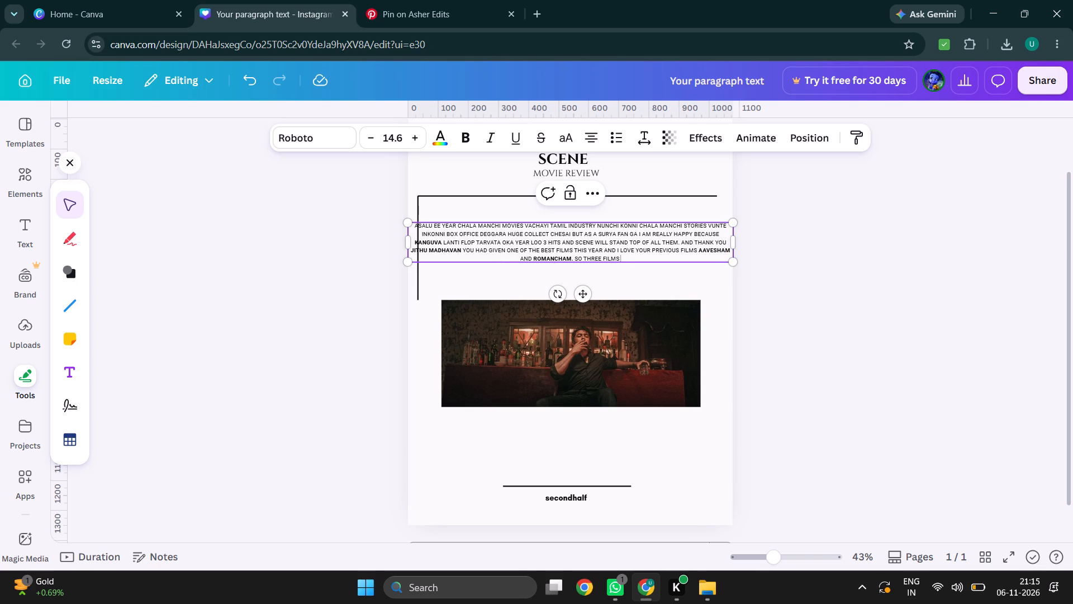
text(THREE DIFFERN)
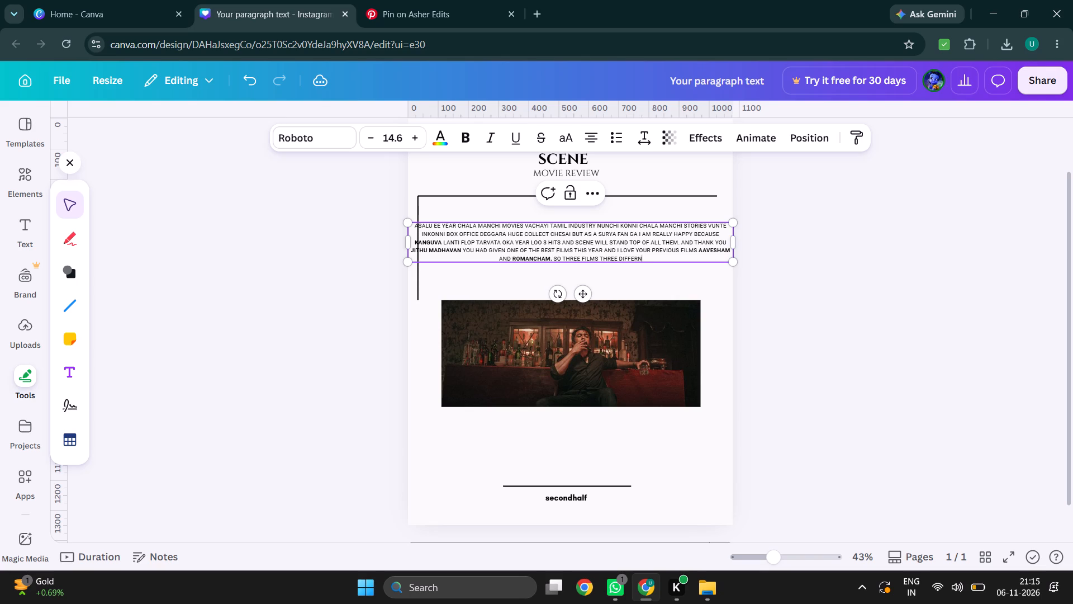
key(BackSpace)
text(ENT GENERS)
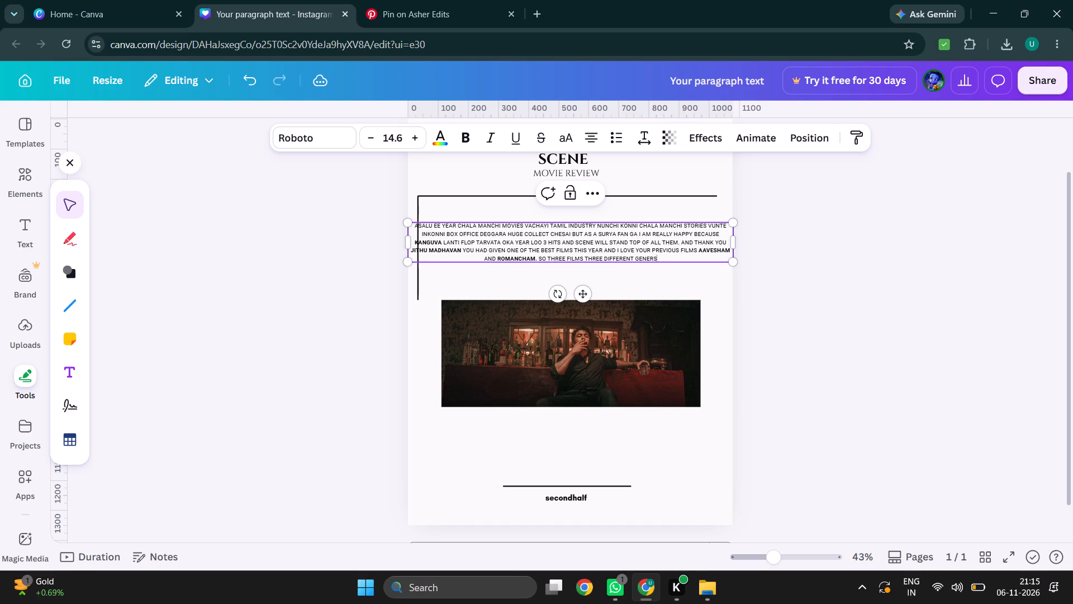
key(space)
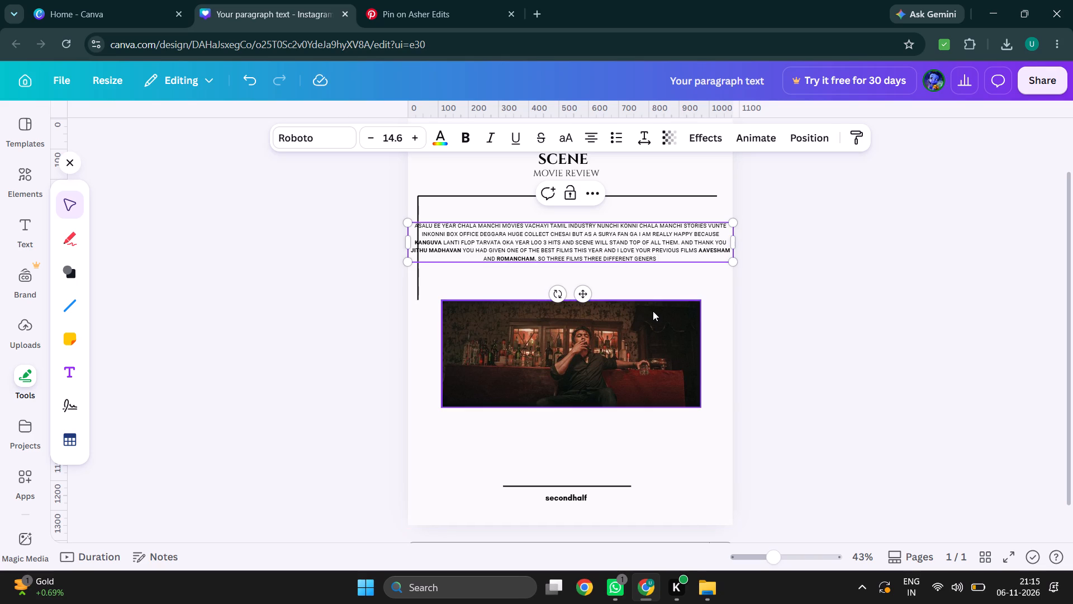
Continue the new sentence with "REALLY IT IS GENERATIONAL COMEBACK TO HIM".
key(r)
text(EALLY IT IS)
key(space)
text(GENERATIONAL COMEBACK TO)
key(space)
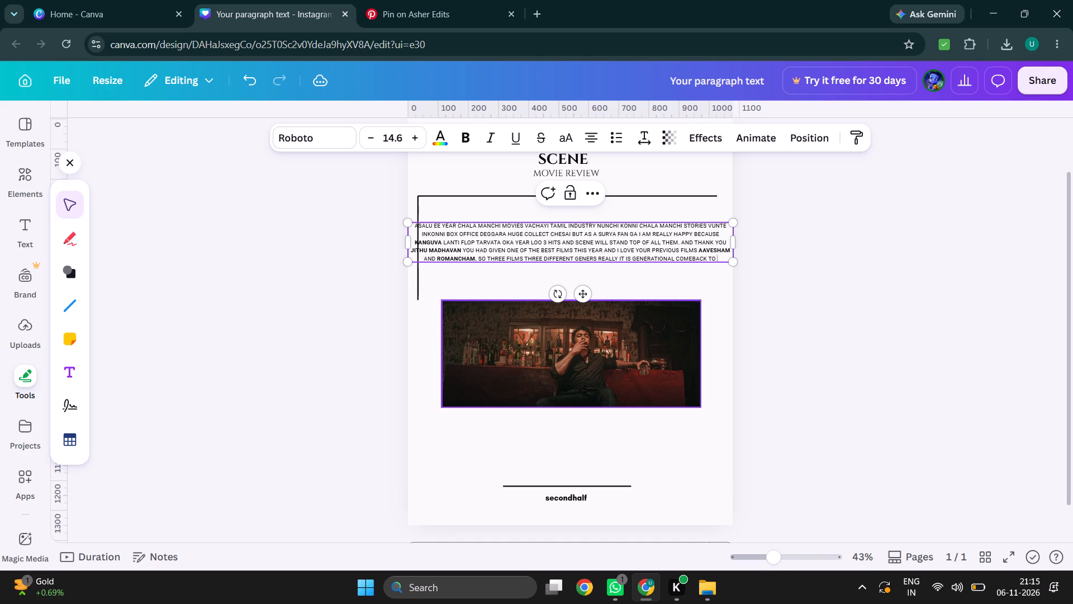
text(HIM)
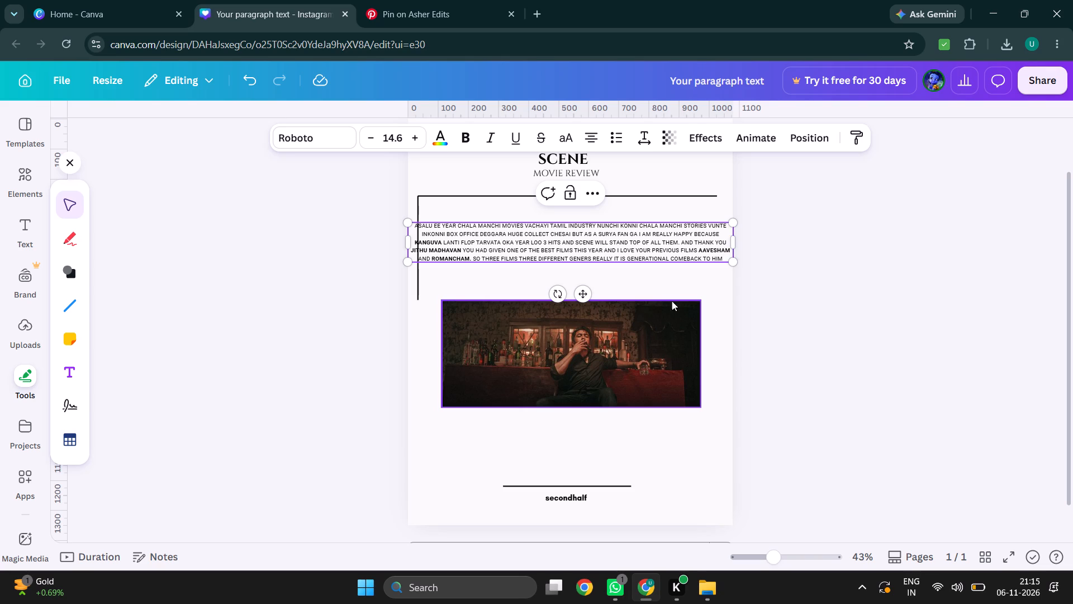
Move the sentence starting "SO THREE FILMS" to just before "AND THANK YOU", keeping single spaces around it.
drag(726, 257, 714, 257)
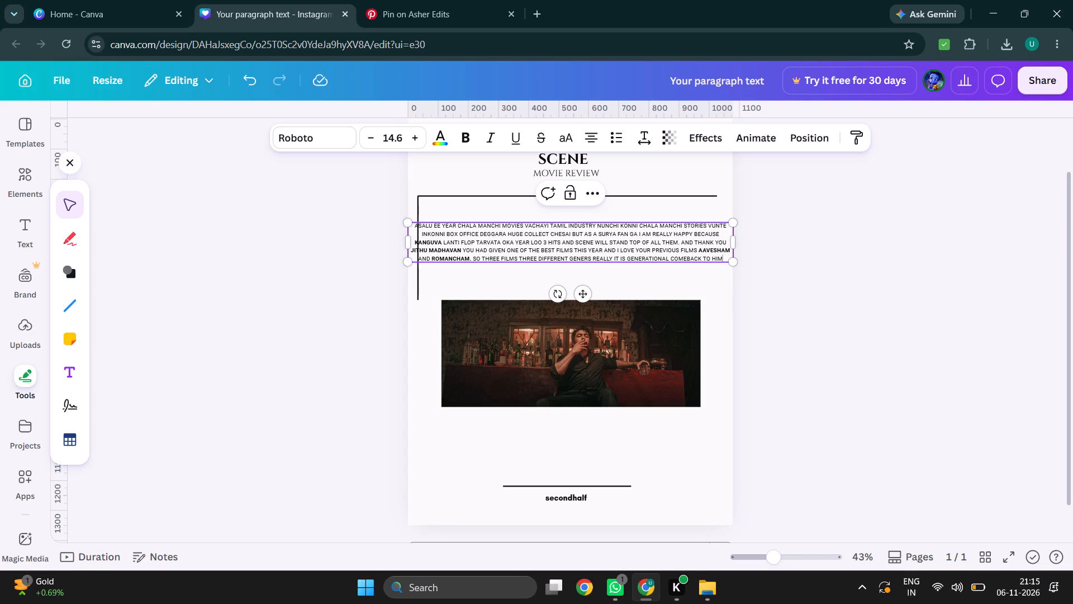
drag(714, 257, 472, 256)
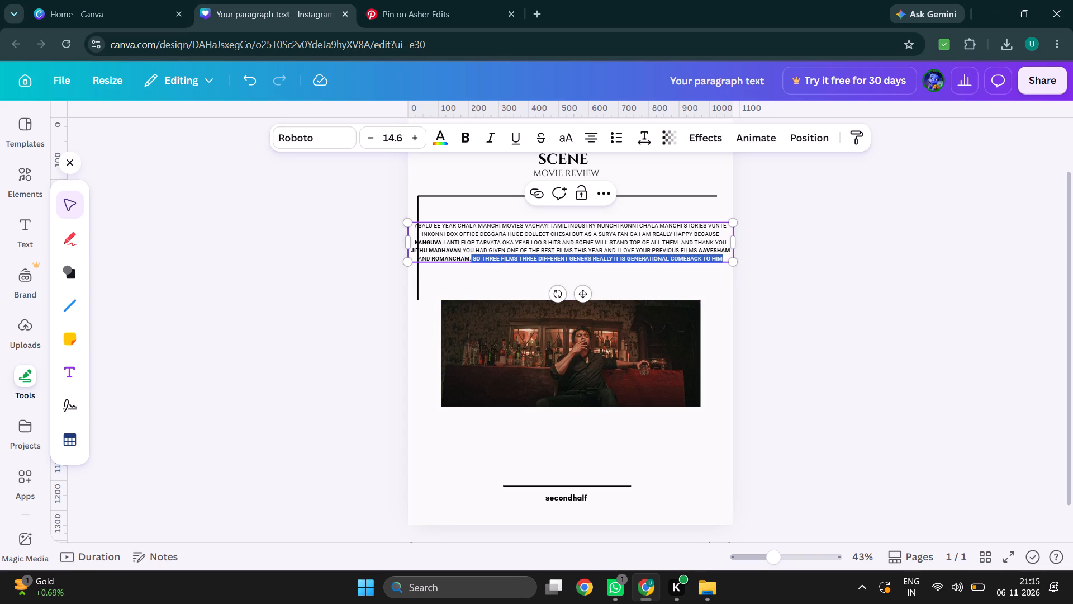
key(ctrl+x)
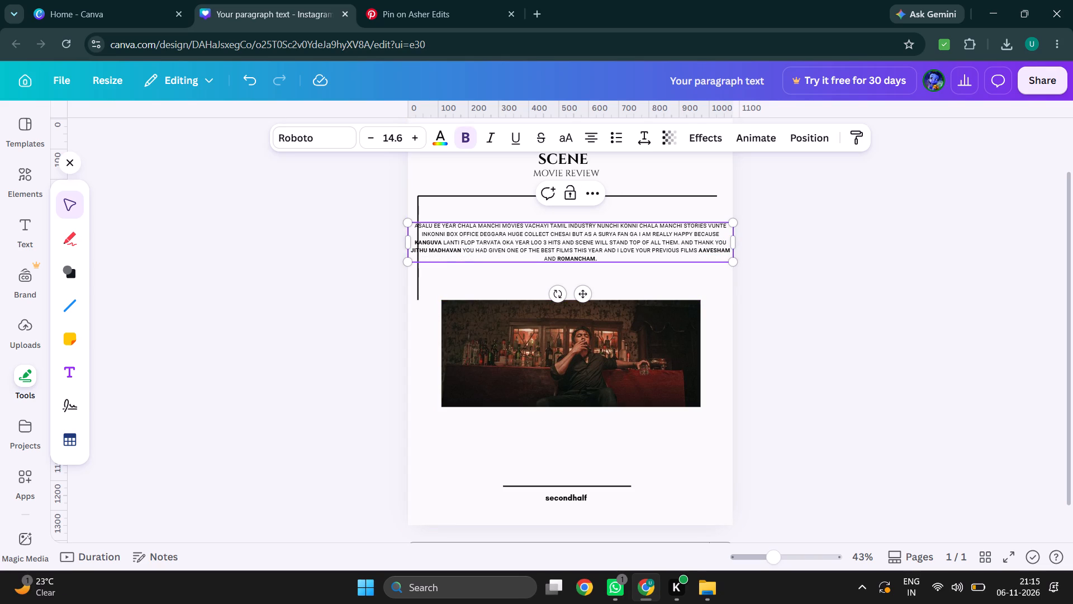
click(681, 238)
key(ctrl+v)
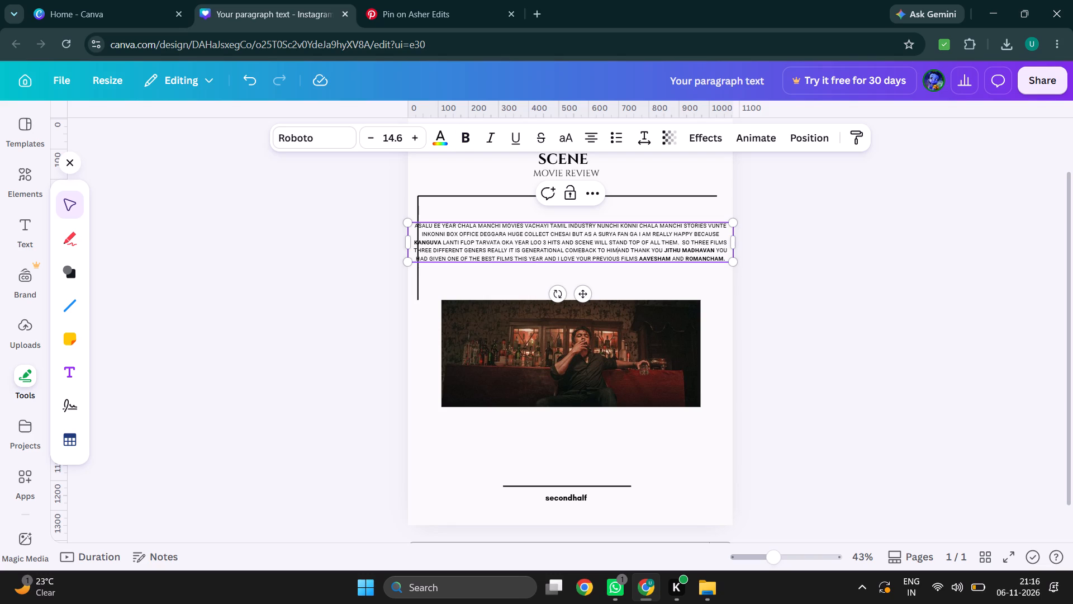
key(space)
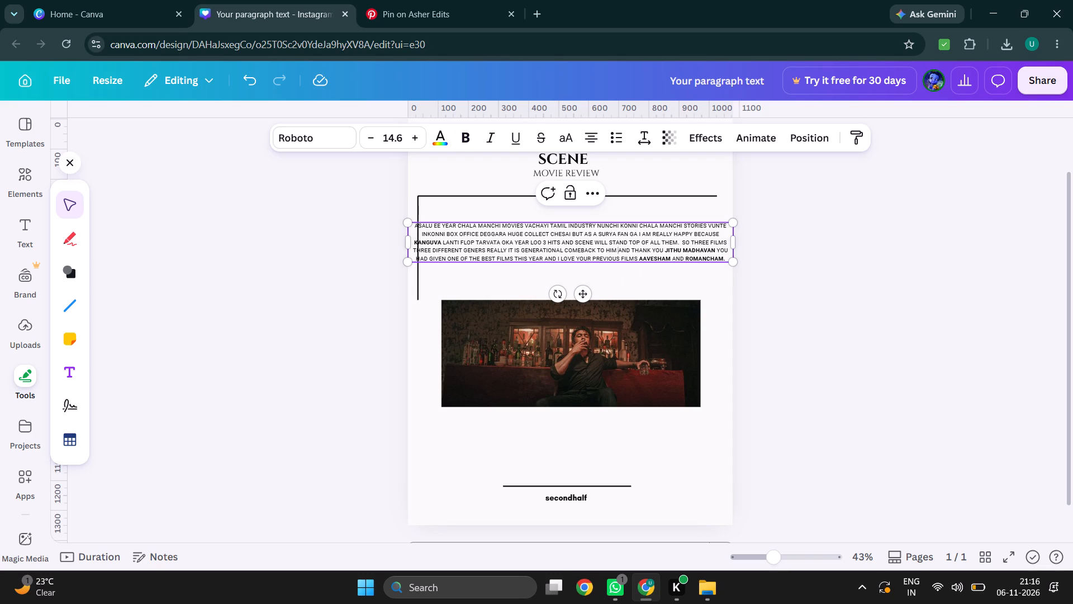
click(680, 238)
key(Right)
key(BackSpace)
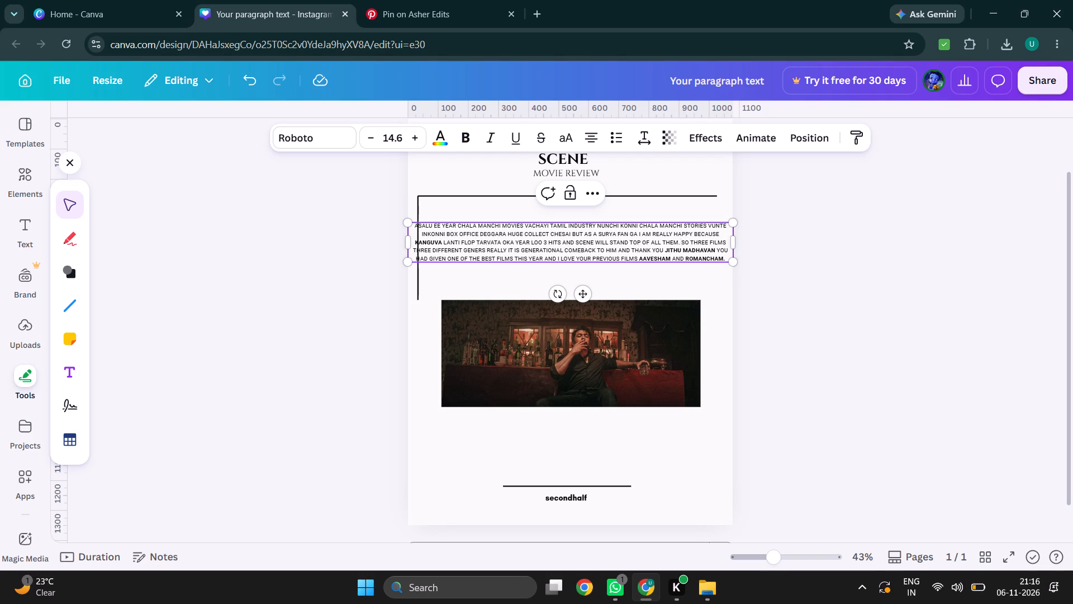
Remove "TO HIM" after "GENERATIONAL COMEBACK" in the review paragraph.
scroll(700, 258, left, 1)
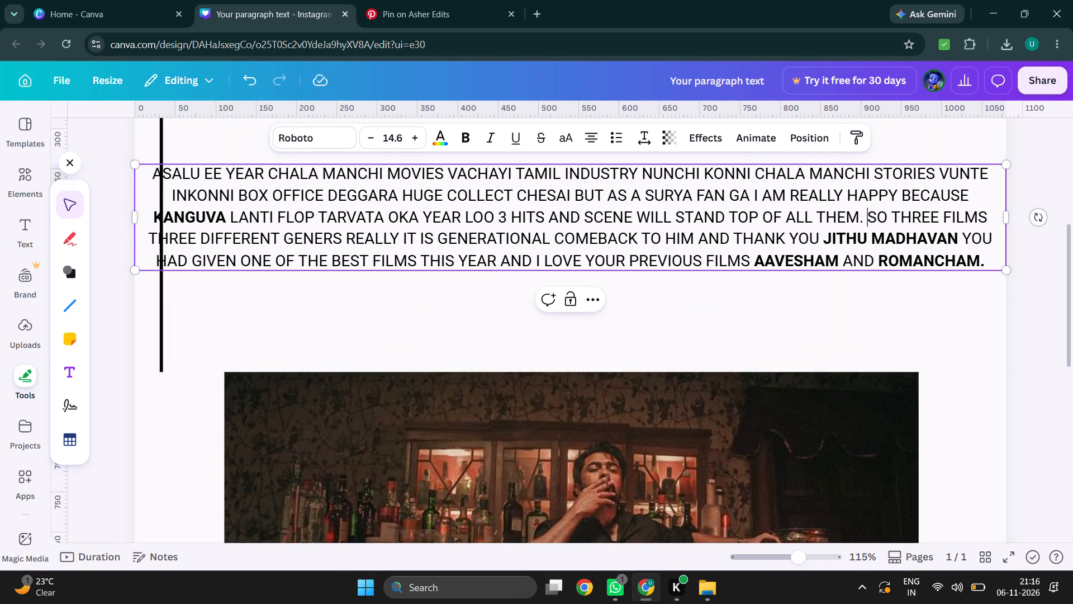
click(687, 239)
key(BackSpace)
key(BackSpace)
key(BackSpace)
key(BackSpace)
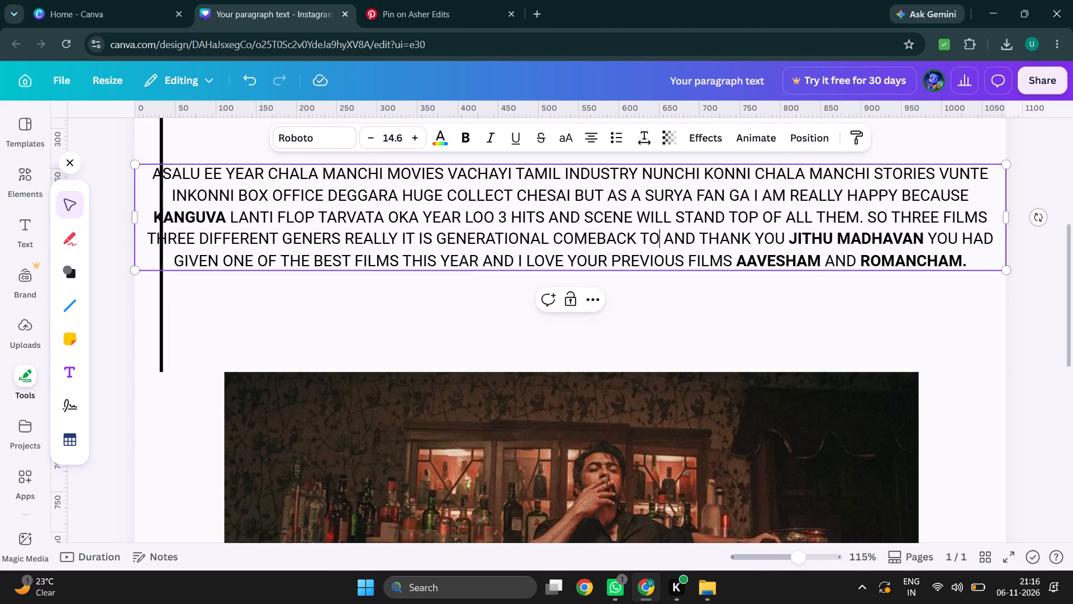
key(BackSpace)
key(BackSpace)
key(BackSpace)
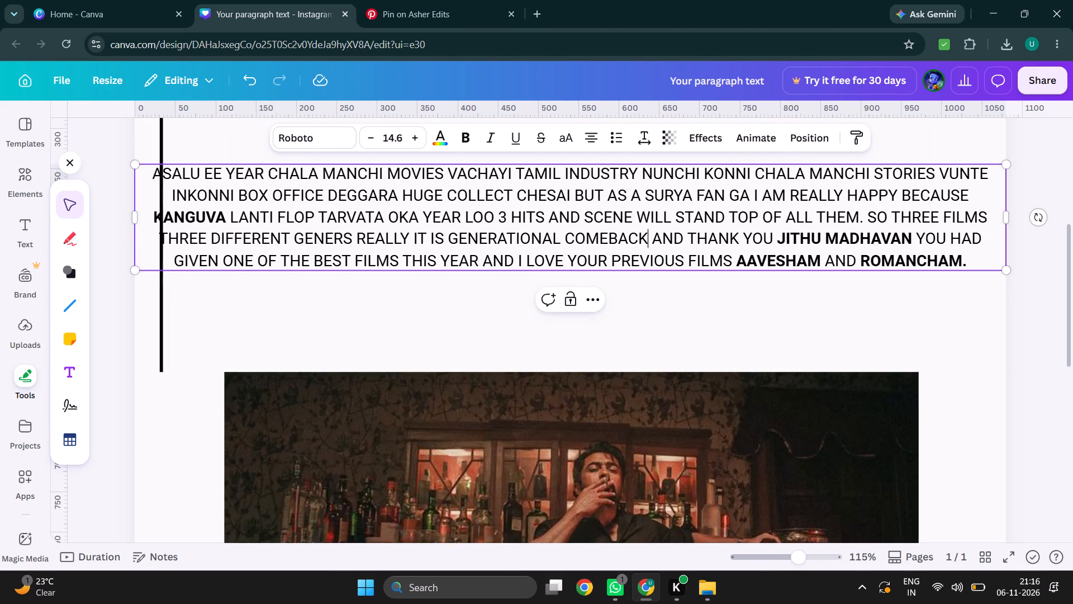
Add a bold line "THE ONE - SURYA" below the review paragraph, separated by a blank line.
scroll(805, 215, down, 1)
click(974, 239)
key(Return)
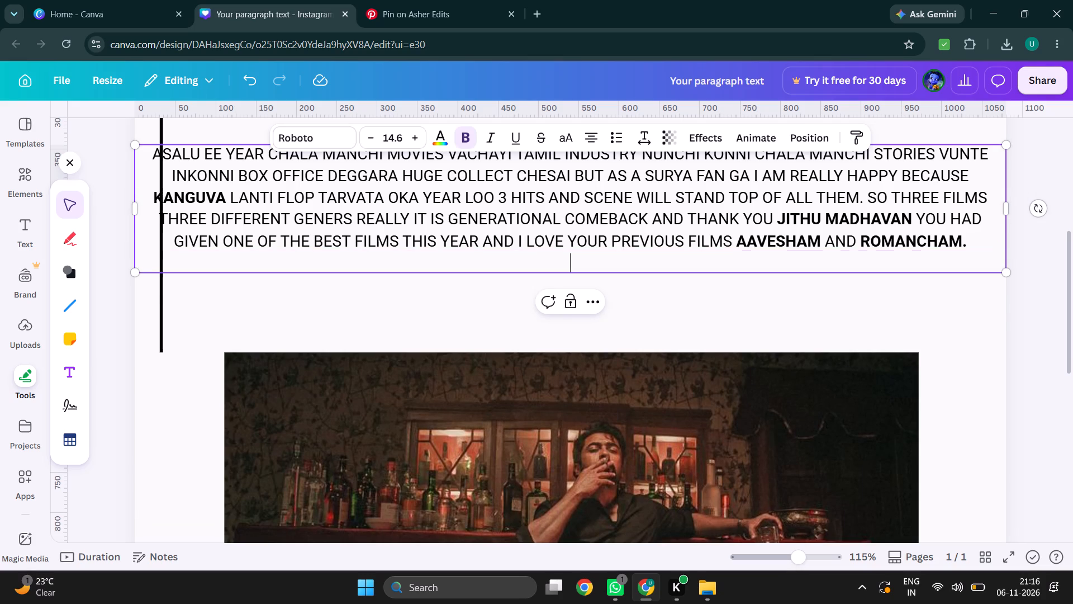
key(Return)
key(Return)
key(BackSpace)
key(BackSpace)
key(BackSpace)
key(Return)
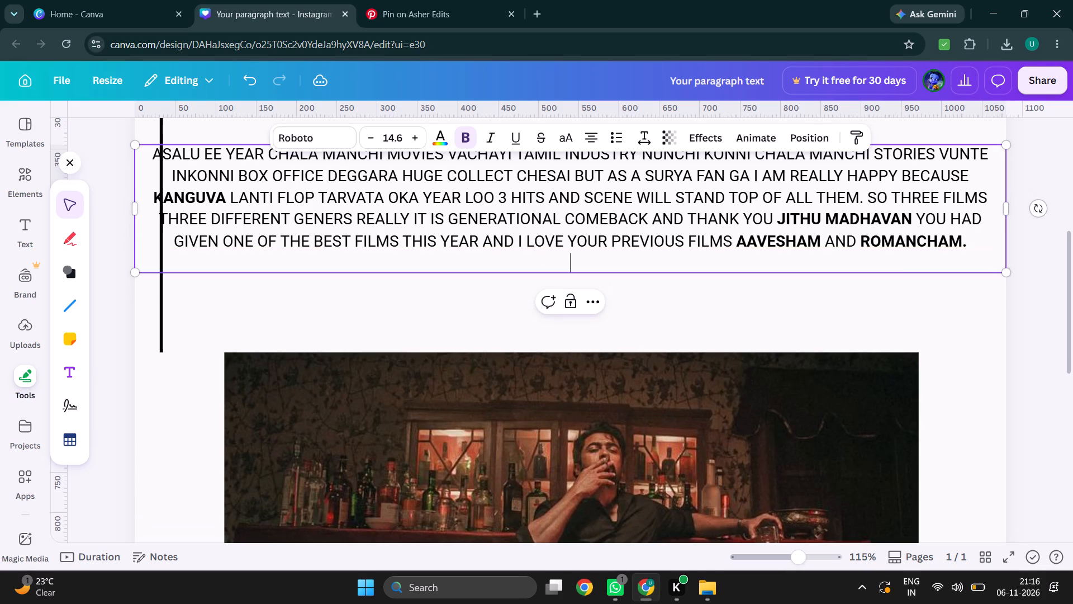
key(Return)
text(THE ONE)
key(space)
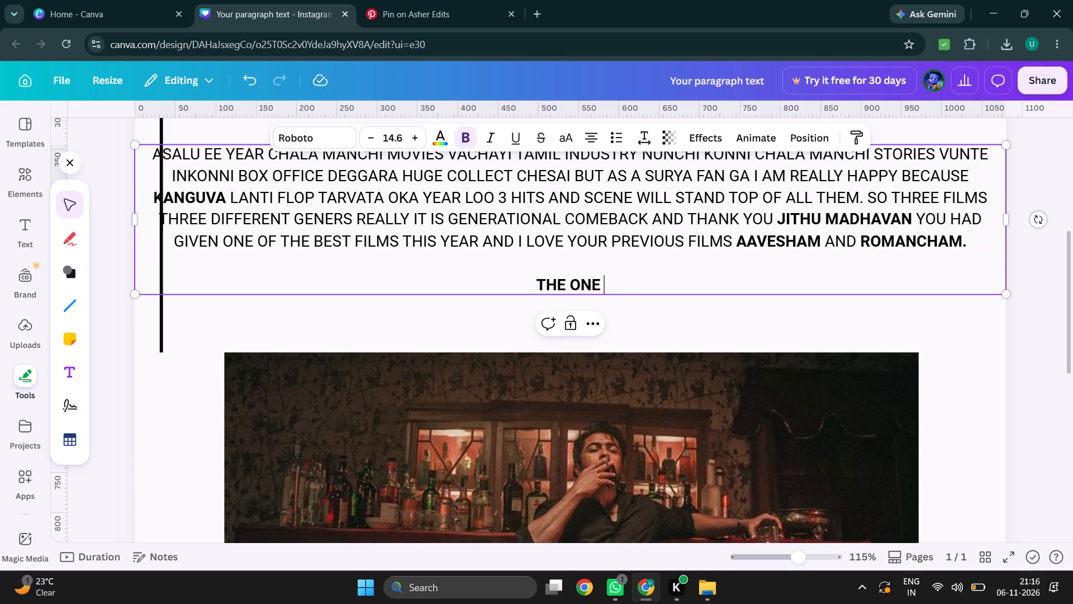
text(- SURYA)
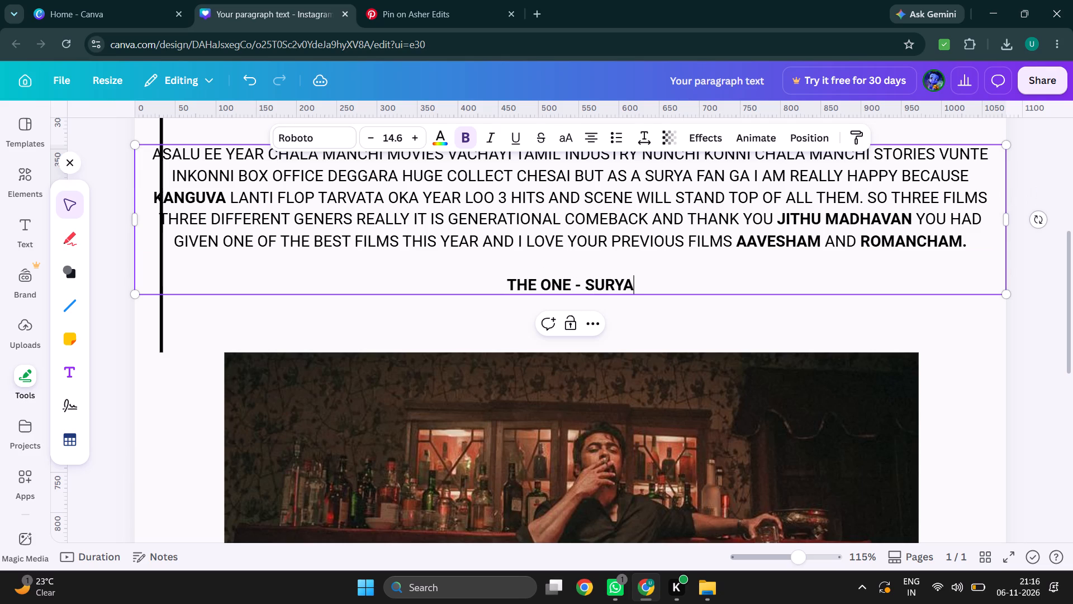
click(855, 317)
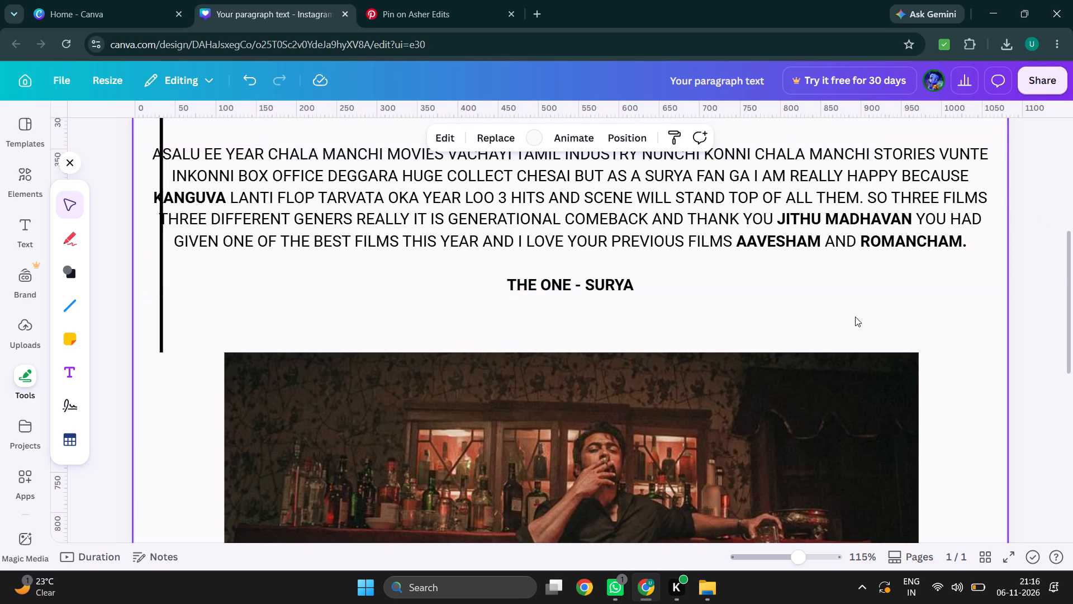
Cut the "THE ONE - SURYA" line out of the review text box.
click(711, 261)
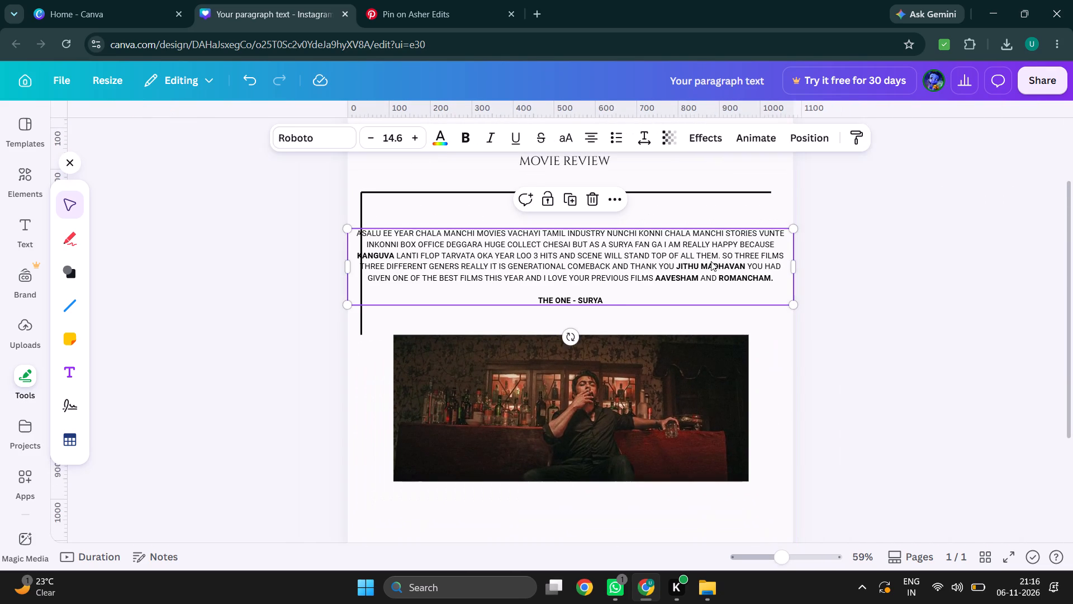
click(608, 300)
drag(606, 299, 537, 300)
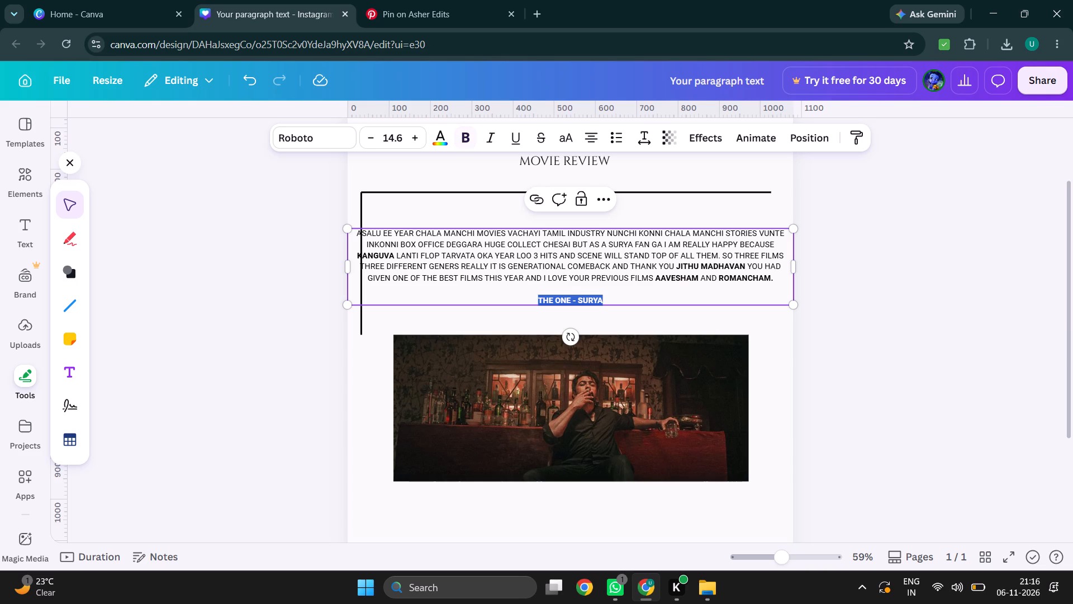
key(ctrl+x)
Scale the review text box down to a font size of 13.9.
drag(790, 229, 768, 243)
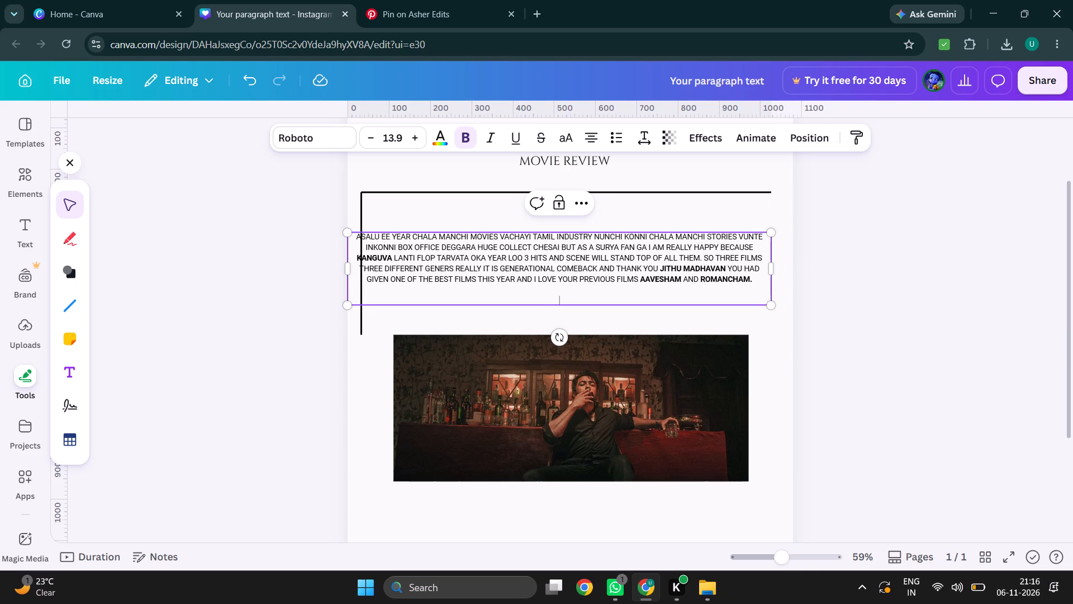
Move the review text box inside the black corner lines, between the horizontal line and the bar photo.
drag(589, 266, 599, 261)
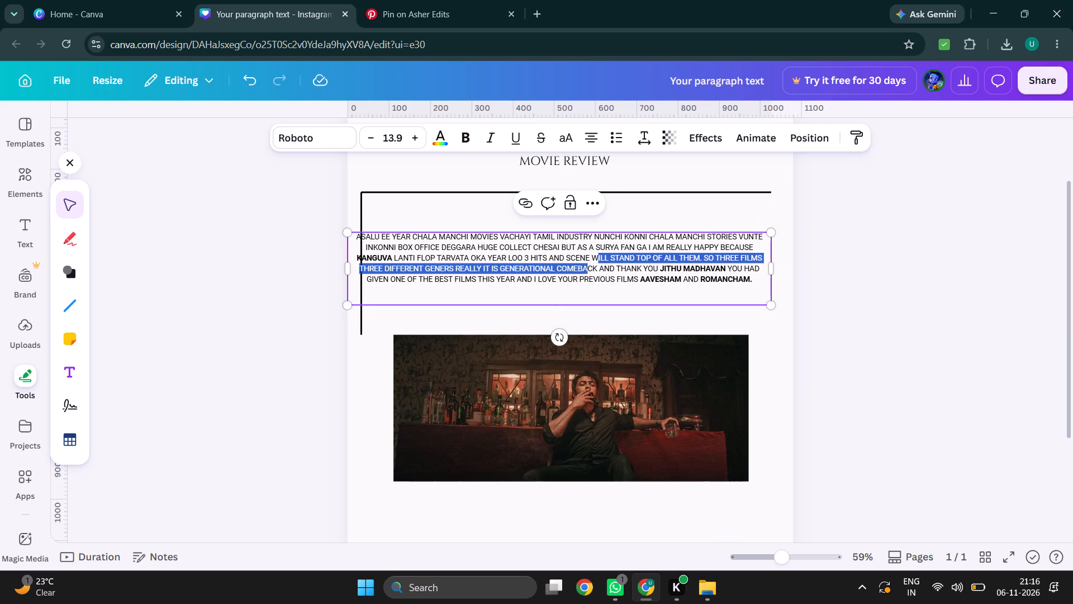
click(713, 217)
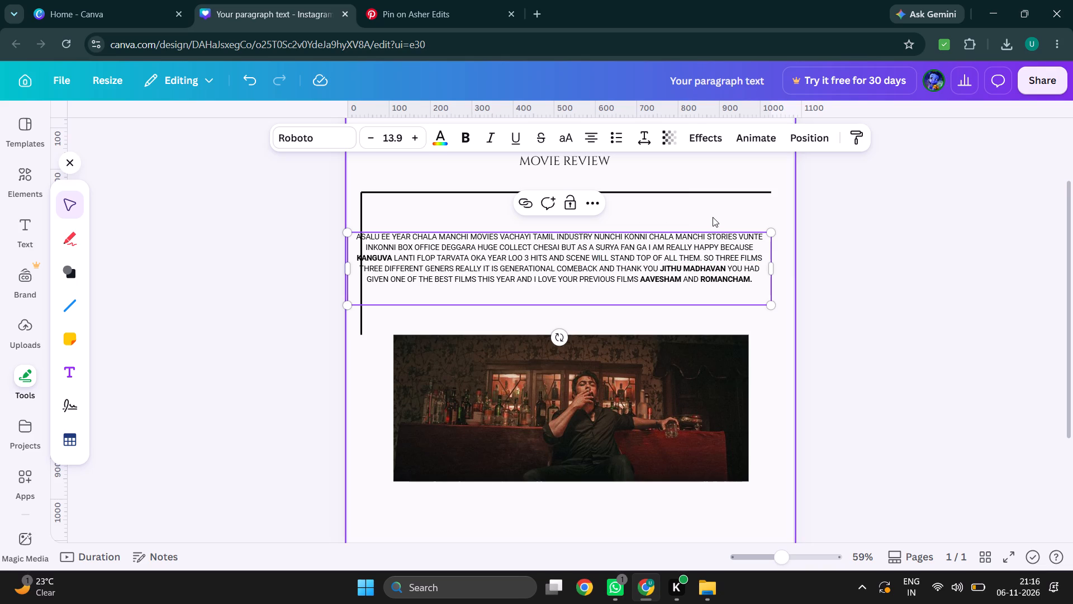
click(709, 254)
drag(659, 257, 681, 242)
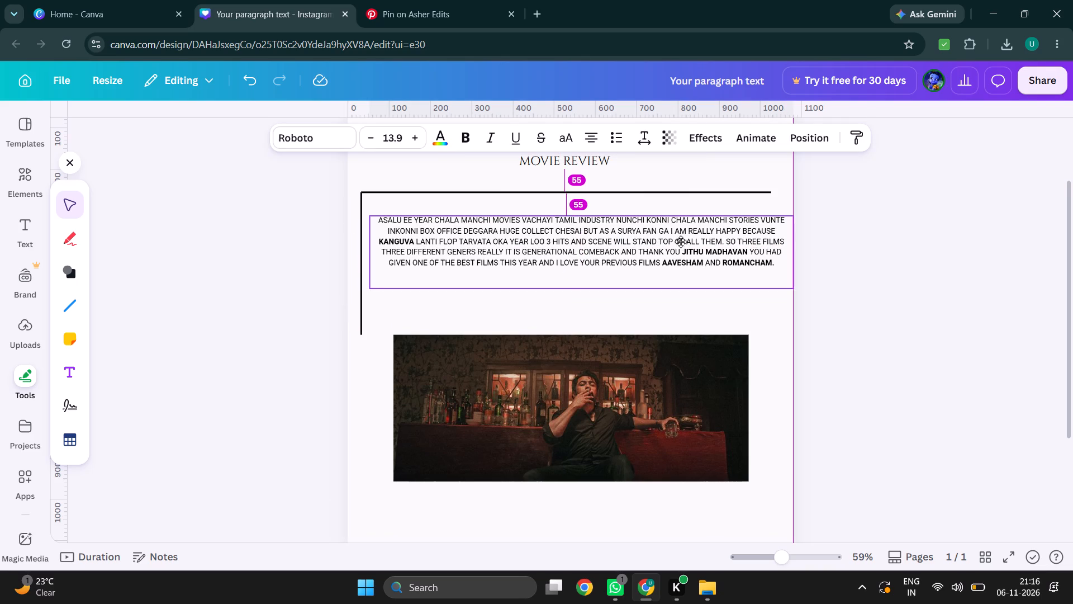
drag(681, 242, 676, 239)
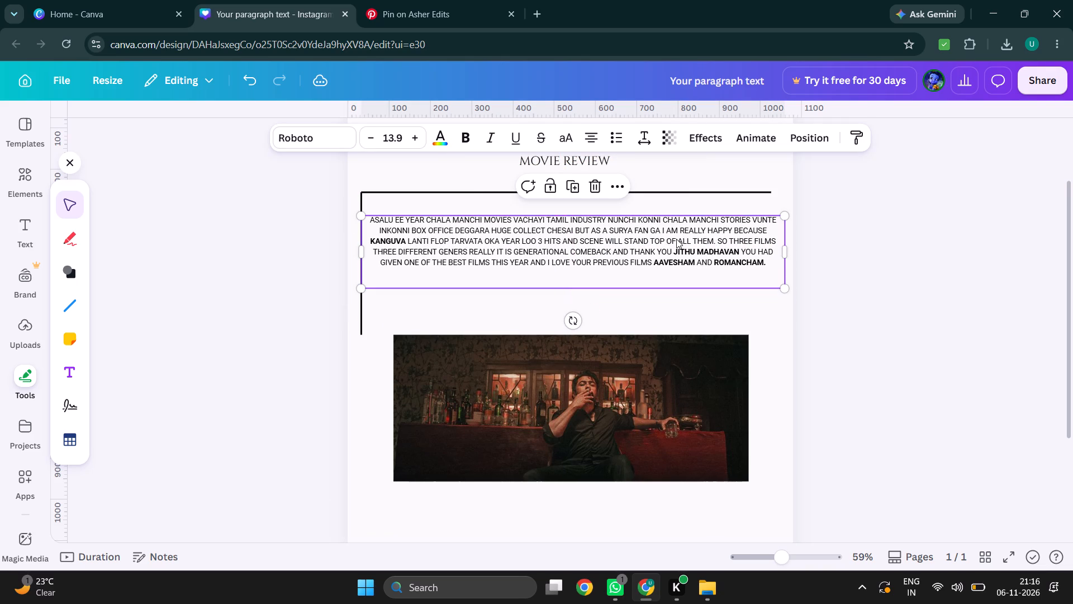
click(815, 231)
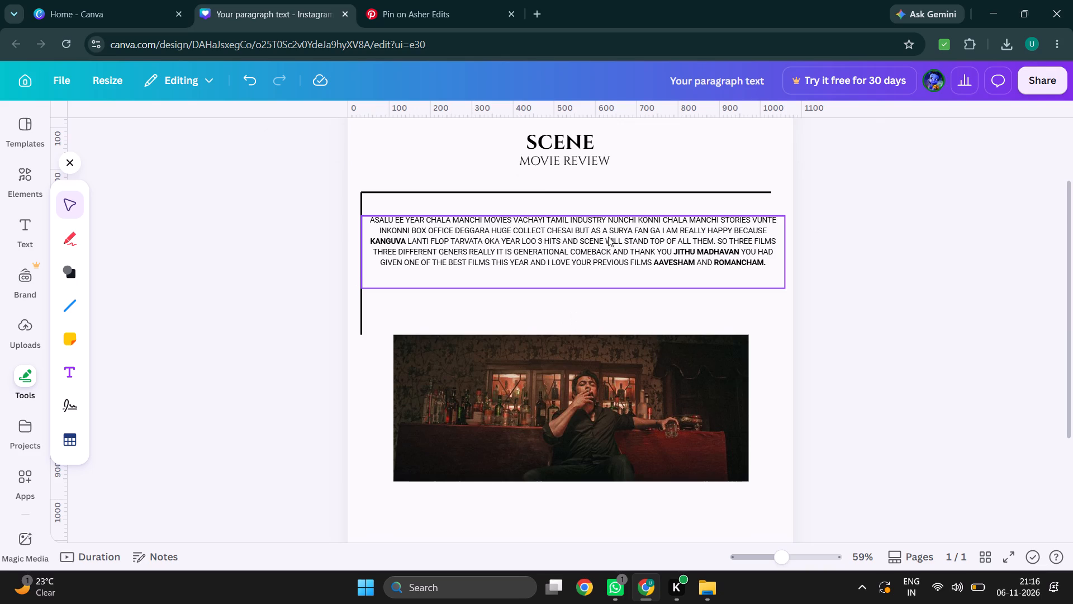
drag(608, 237, 611, 262)
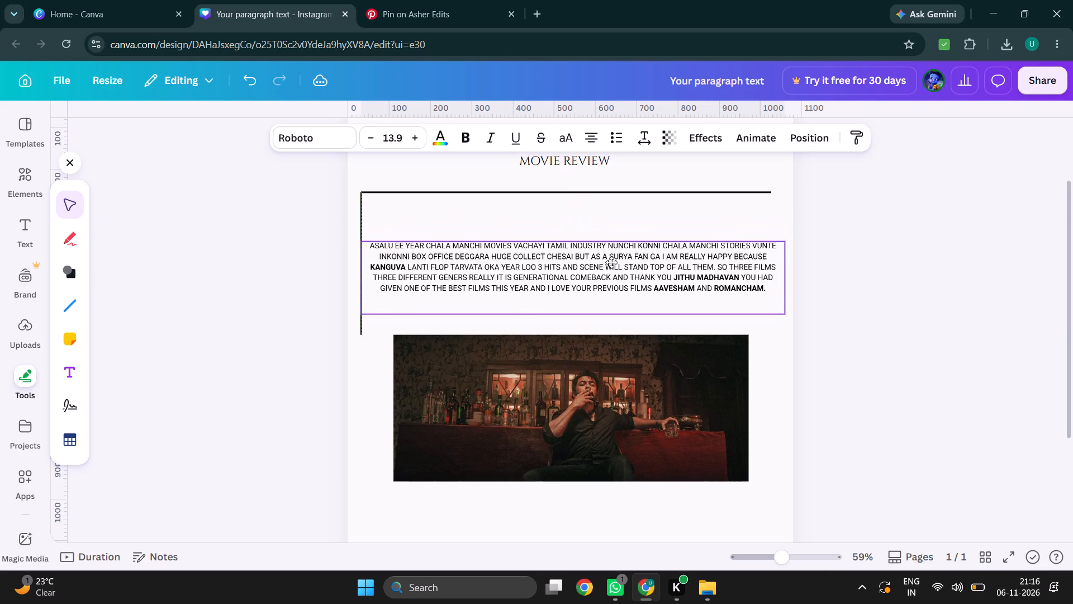
drag(611, 262, 612, 258)
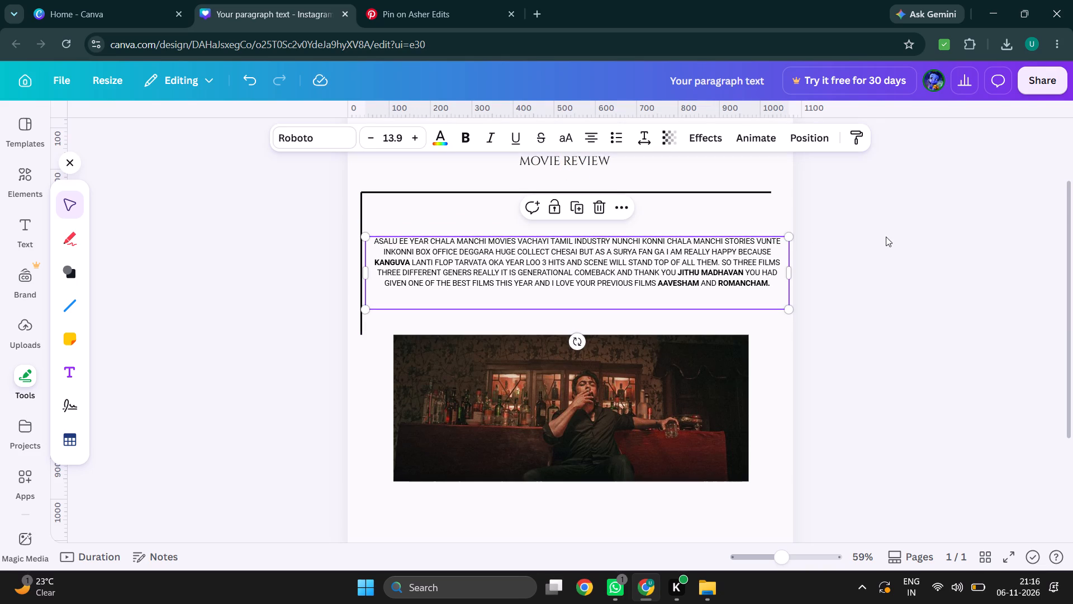
click(886, 237)
scroll(853, 322, down, 1)
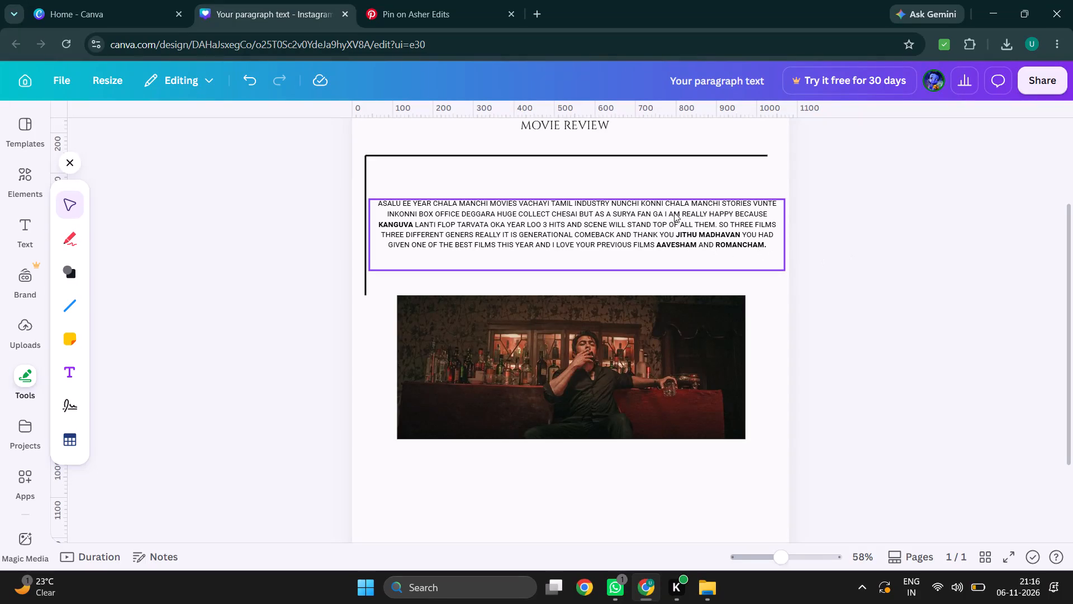
drag(637, 217, 637, 223)
Move the bar photo slightly down to leave more space below the review paragraph.
double_click(596, 358)
click(596, 358)
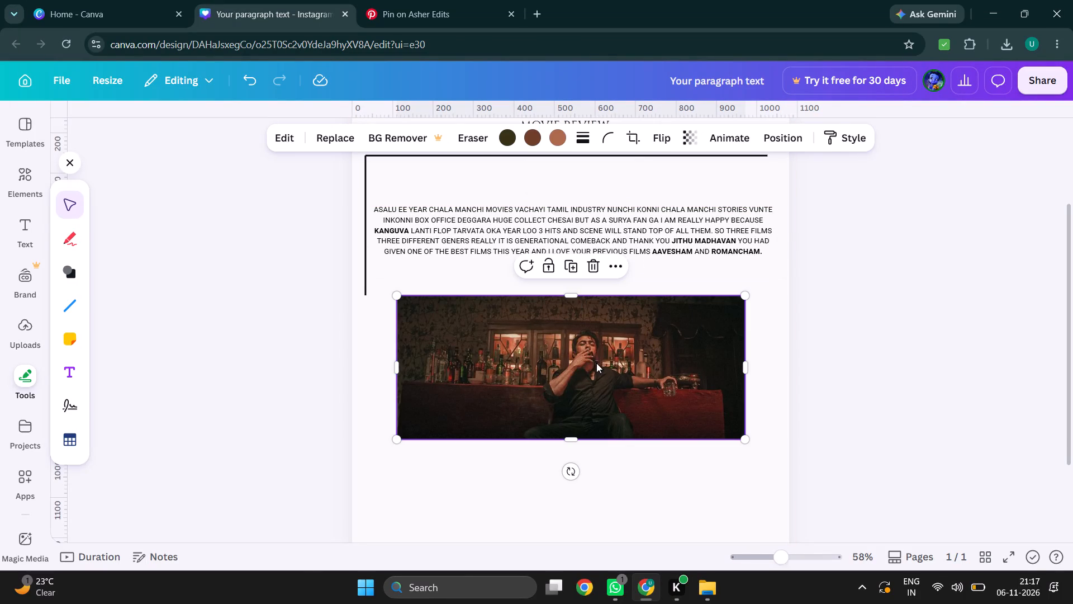
drag(596, 360, 594, 368)
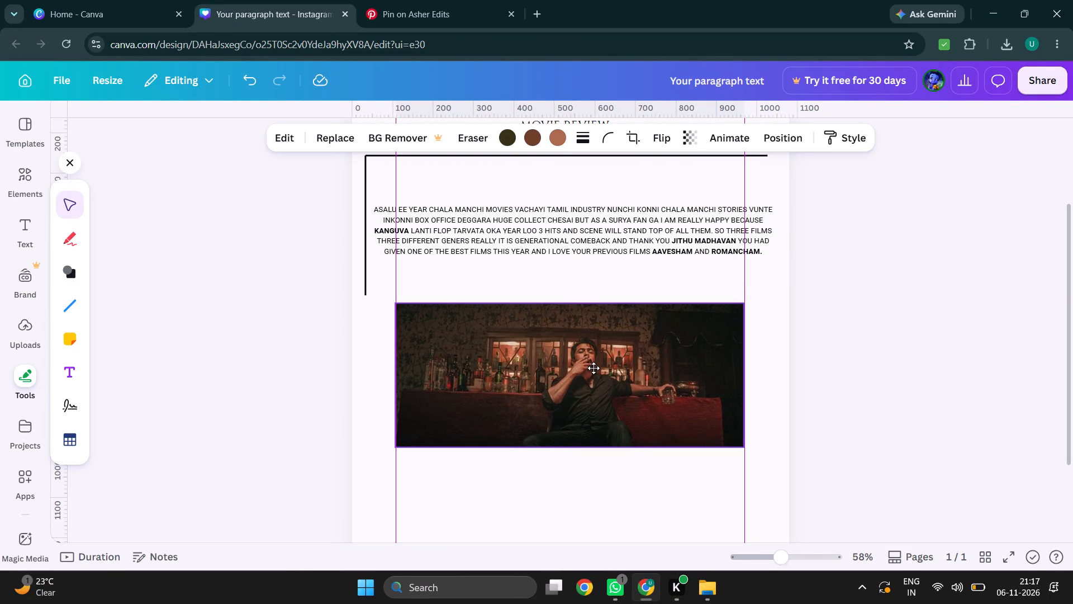
drag(594, 368, 594, 368)
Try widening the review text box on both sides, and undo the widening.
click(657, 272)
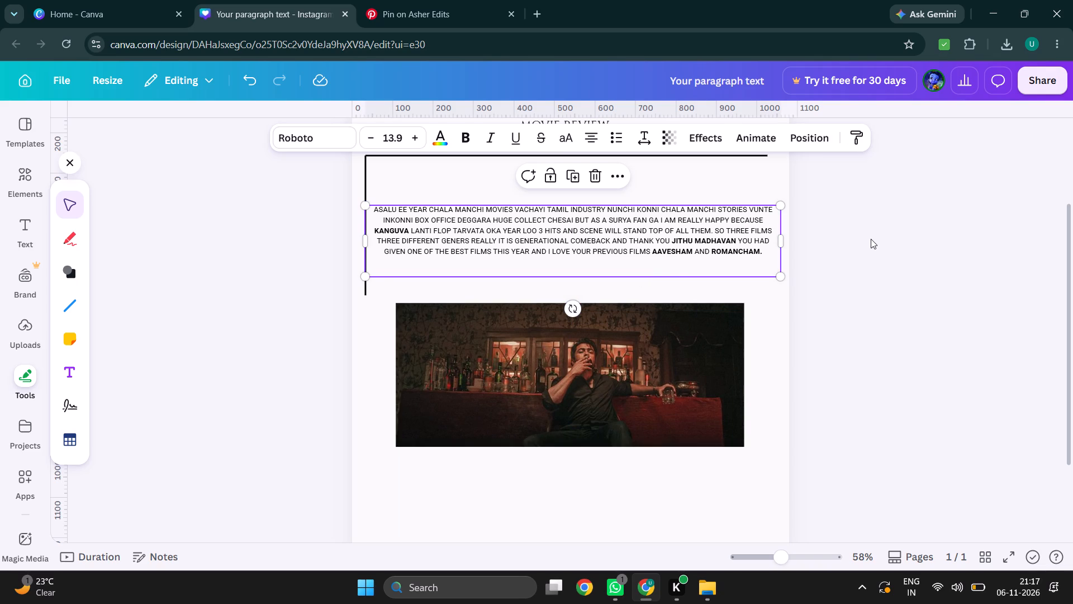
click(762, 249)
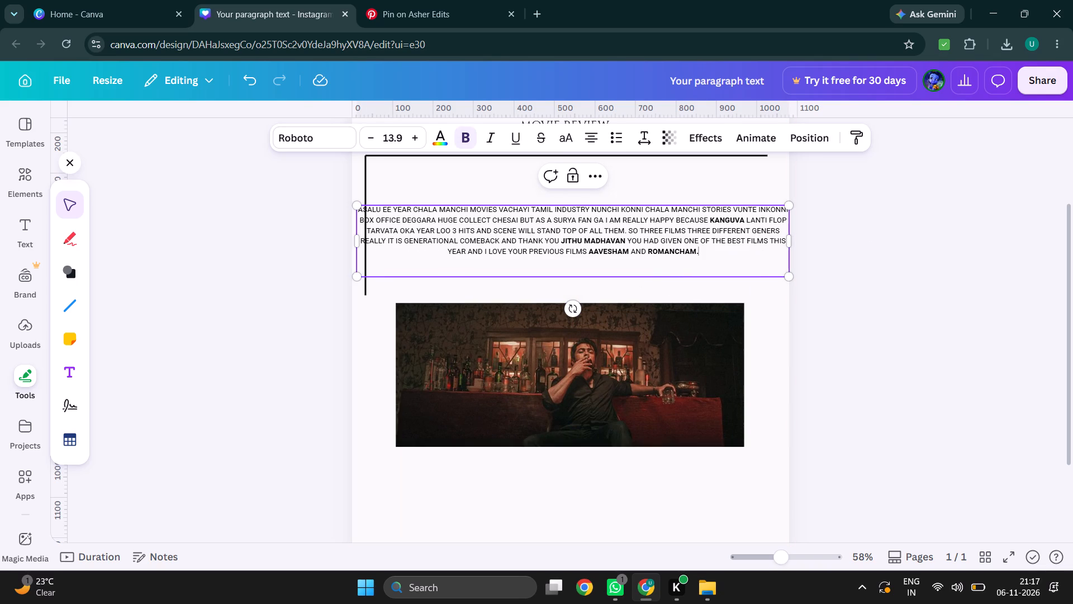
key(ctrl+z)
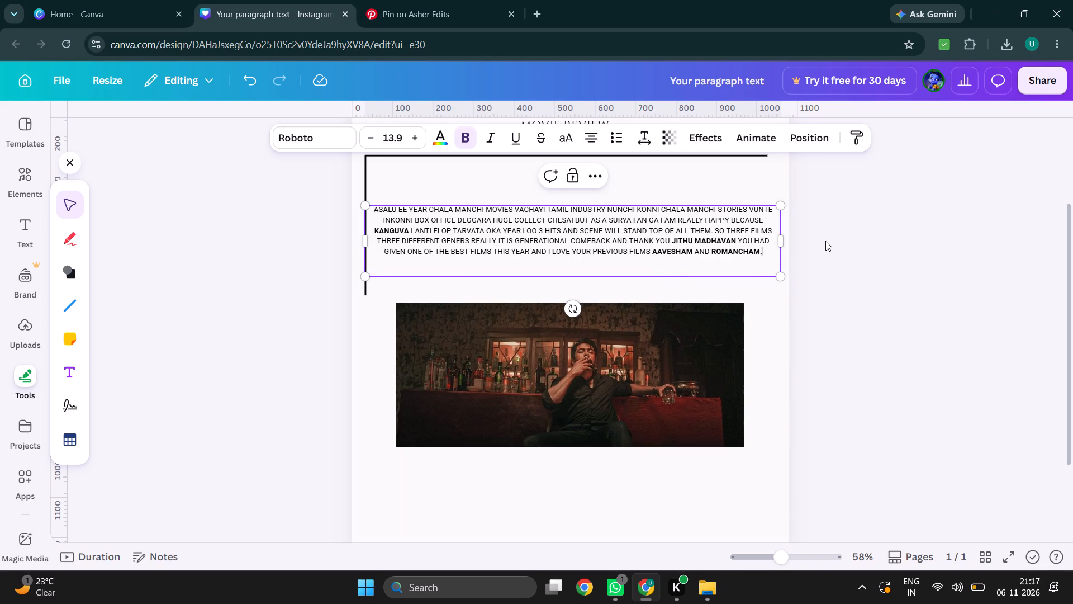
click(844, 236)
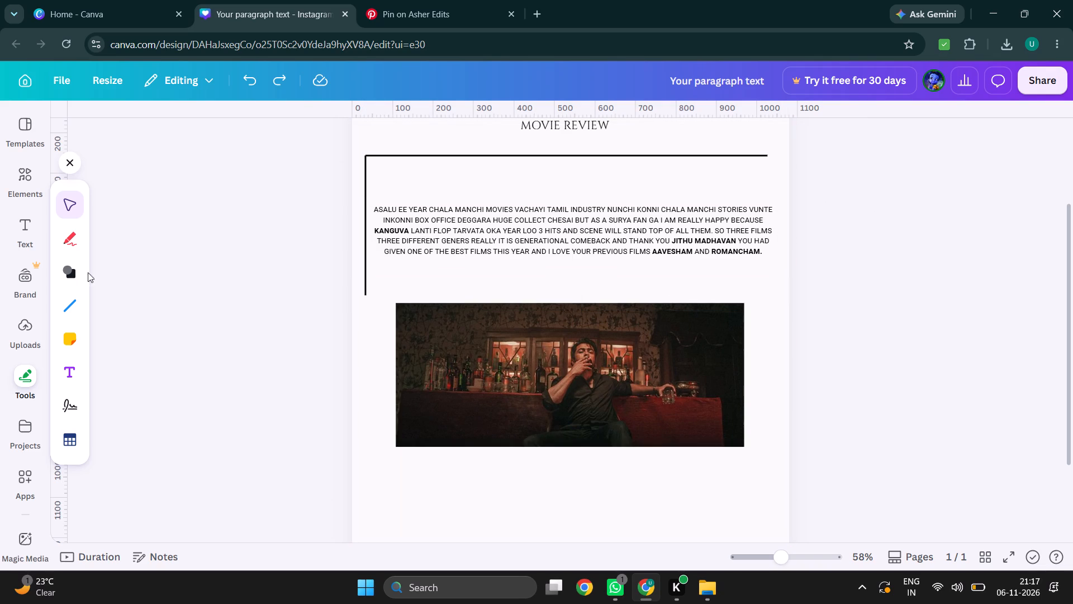
Add a new text box and place it between the review paragraph and the bar photo.
click(23, 231)
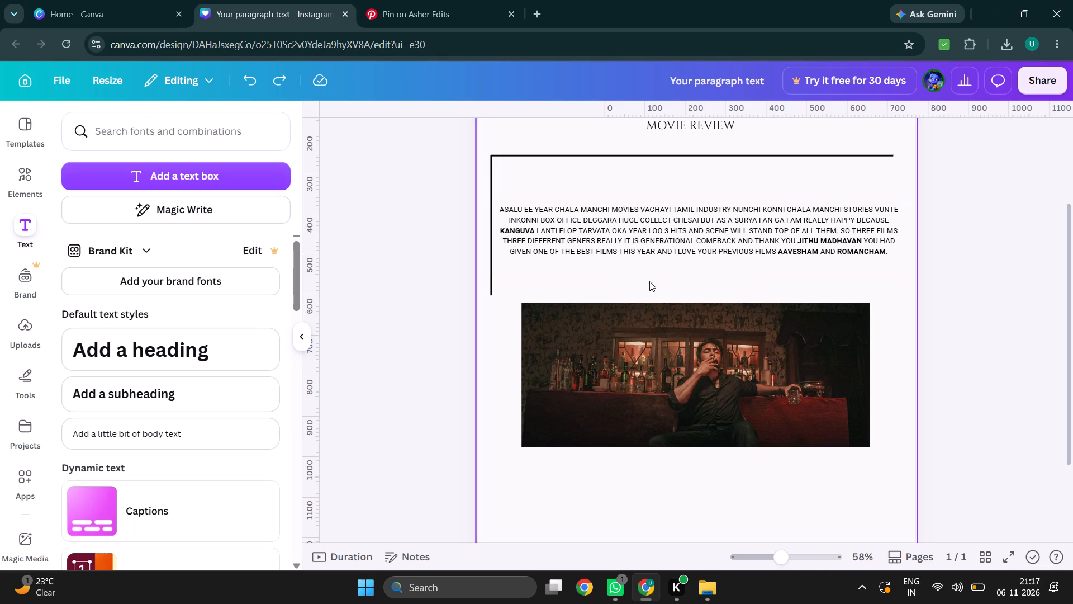
click(643, 277)
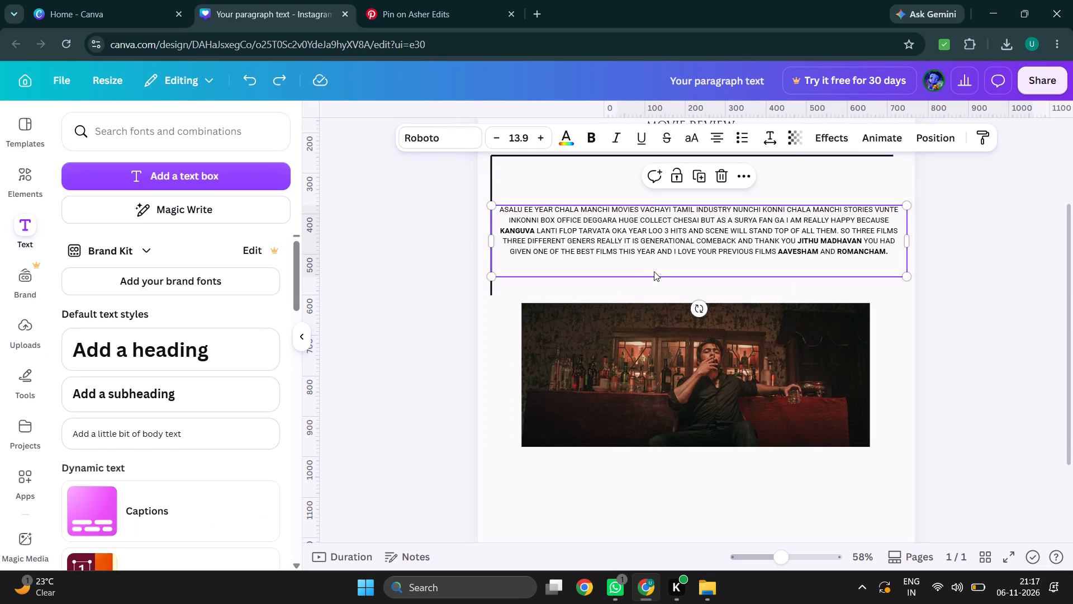
click(659, 294)
click(660, 291)
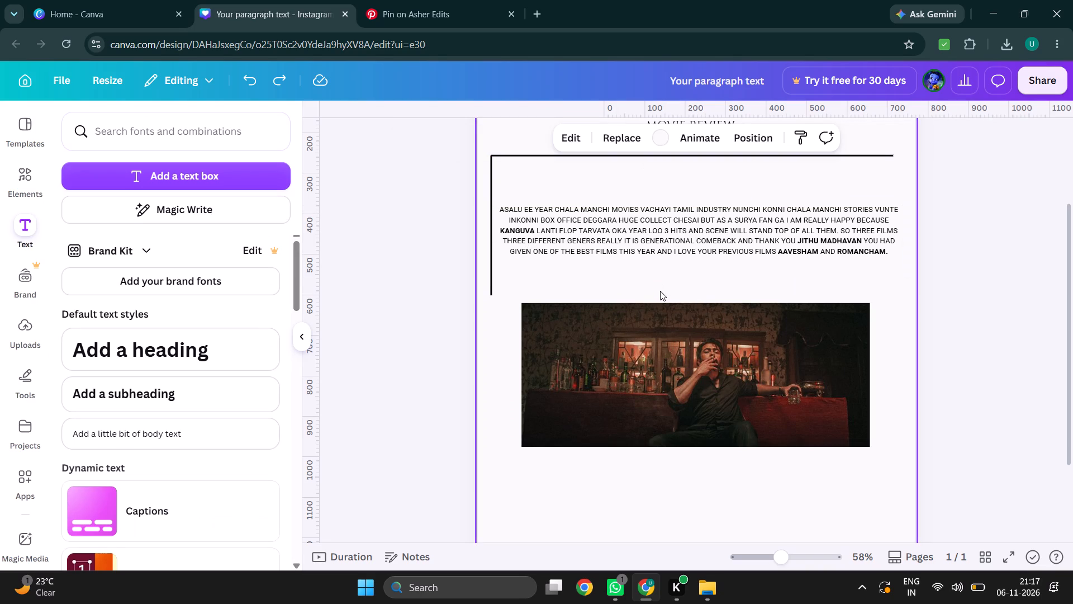
click(212, 166)
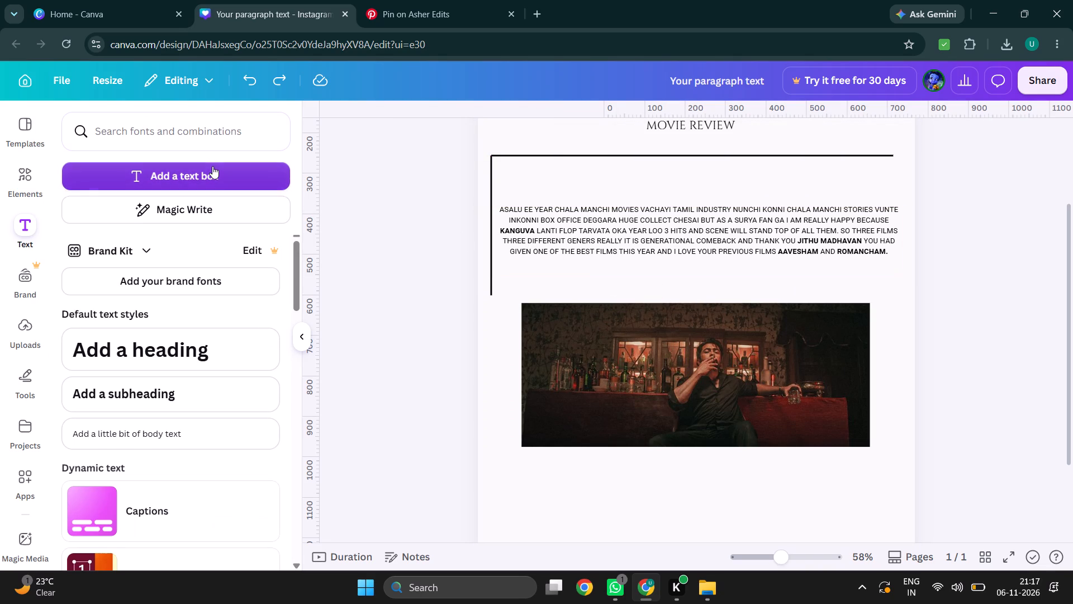
drag(678, 322, 677, 306)
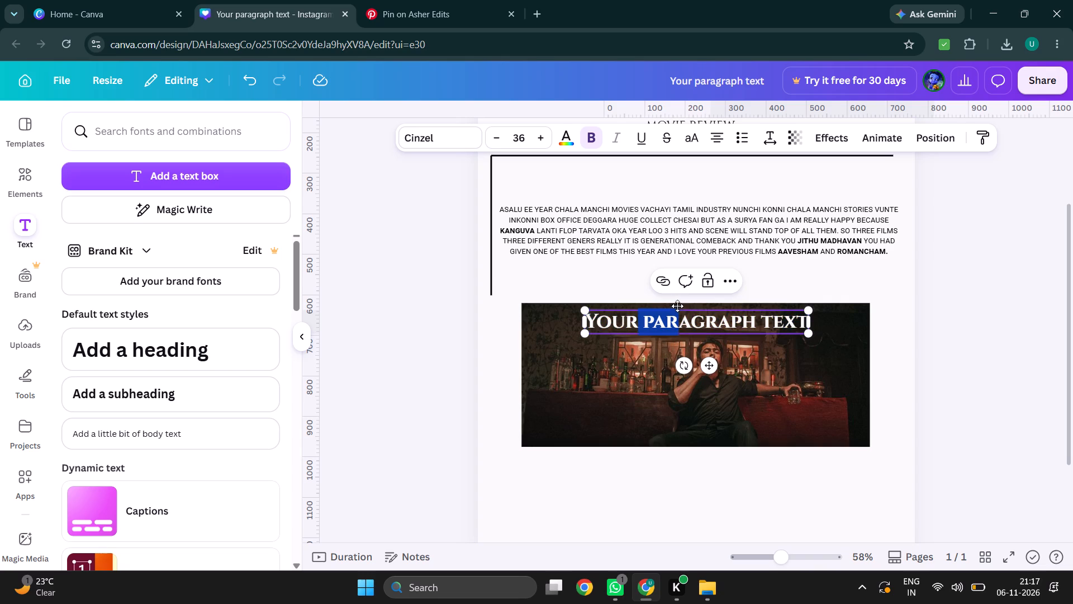
drag(677, 306, 685, 317)
drag(709, 363, 700, 327)
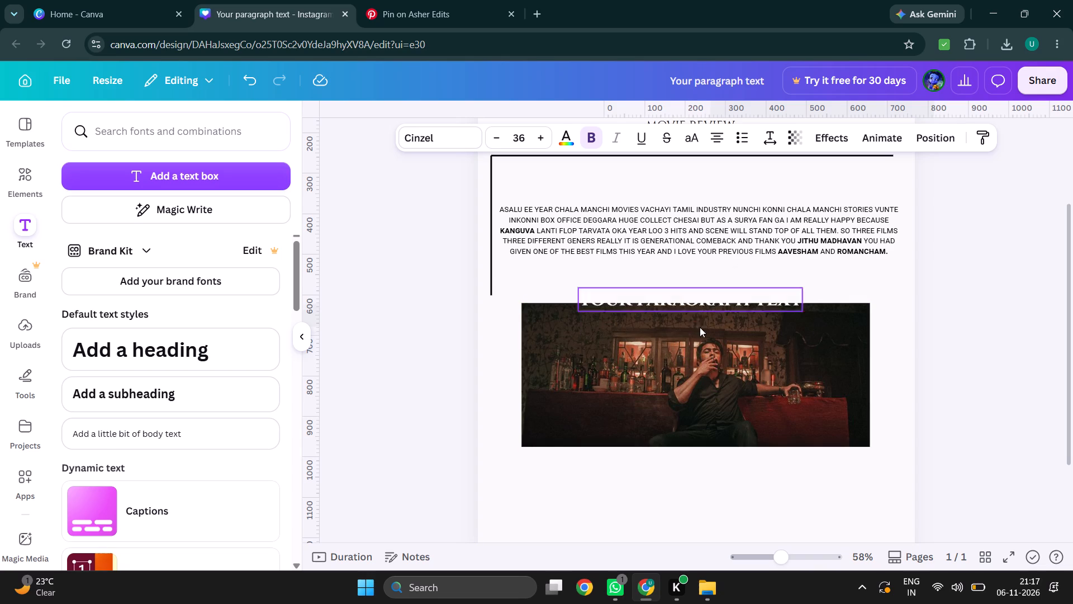
drag(700, 327, 699, 318)
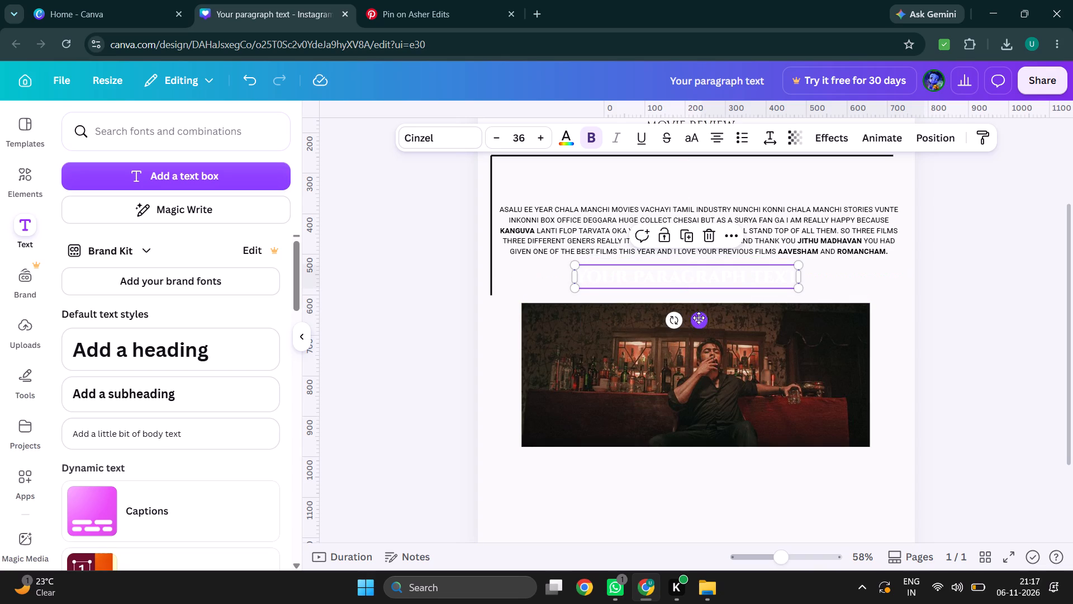
Clear the placeholder text from the new text box and set its text colour to black (#000000).
double_click(659, 273)
key(BackSpace)
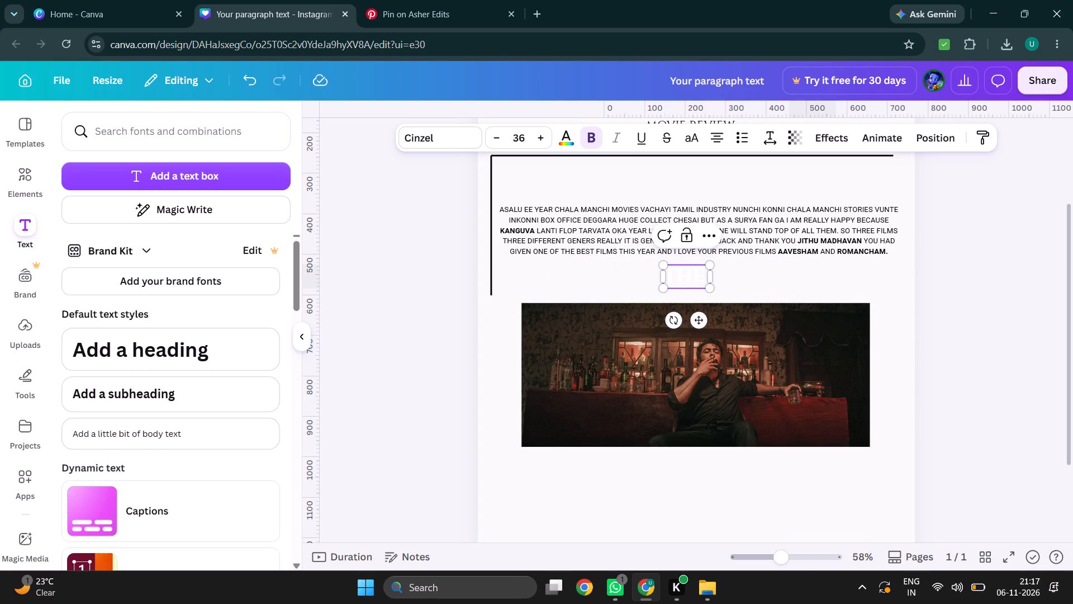
click(569, 139)
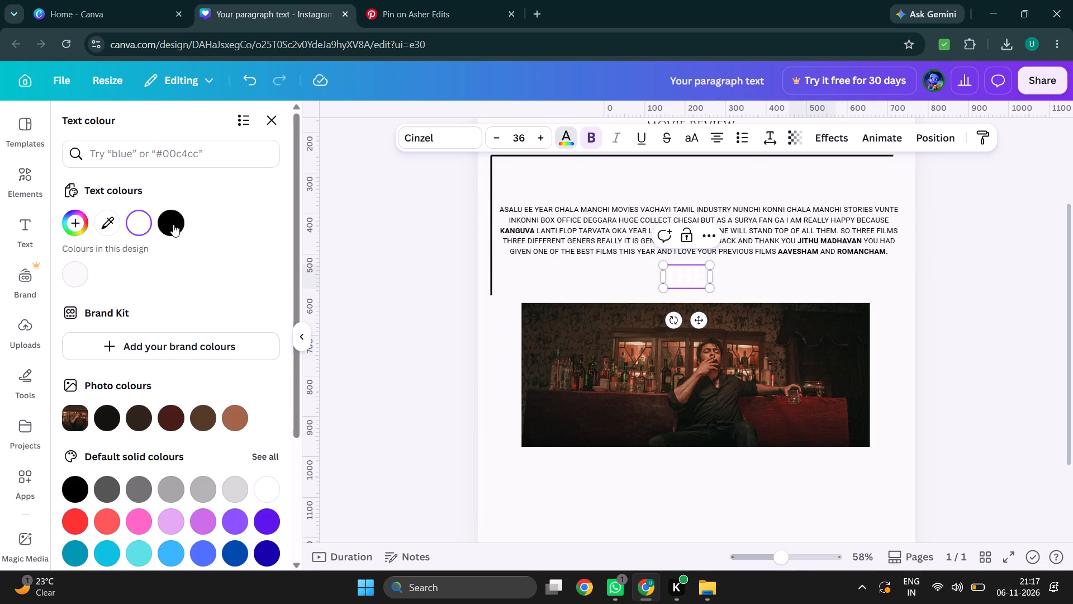
click(173, 224)
double_click(687, 276)
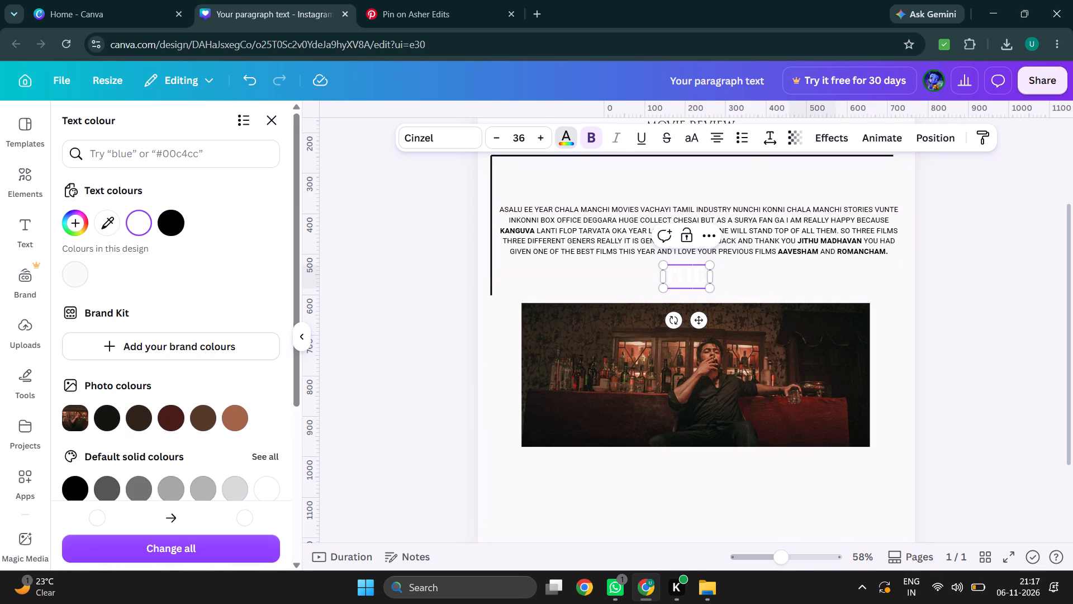
key(ctrl+a)
key(BackSpace)
click(687, 276)
text(THE)
click(184, 222)
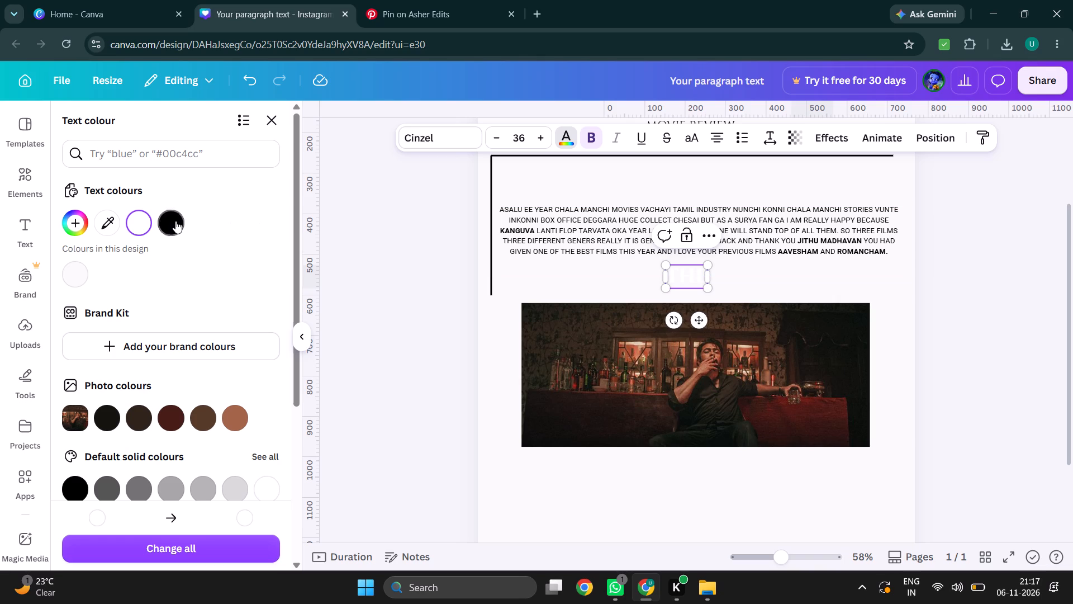
click(175, 221)
click(683, 276)
key(ctrl+a)
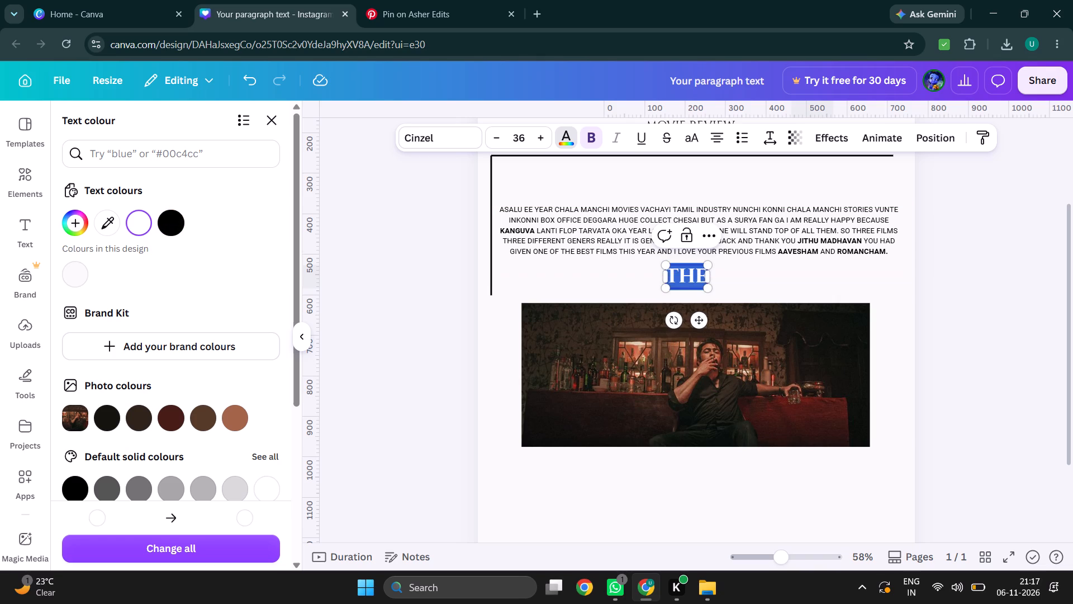
key(BackSpace)
click(169, 235)
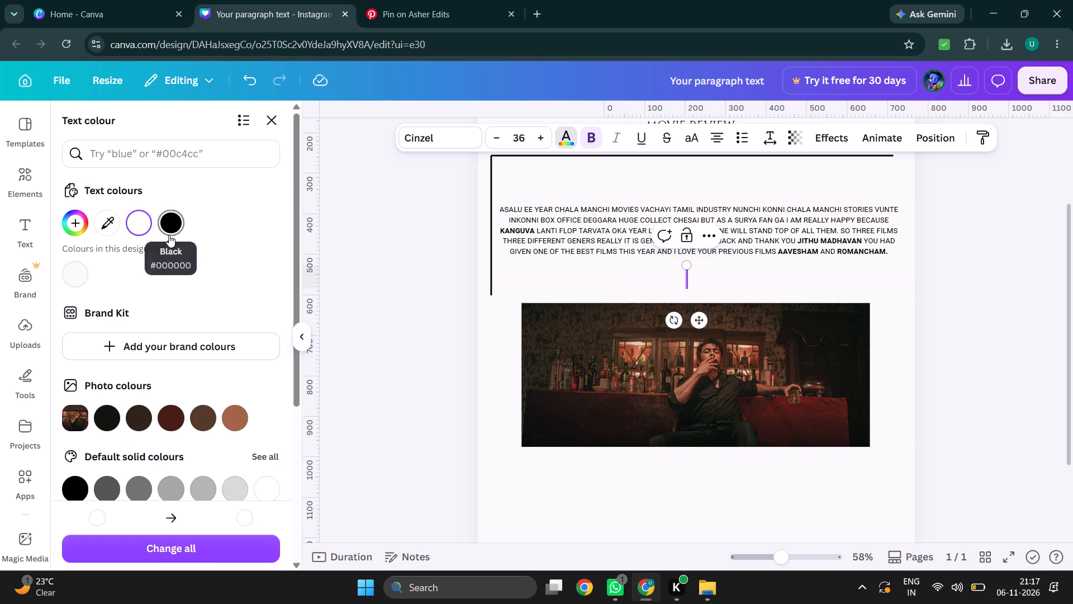
Enter "THE ONE - SURYA" in the emptied text box above the photo.
scroll(187, 254, up, 1)
text(TH)
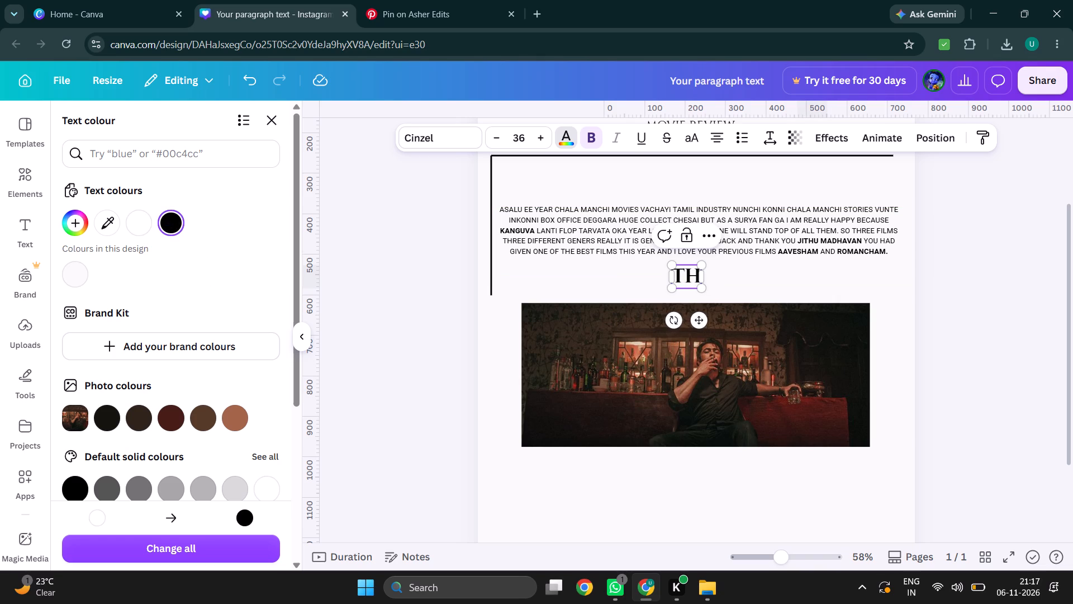
text(E ONE)
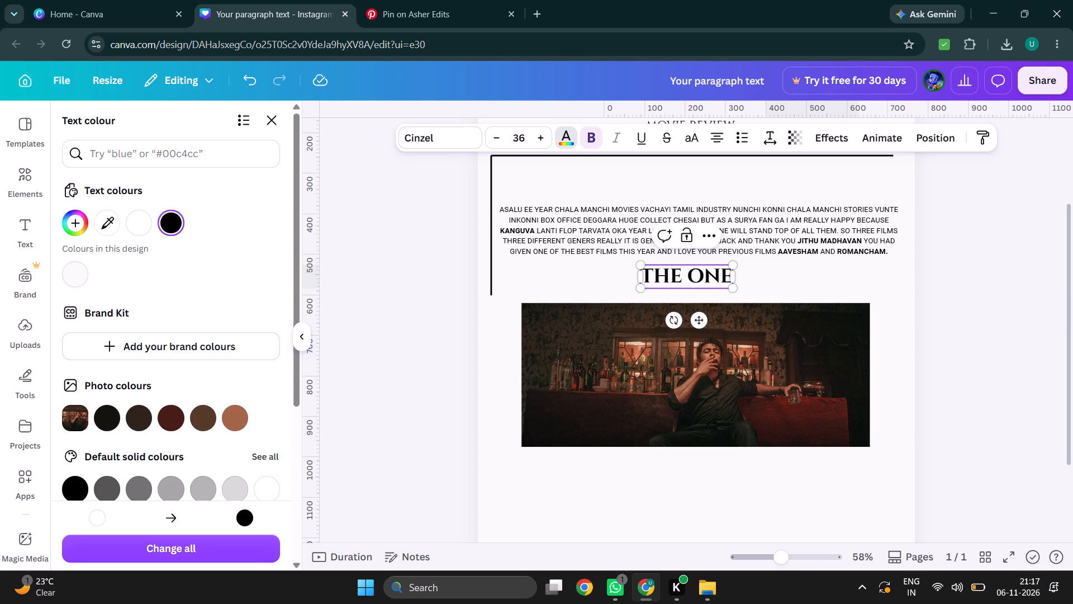
key(space)
text(- SURYA)
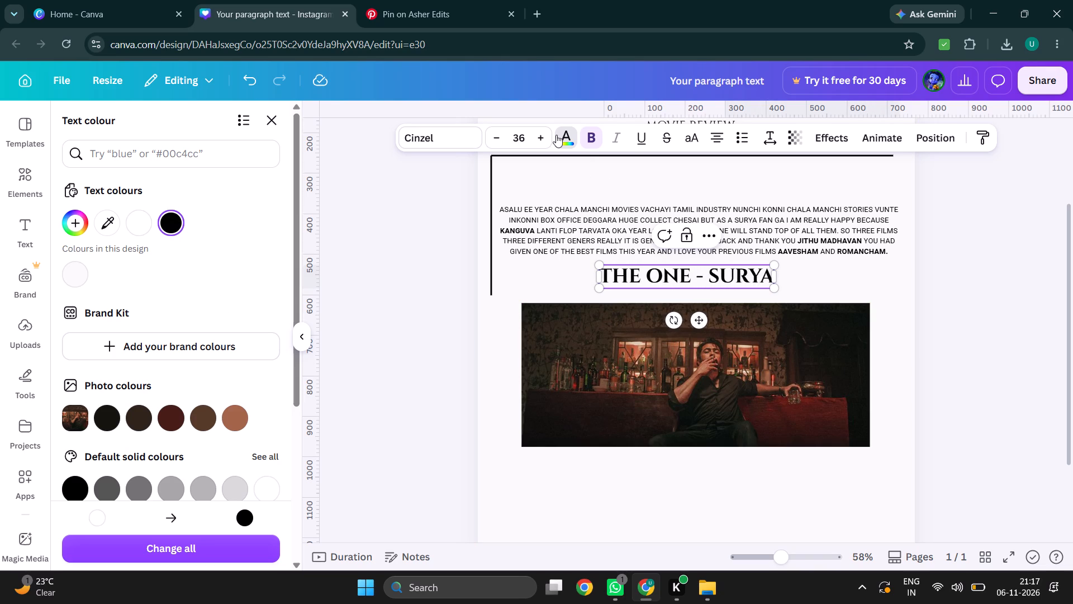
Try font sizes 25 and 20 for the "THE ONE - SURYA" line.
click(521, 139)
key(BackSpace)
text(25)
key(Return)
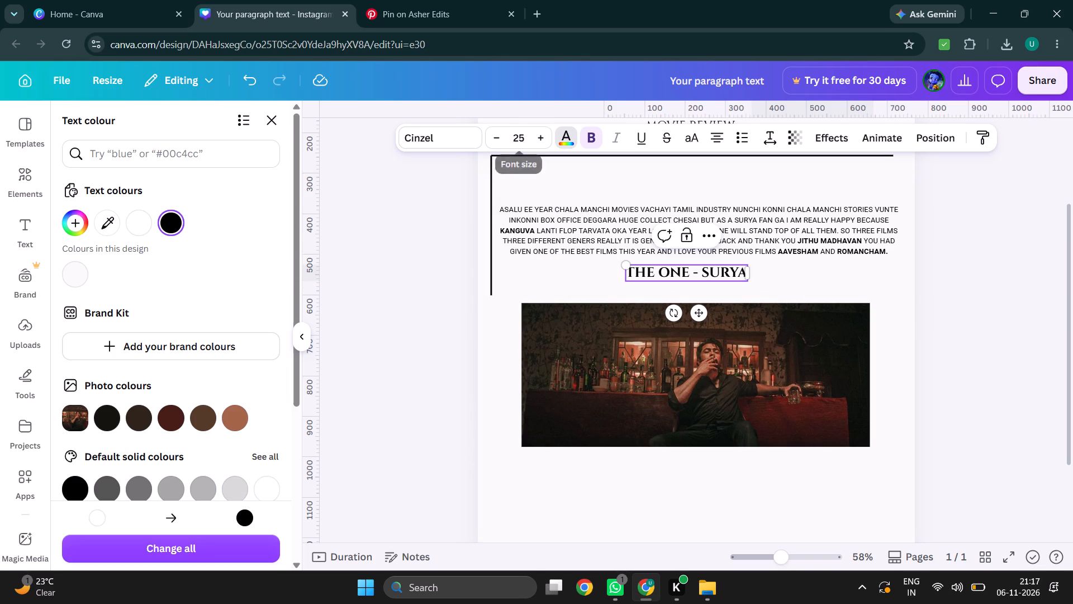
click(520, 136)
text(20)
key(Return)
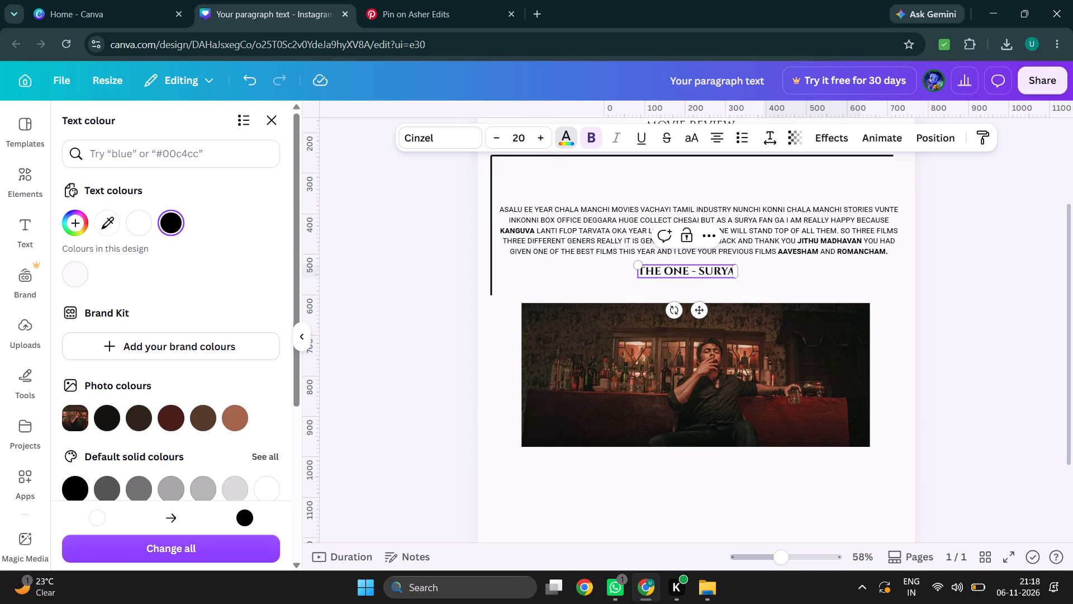
Set the font size of the "THE ONE - SURYA" line to 15.
click(519, 138)
key(BackSpace)
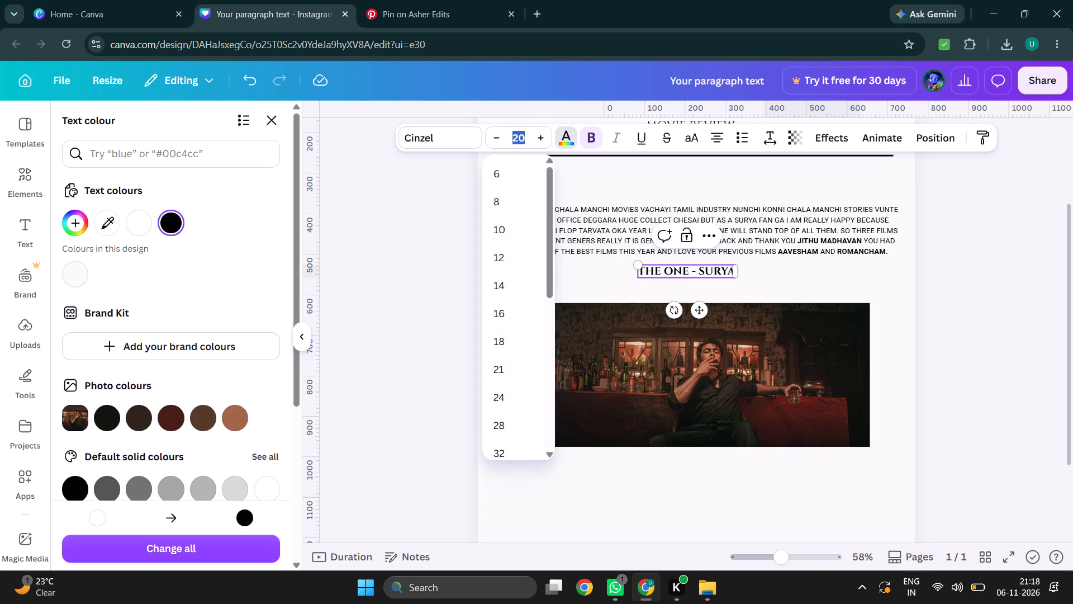
text(15)
key(Return)
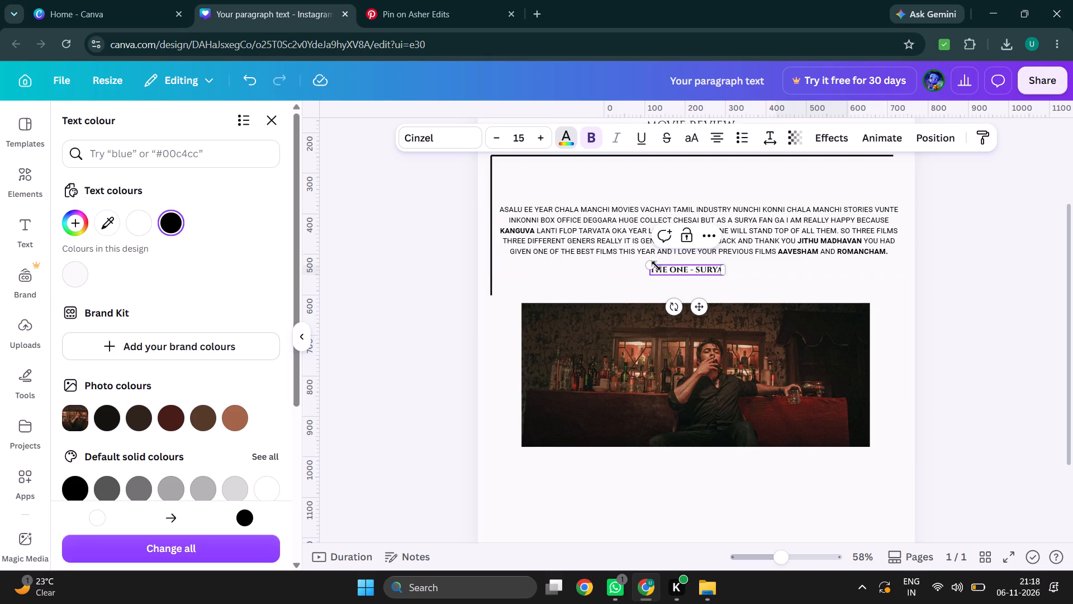
Move the "THE ONE - SURYA" line slightly down, between the review paragraph and the photo.
drag(700, 310, 700, 320)
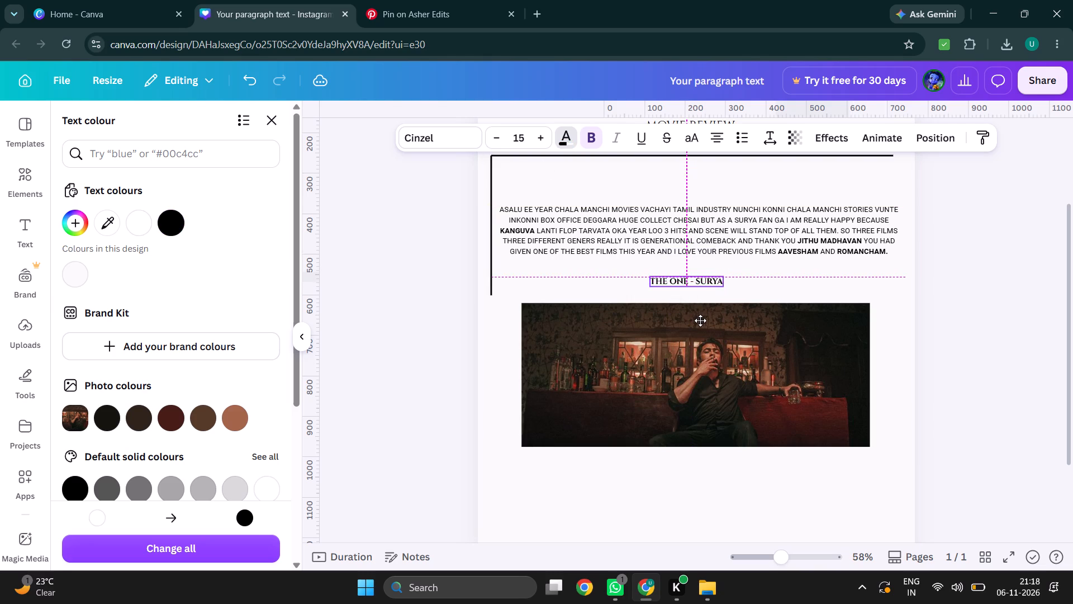
drag(700, 320, 701, 319)
click(1028, 247)
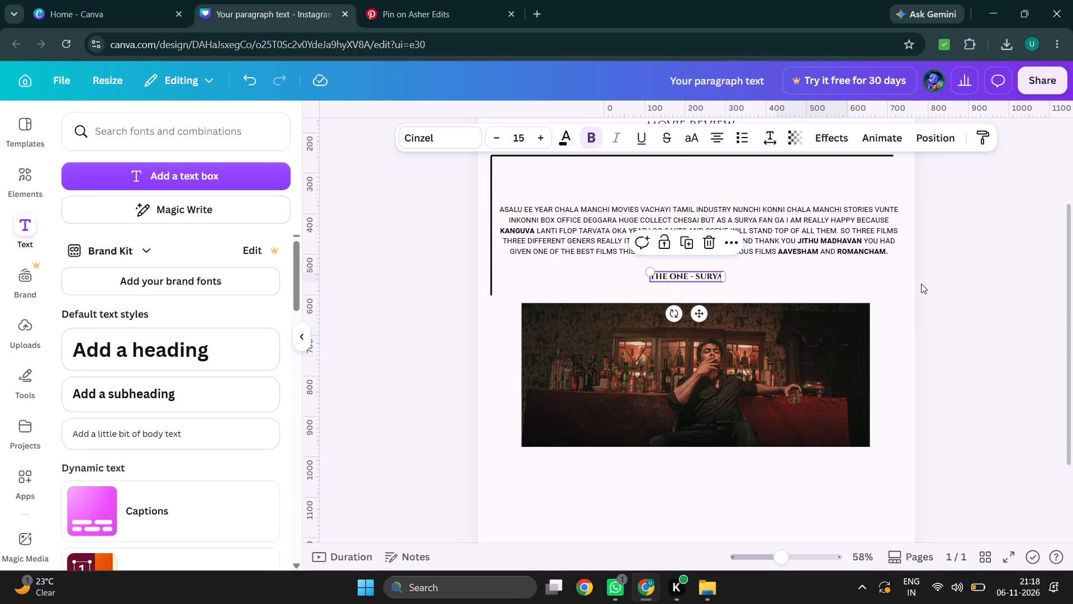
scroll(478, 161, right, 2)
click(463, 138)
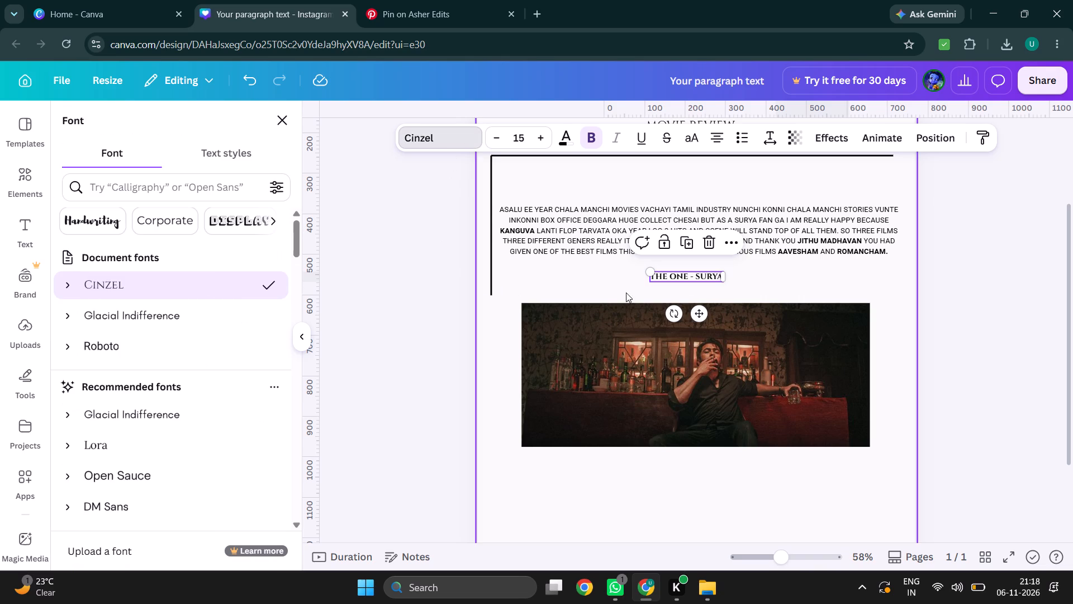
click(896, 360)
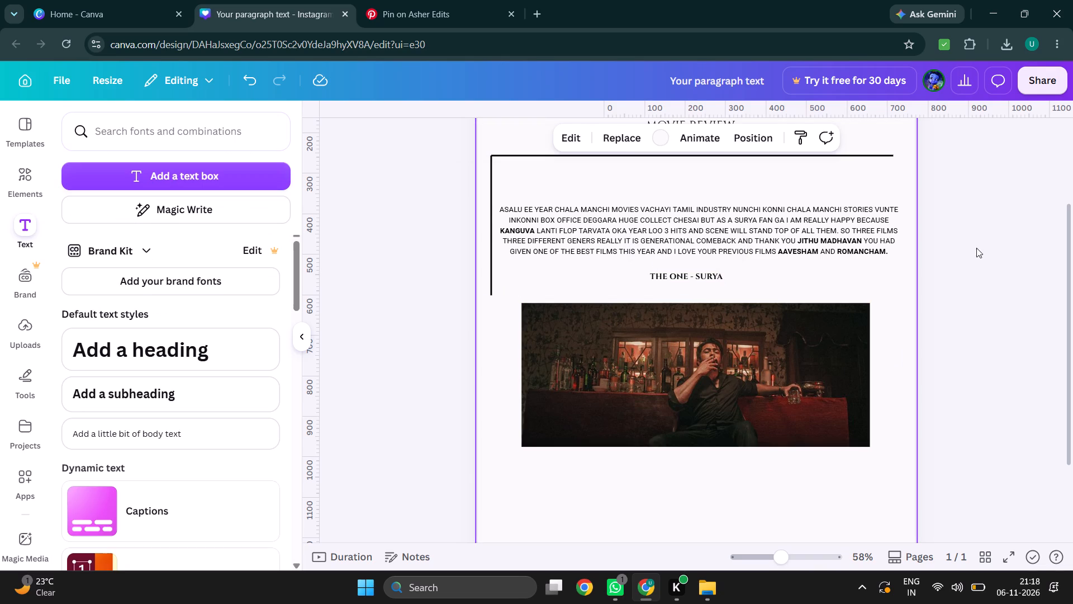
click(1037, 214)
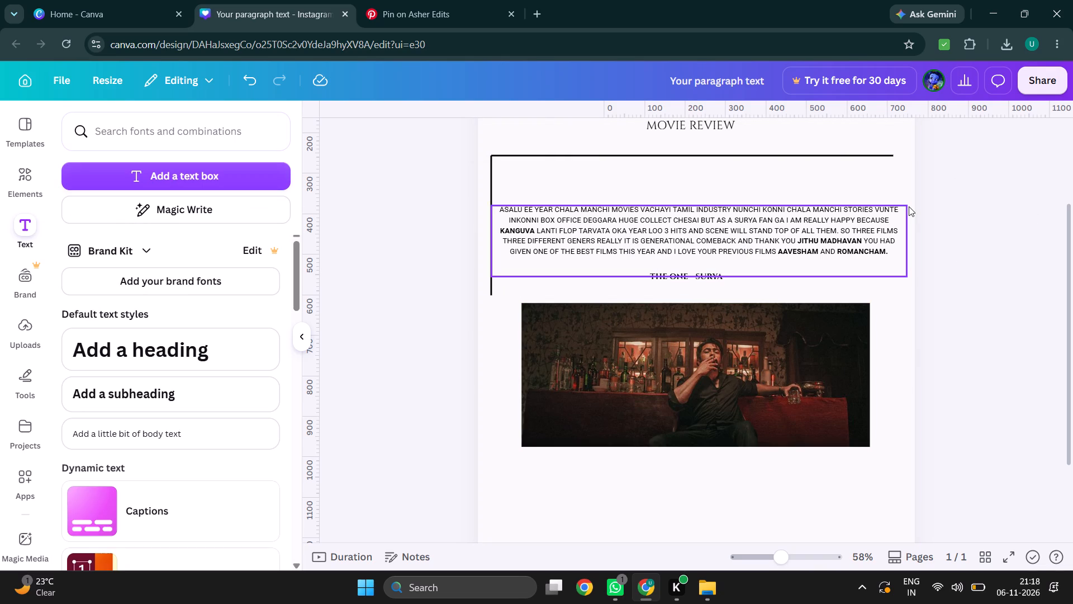
Move the photo straight down on the page, closer to the line above "secondhalf".
scroll(909, 206, up, 1)
scroll(734, 355, down, 1)
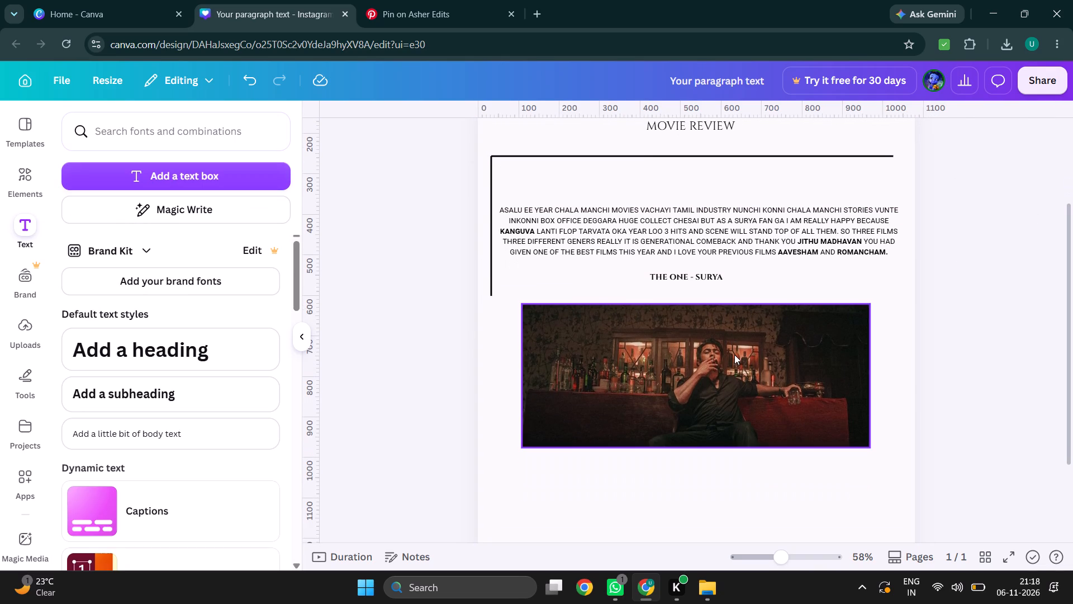
scroll(734, 355, down, 1)
click(1002, 282)
scroll(1002, 282, down, 1)
right_click(1002, 282)
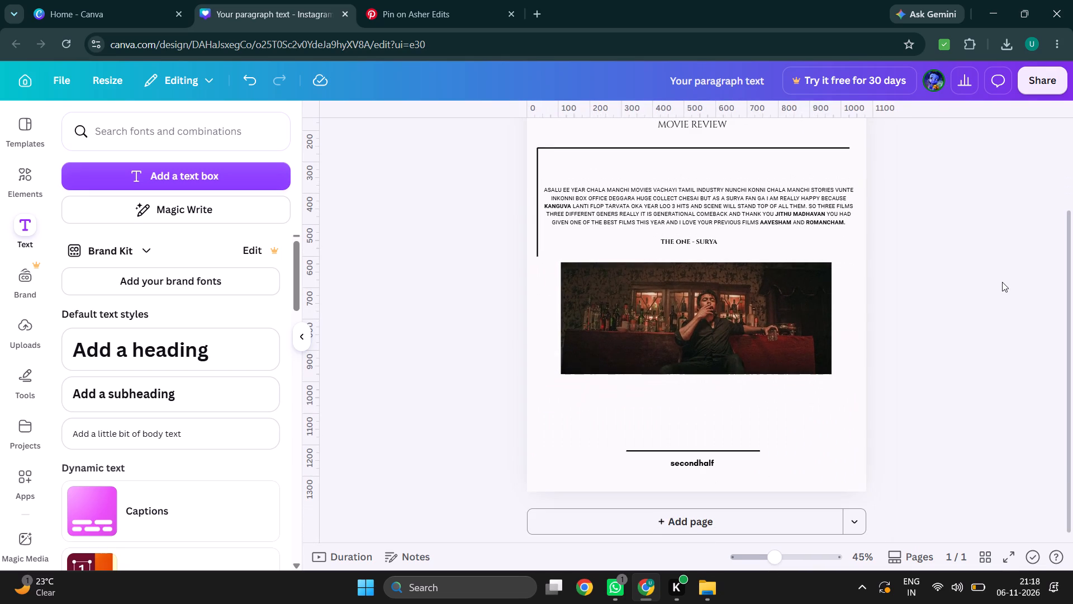
click(1043, 172)
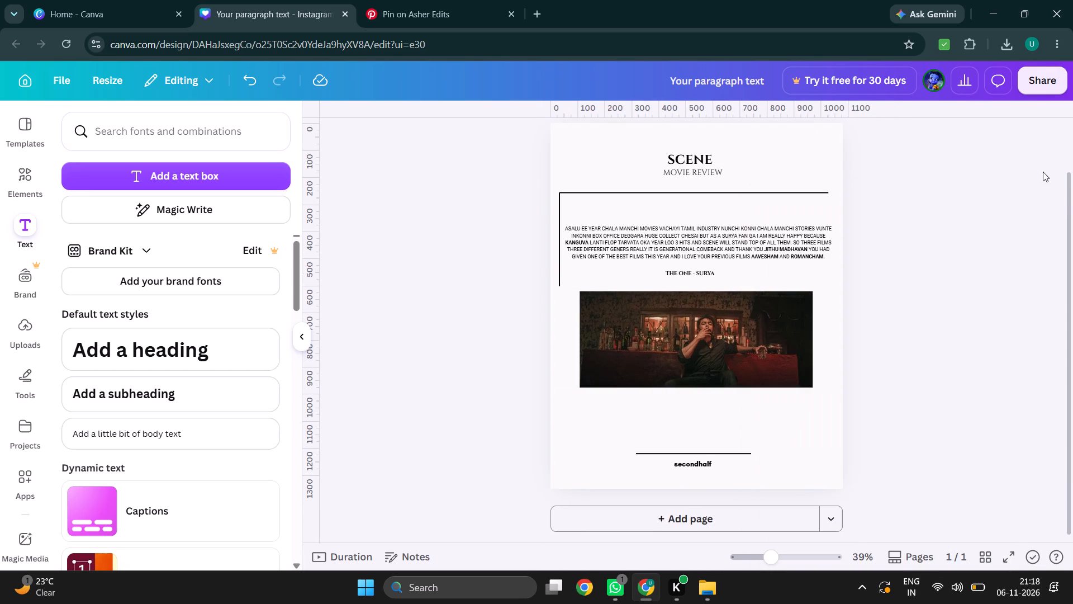
click(747, 323)
drag(747, 323, 746, 332)
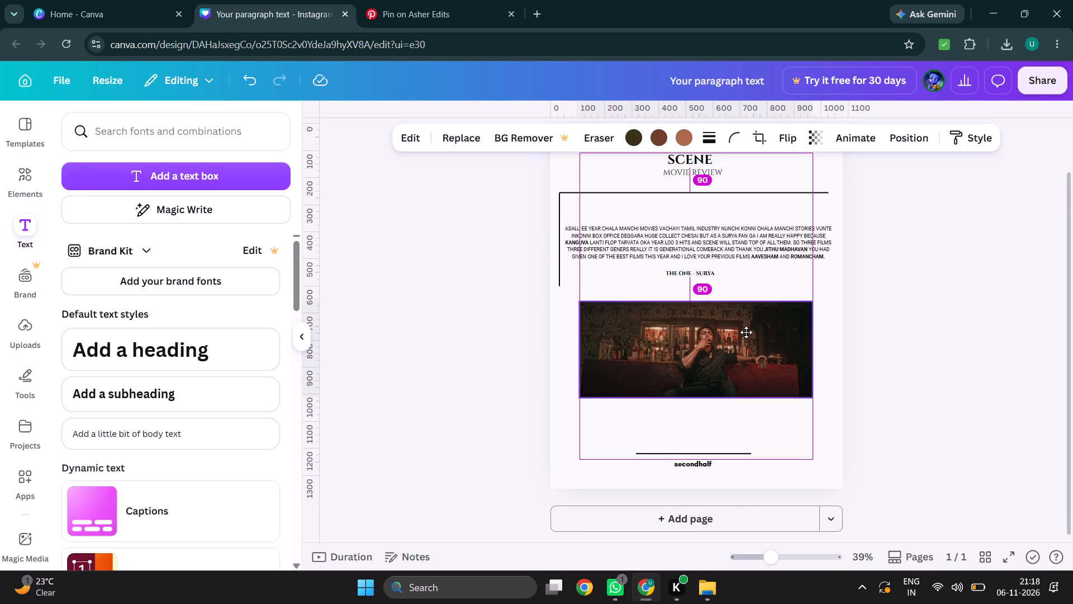
drag(746, 332, 747, 350)
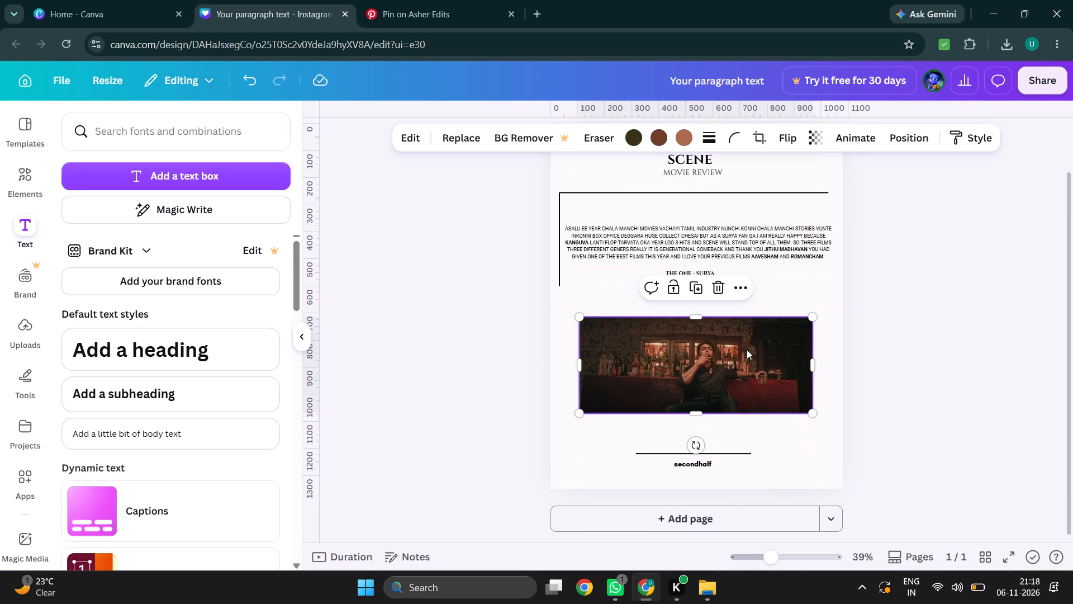
click(879, 265)
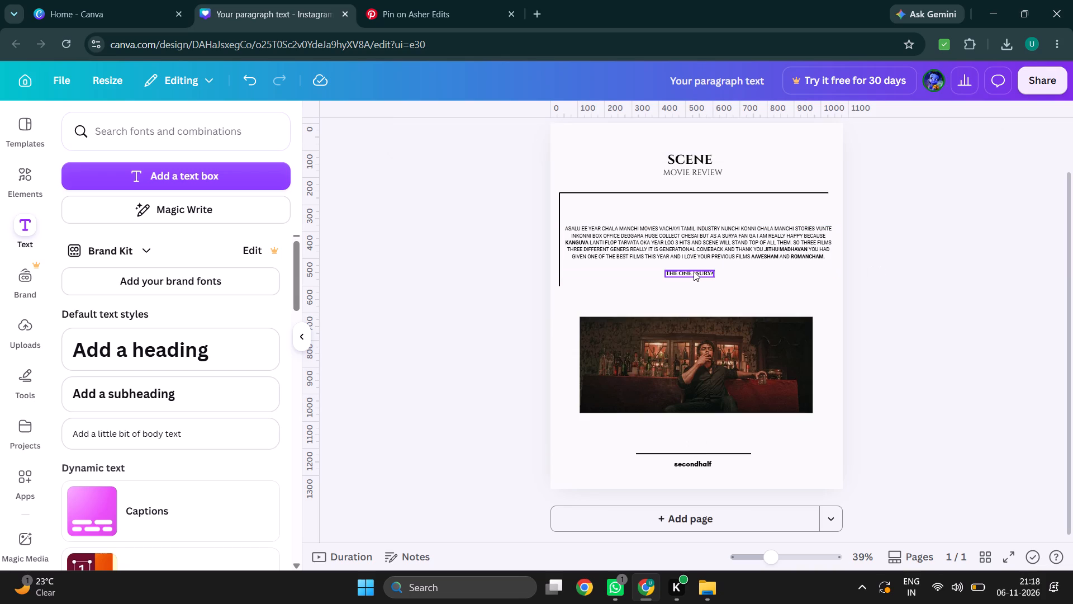
Move the "THE ONE - SURYA" line down to sit midway between the review paragraph and the photo.
drag(694, 271, 694, 296)
click(738, 234)
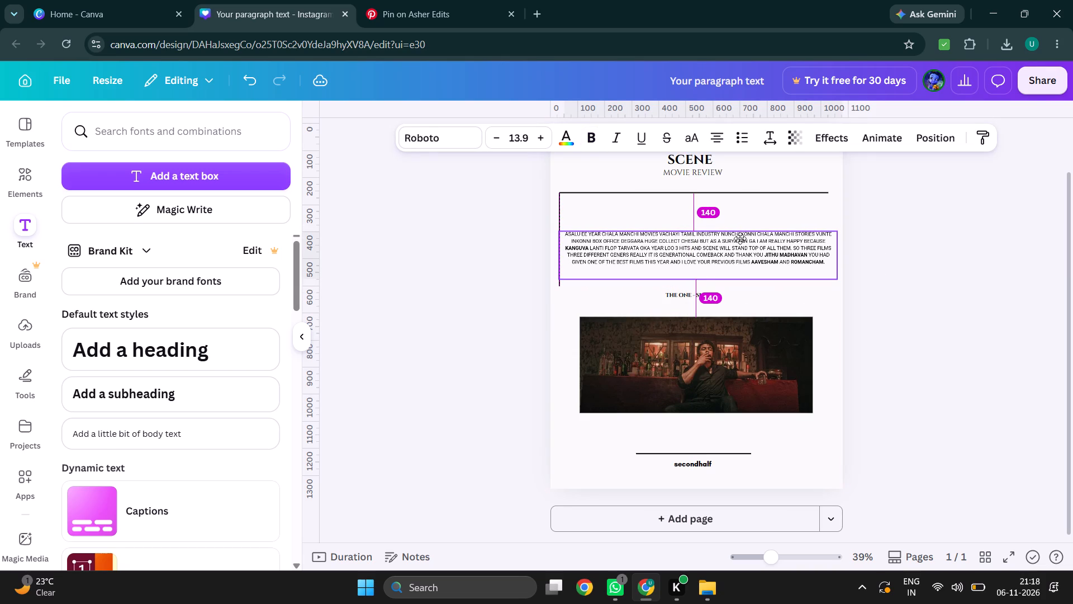
click(922, 220)
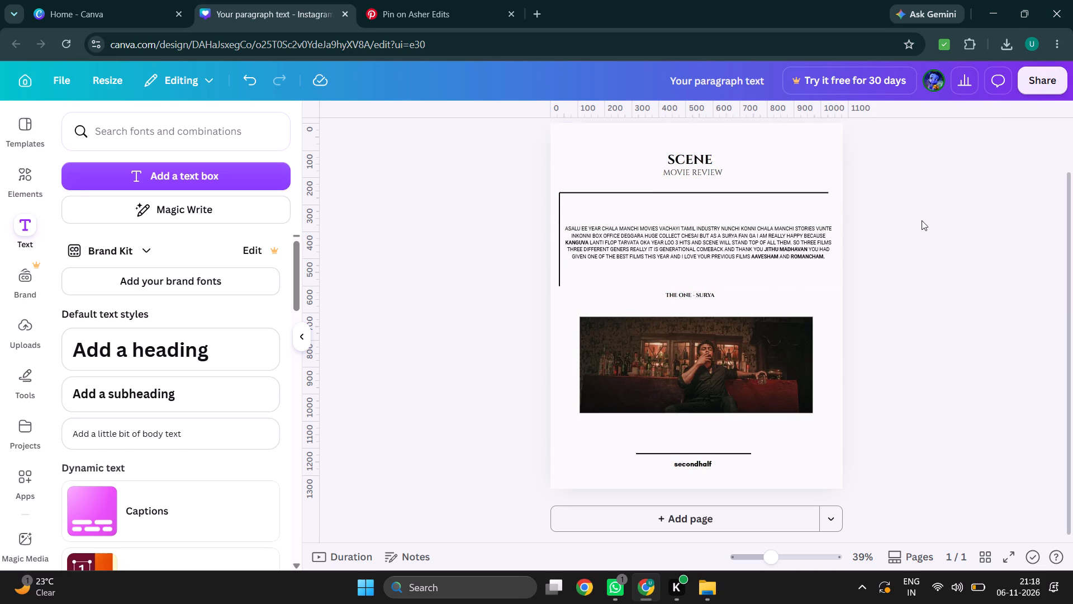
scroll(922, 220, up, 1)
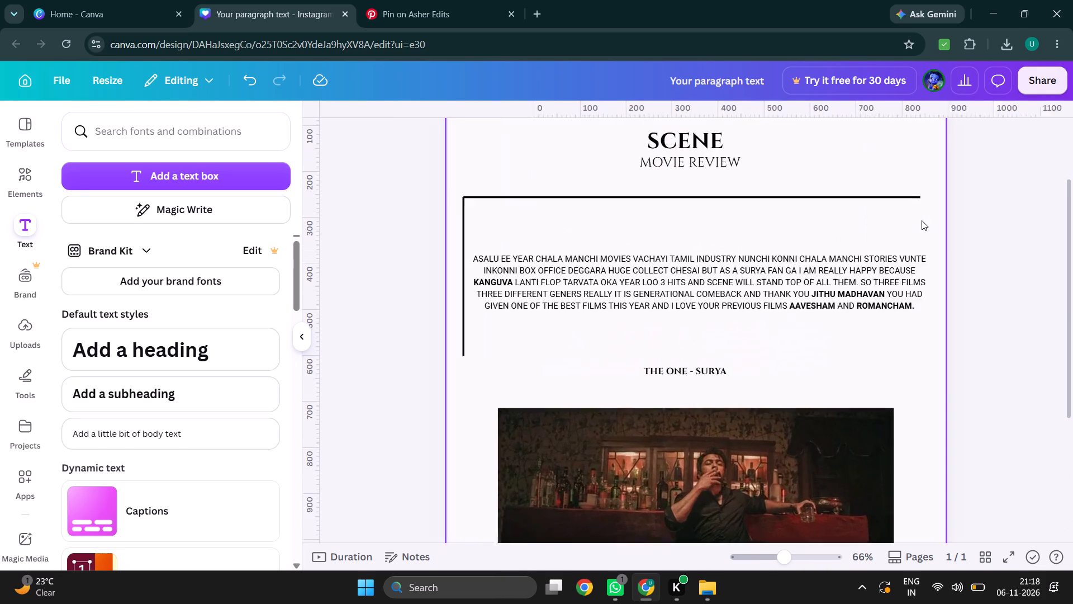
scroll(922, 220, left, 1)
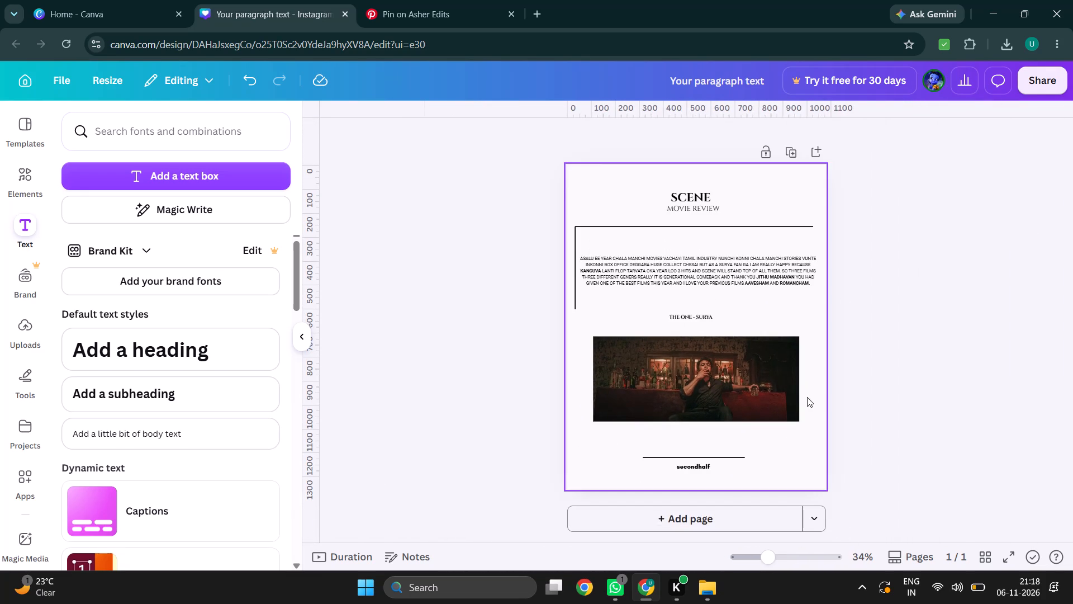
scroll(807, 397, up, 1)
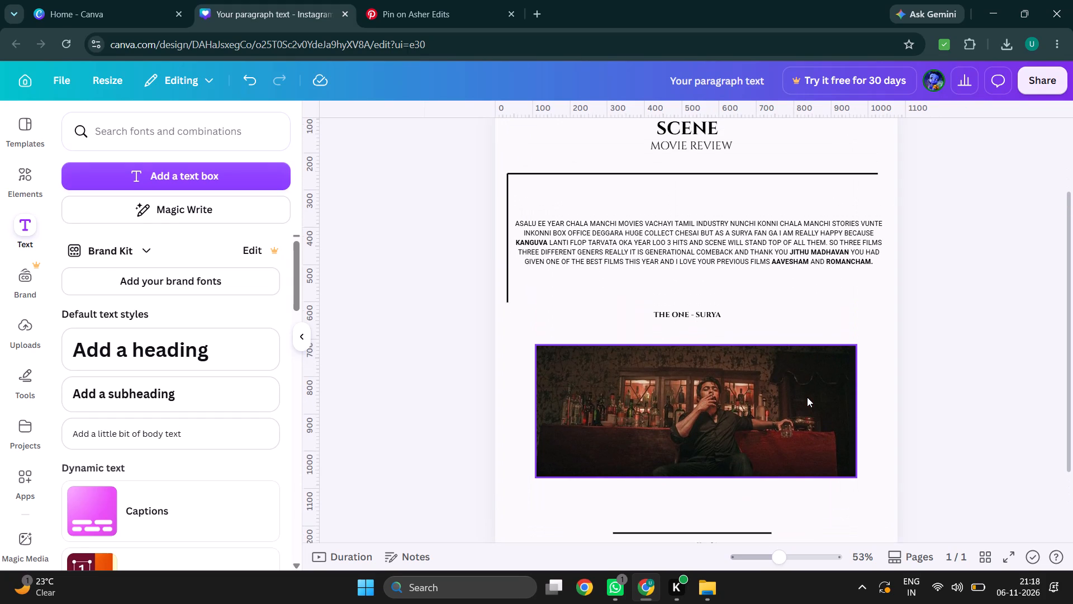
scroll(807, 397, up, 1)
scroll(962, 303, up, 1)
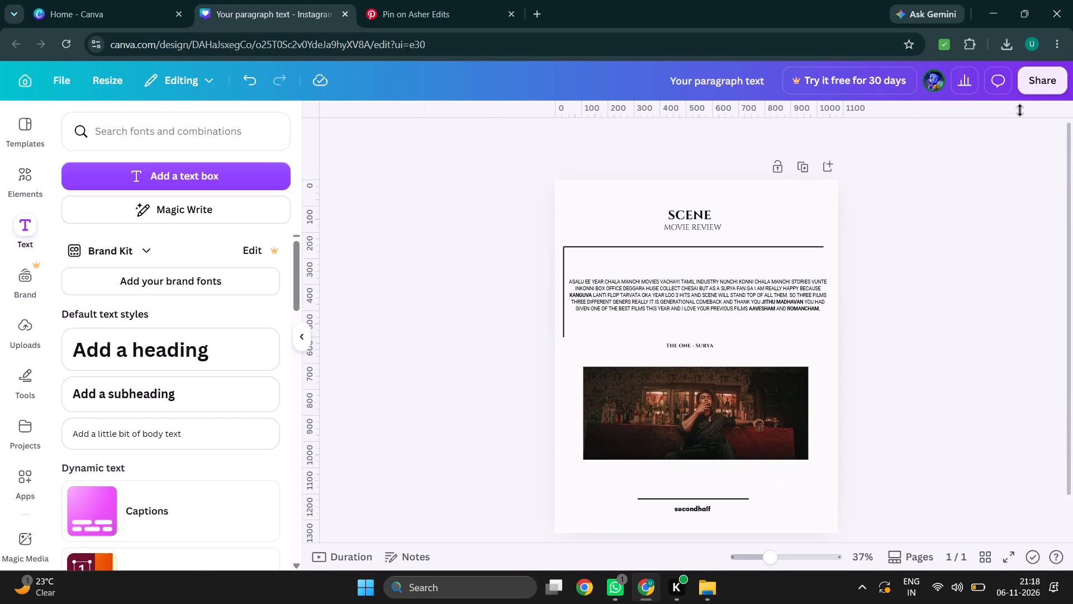
Download the finished review page as a PNG at 1,080 × 1,350 px.
click(1032, 88)
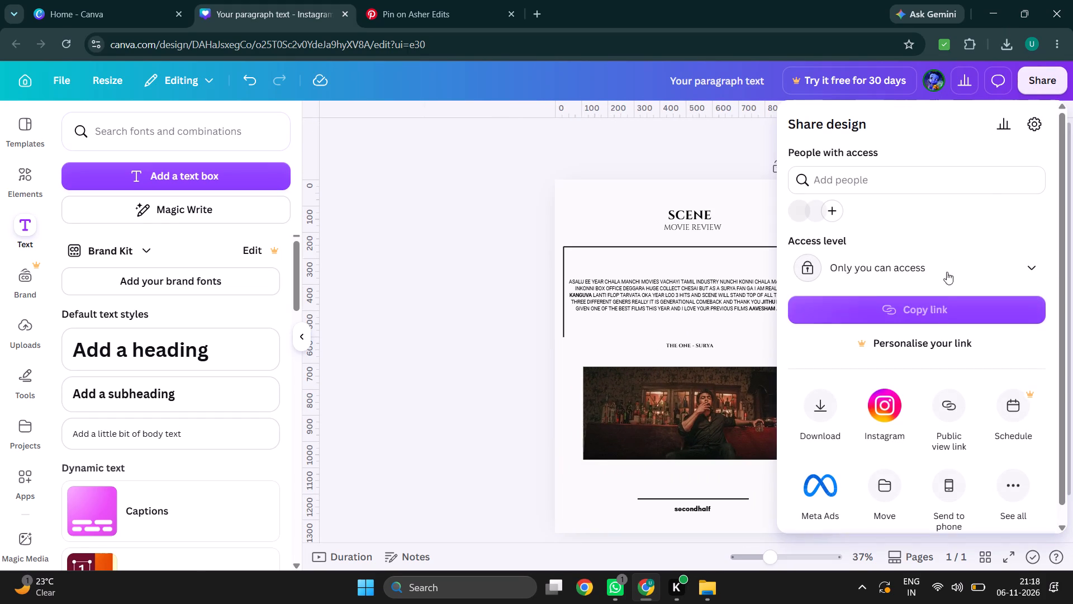
click(824, 394)
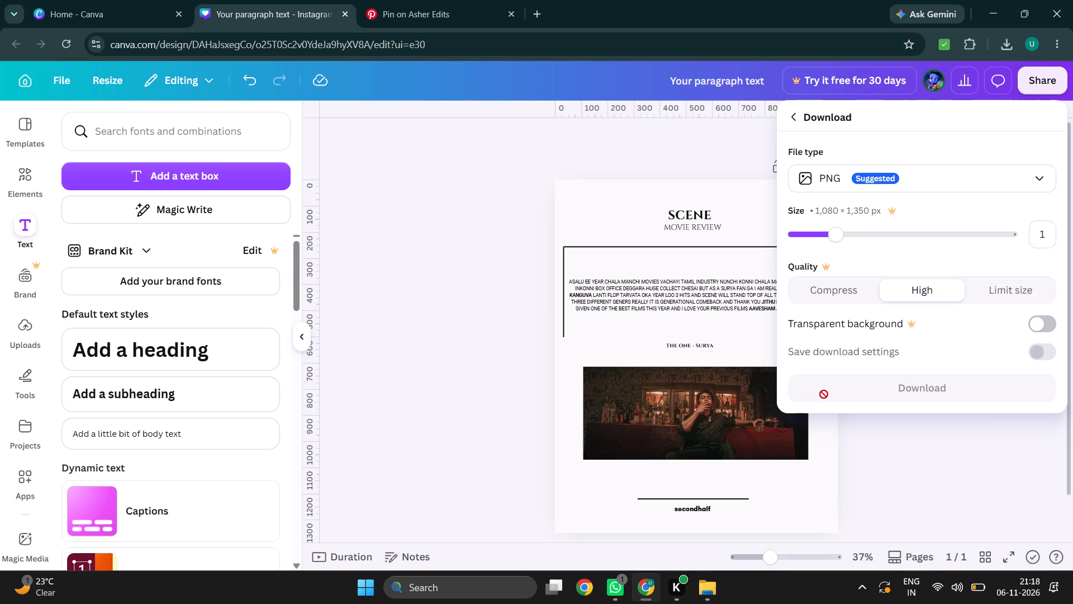
click(701, 140)
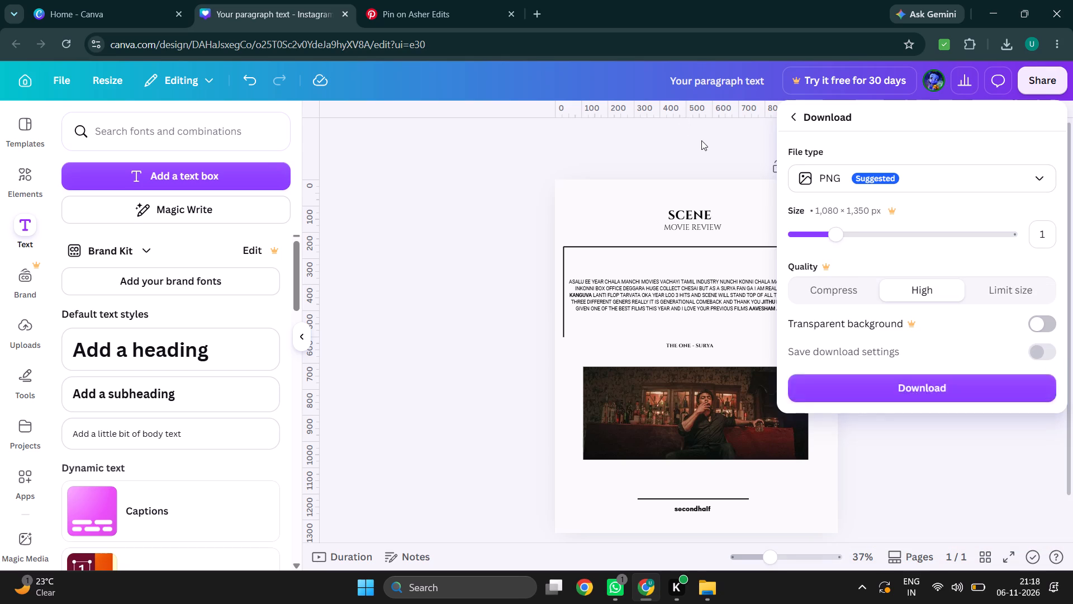
click(1057, 91)
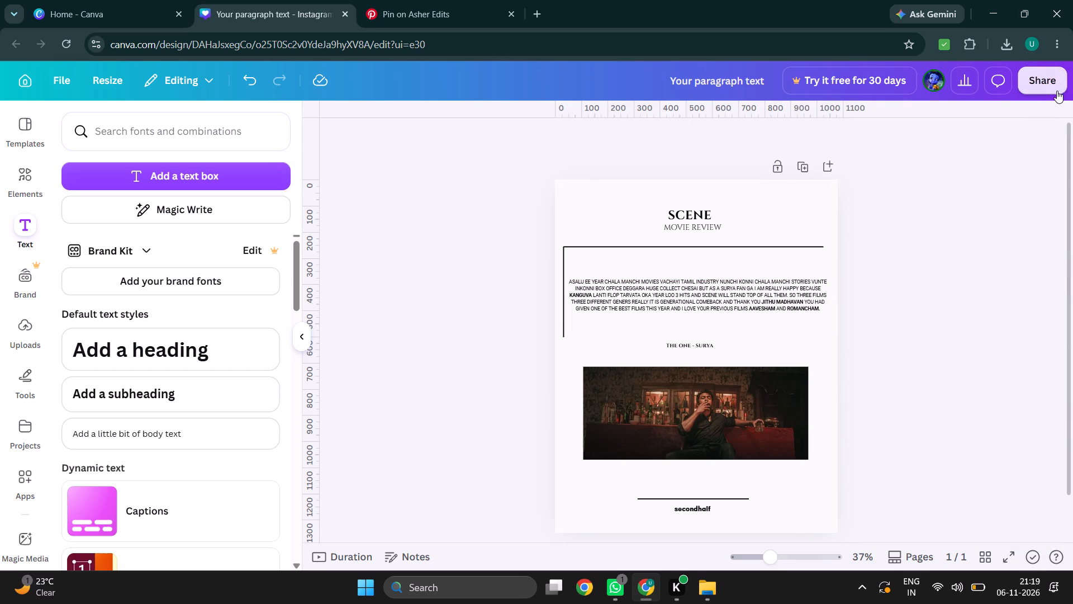
click(832, 395)
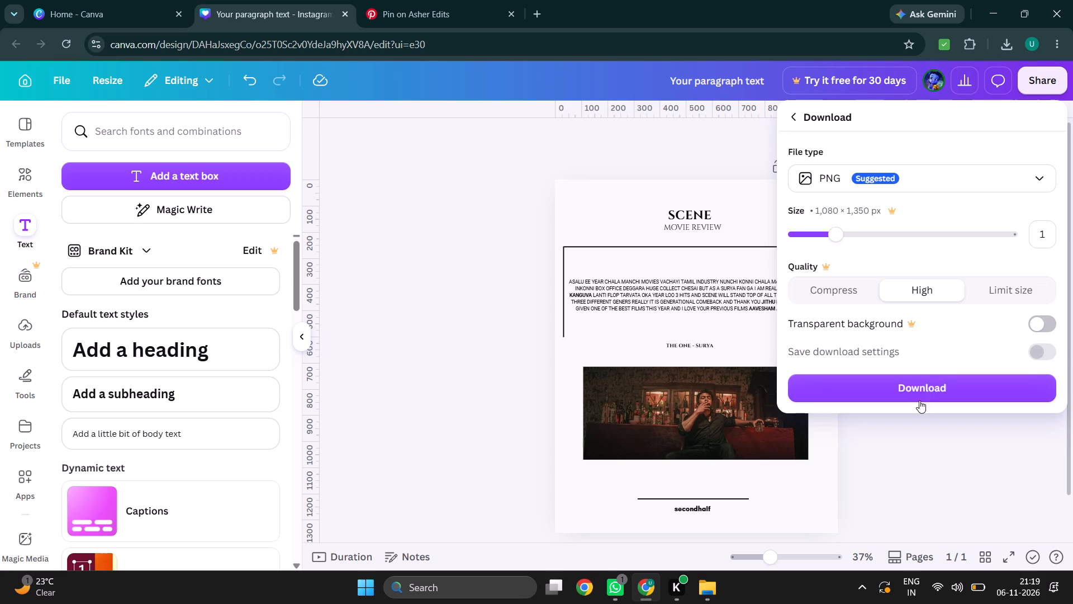
click(919, 399)
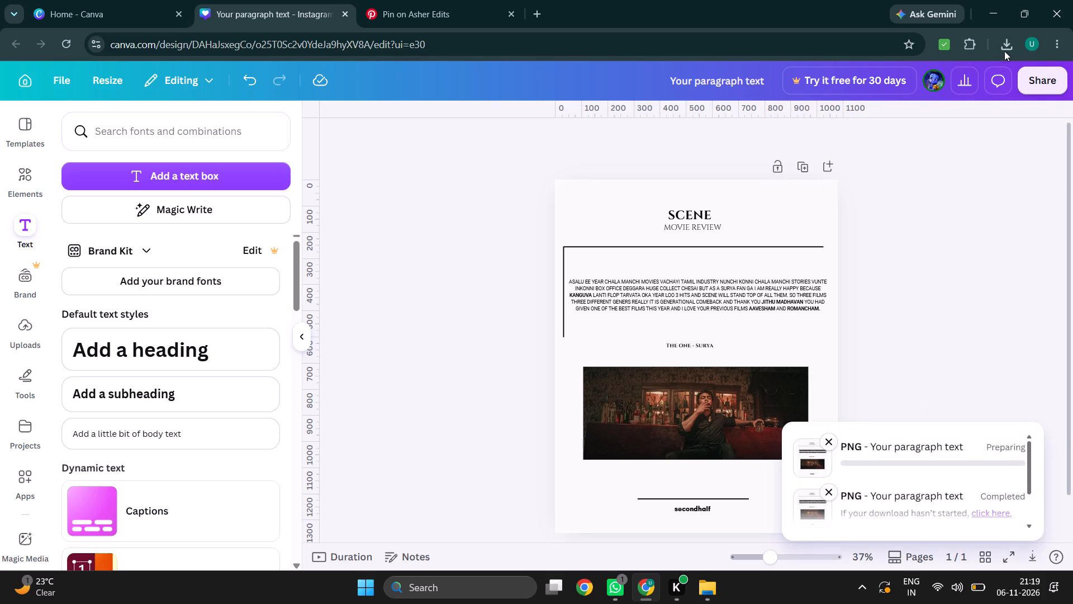
Locate the downloaded "Your paragraph text.png" in File Explorer and copy it into the SECONDHALF folder on New Volume (D:).
click(1004, 49)
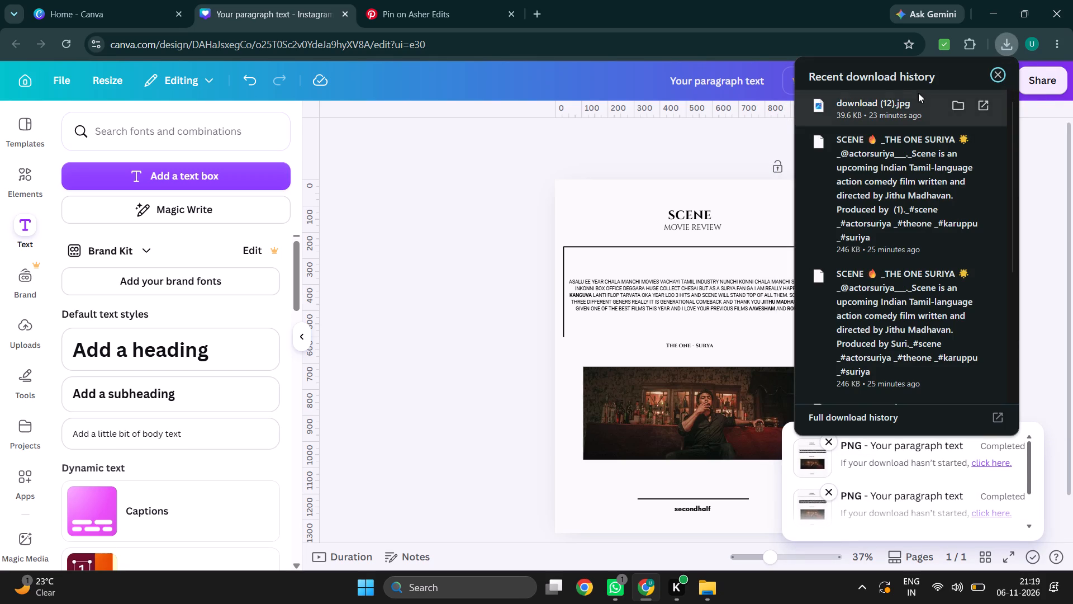
click(1058, 140)
click(1005, 41)
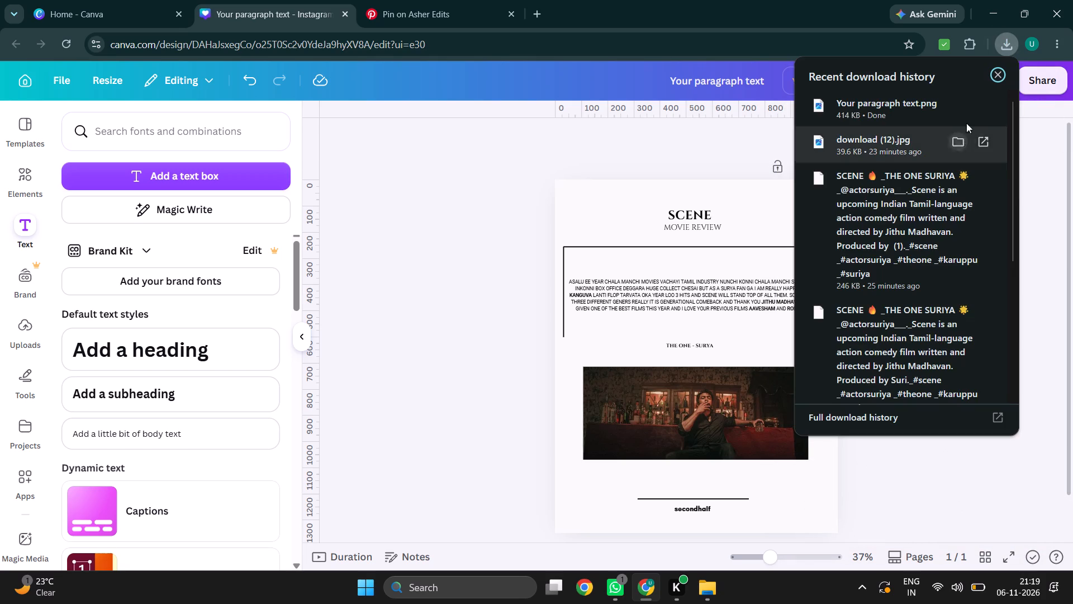
click(958, 108)
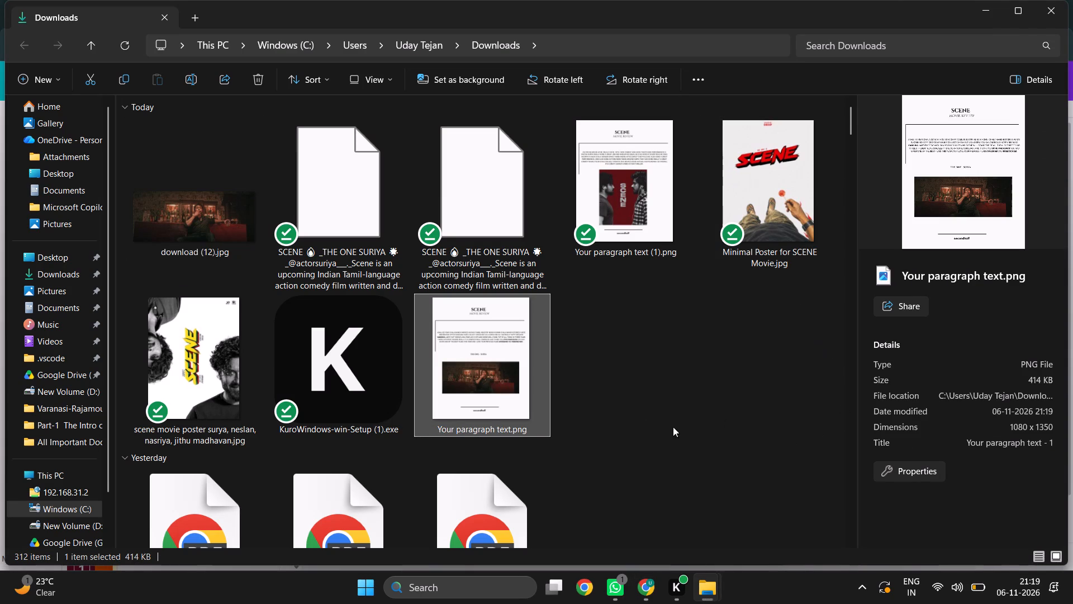
key(ctrl+c)
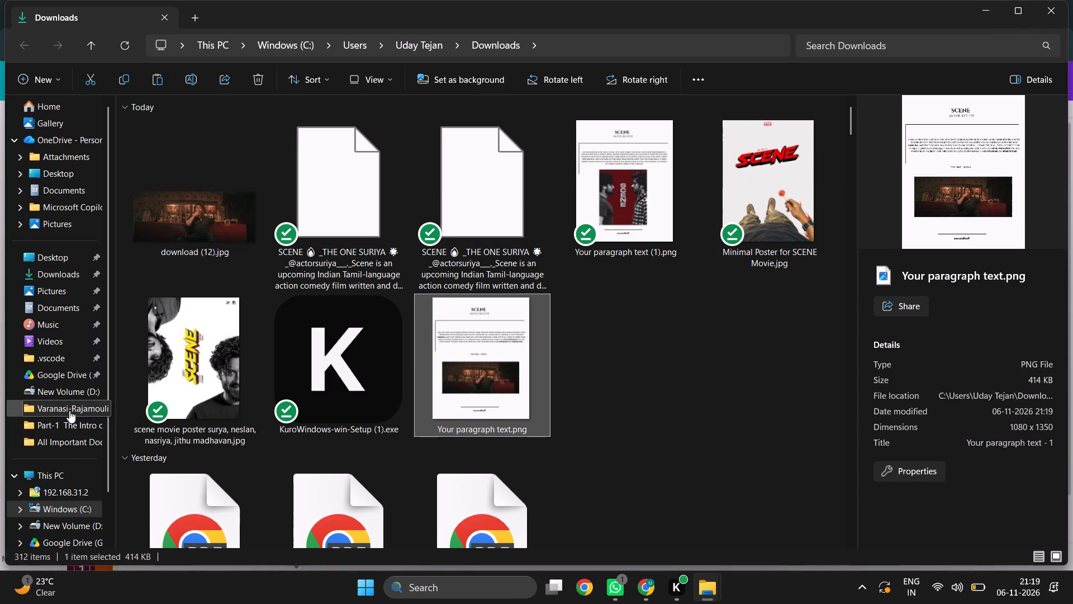
click(82, 388)
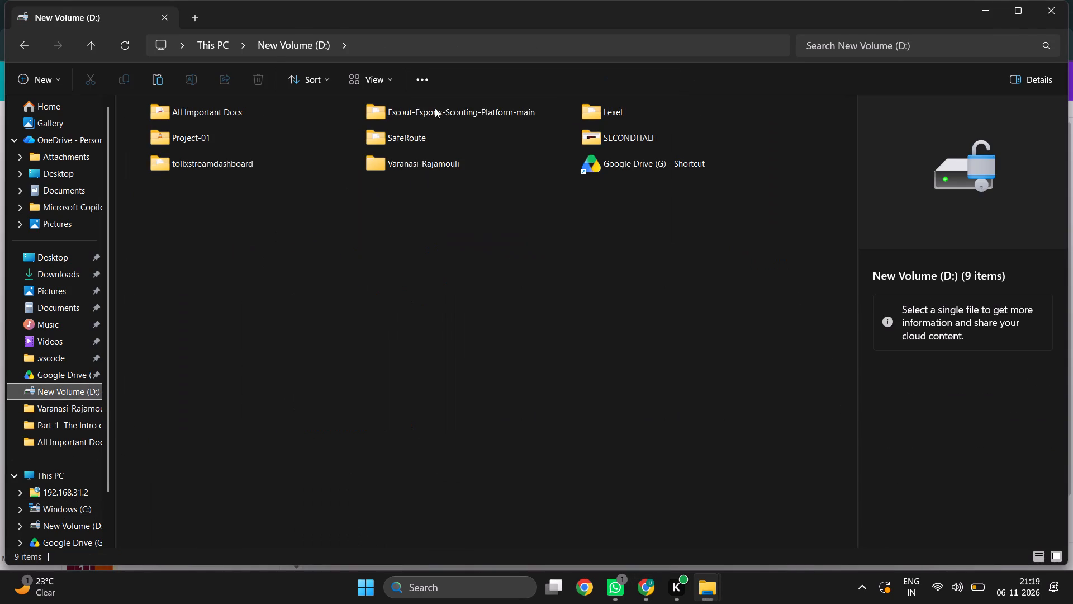
double_click(629, 134)
click(466, 285)
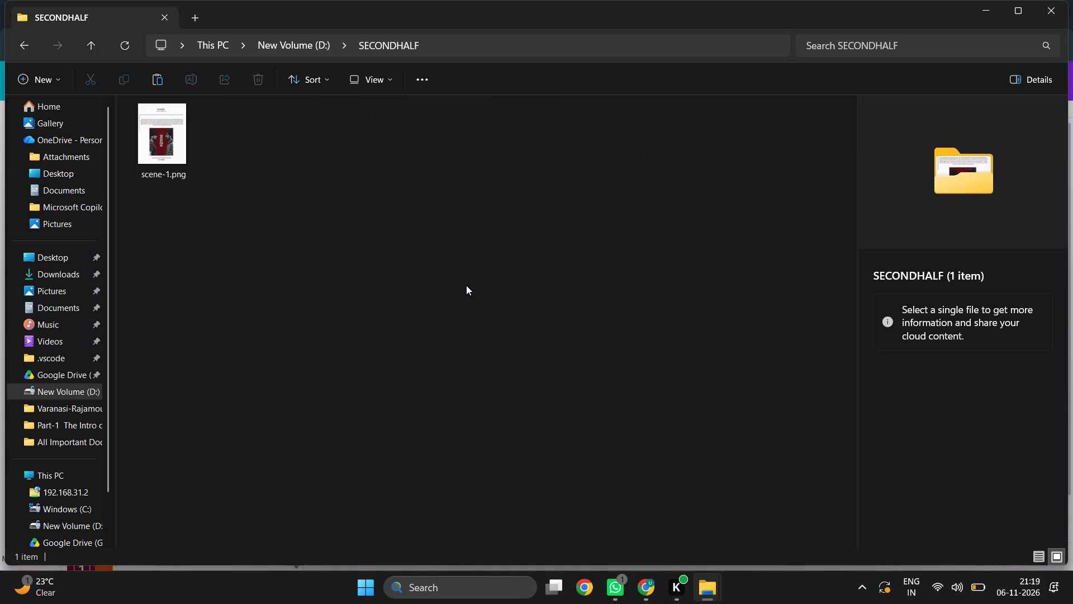
key(ctrl+v)
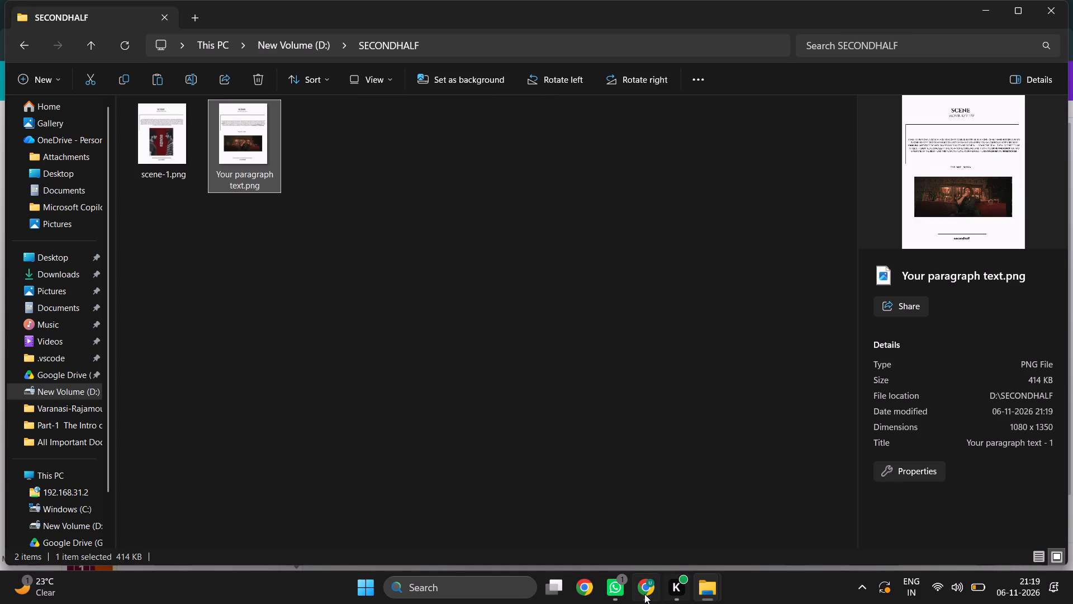
Switch back to the Canva design and replace the whole review paragraph with "AND BASICALLY".
click(644, 594)
double_click(724, 292)
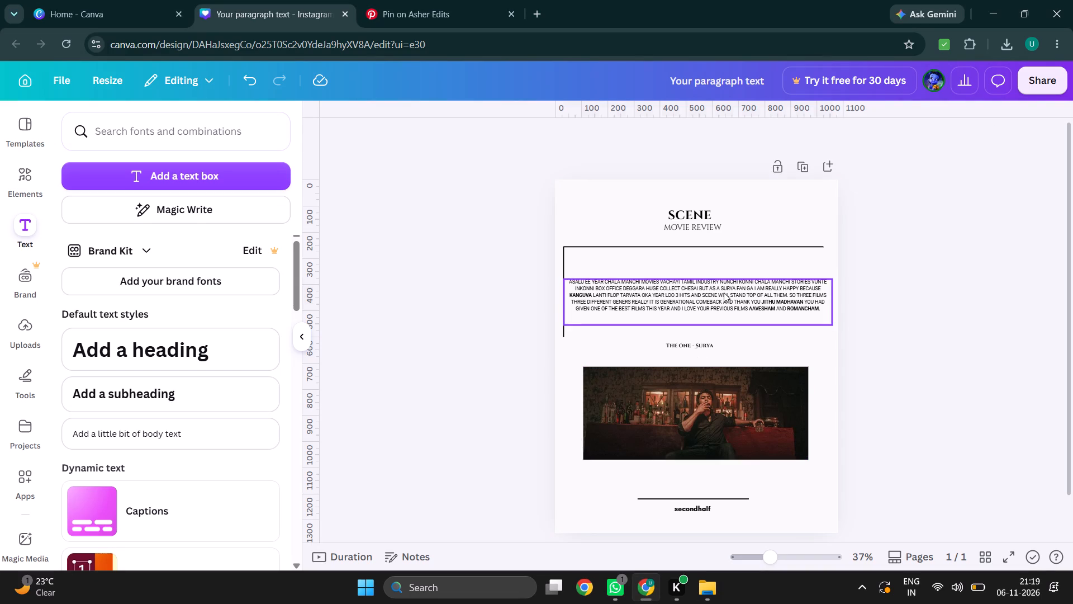
key(ctrl+a)
key(BackSpace)
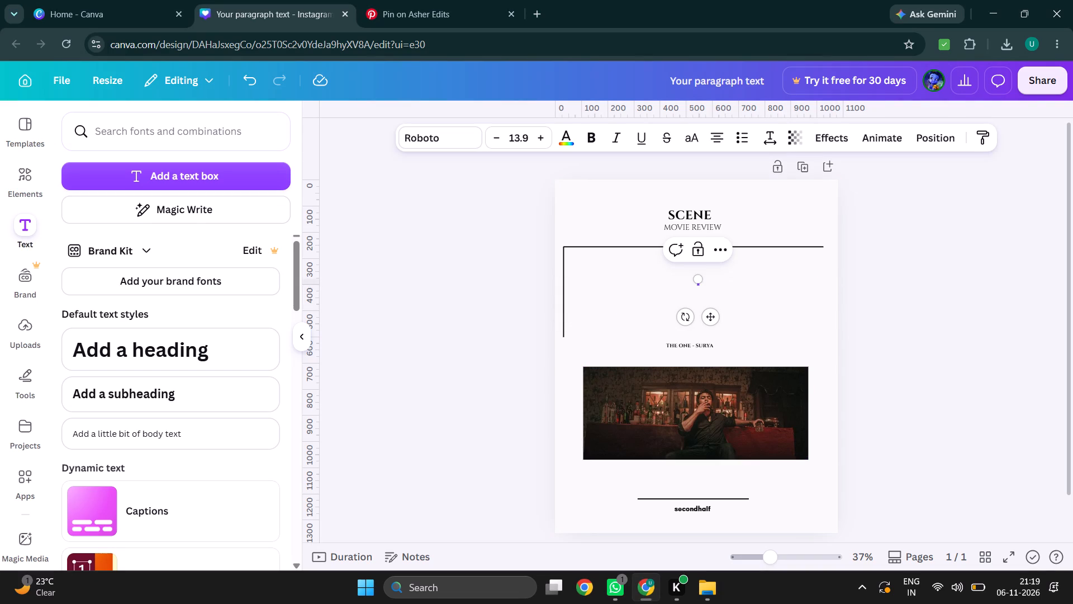
text(AND)
key(space)
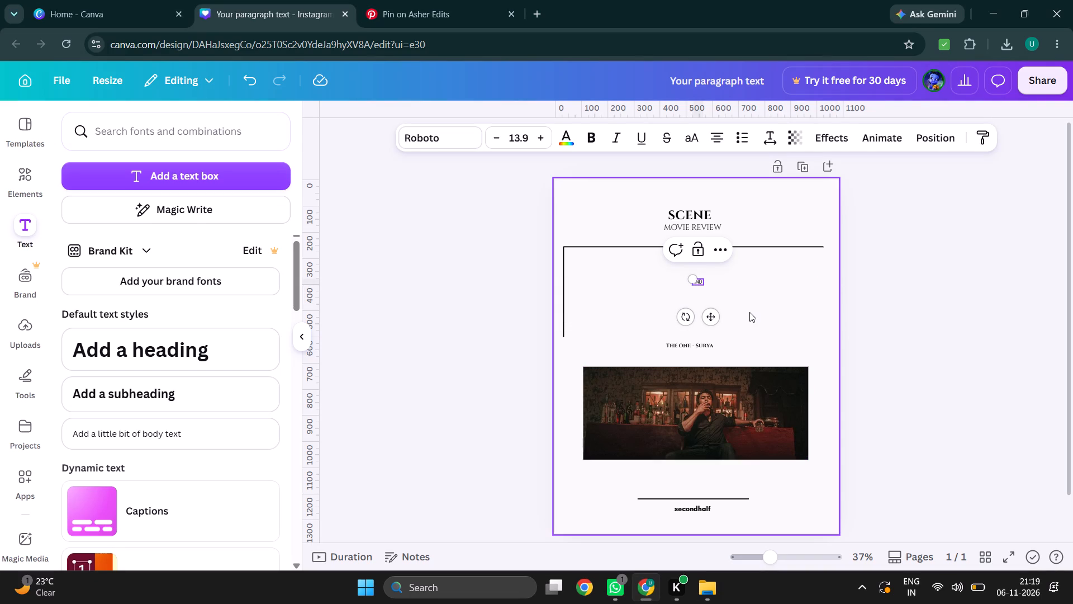
text(BASCI)
key(BackSpace)
scroll(751, 296, left, 1)
key(BackSpace)
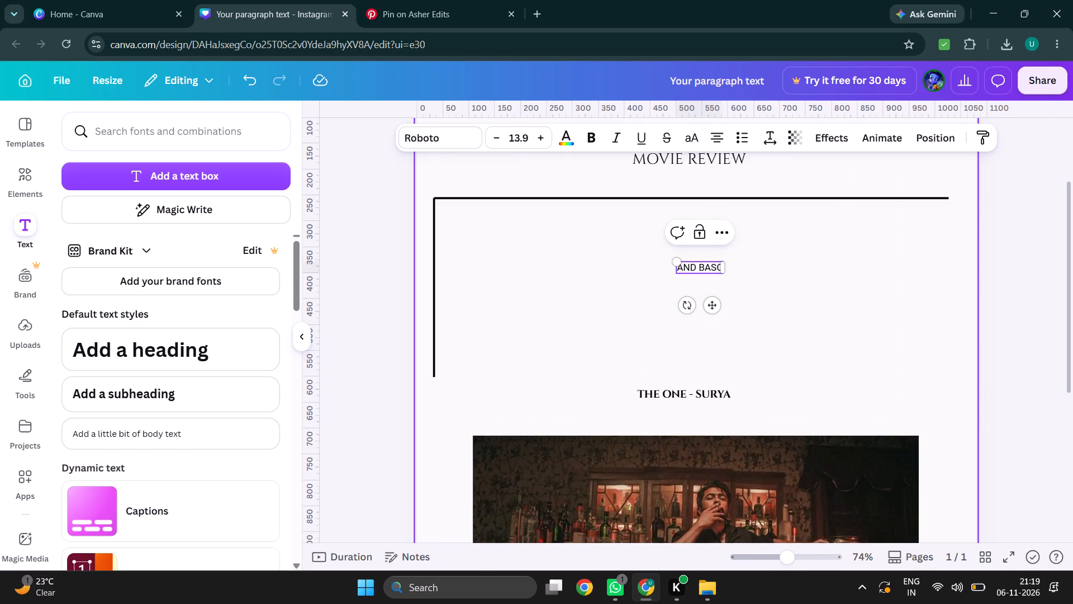
text(ICALLY)
Open the exported "Your paragraph text.png" from the SECONDHALF folder, examine its review text and return to the Canva design.
key(alt+Tab)
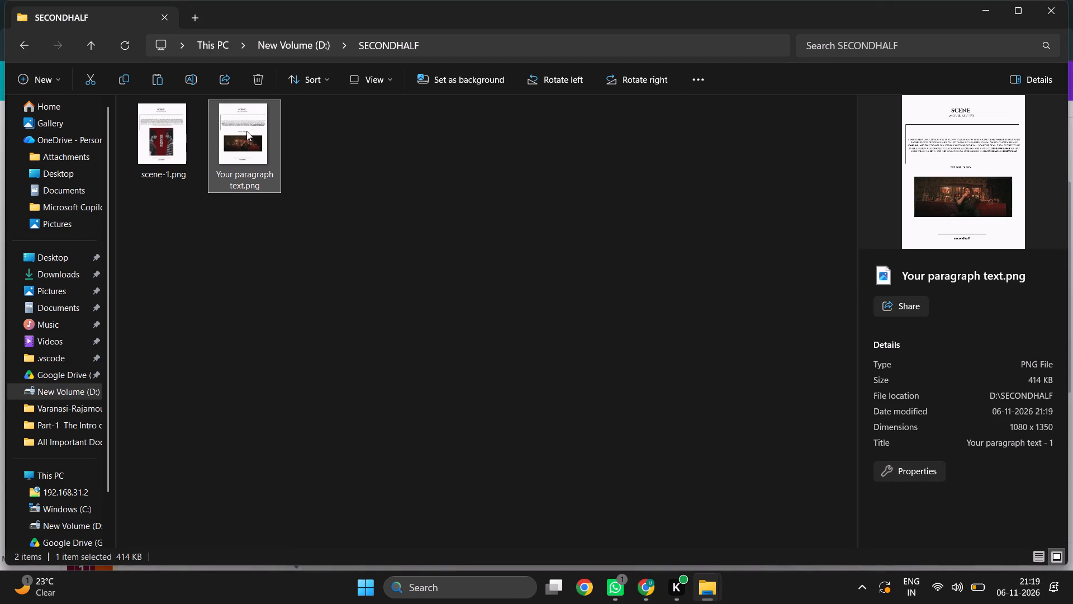
double_click(246, 131)
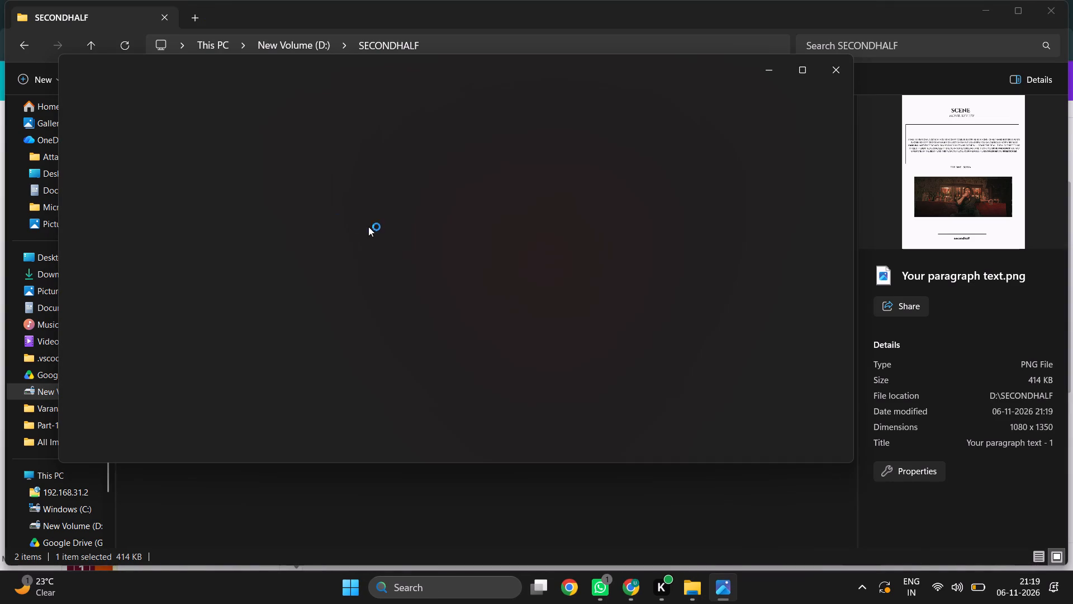
ctrl+scroll(368, 226, up, 5)
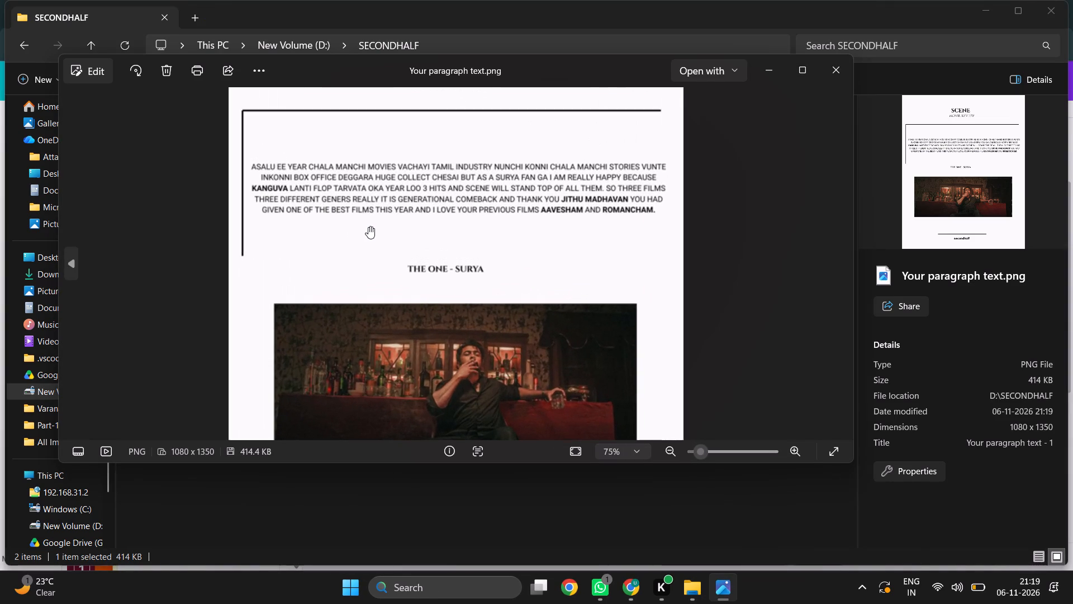
ctrl+scroll(368, 226, up, 3)
ctrl+scroll(368, 226, down, 5)
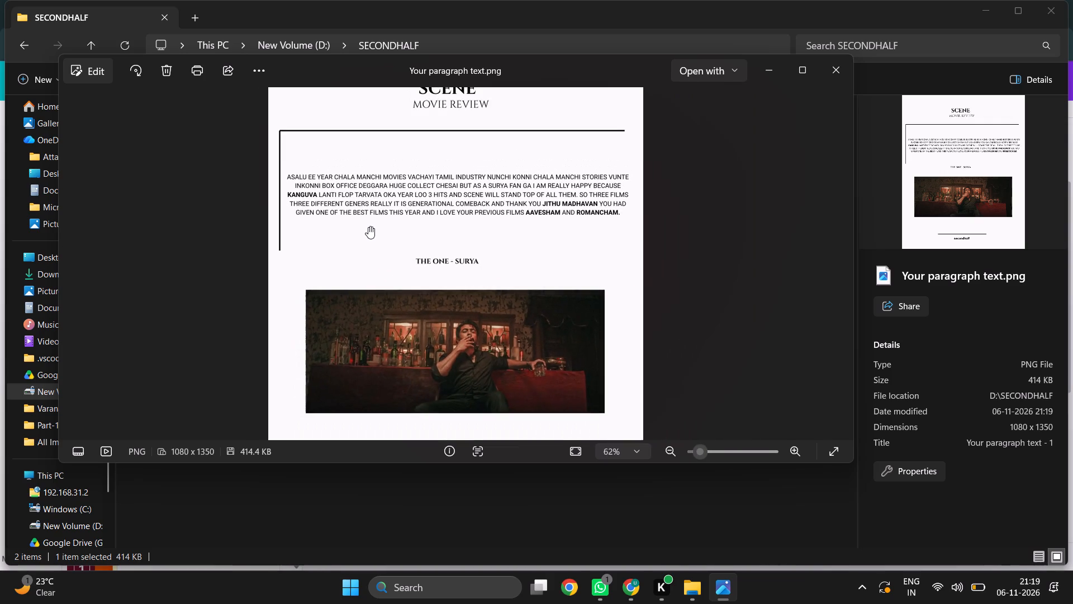
ctrl+scroll(368, 226, down, 2)
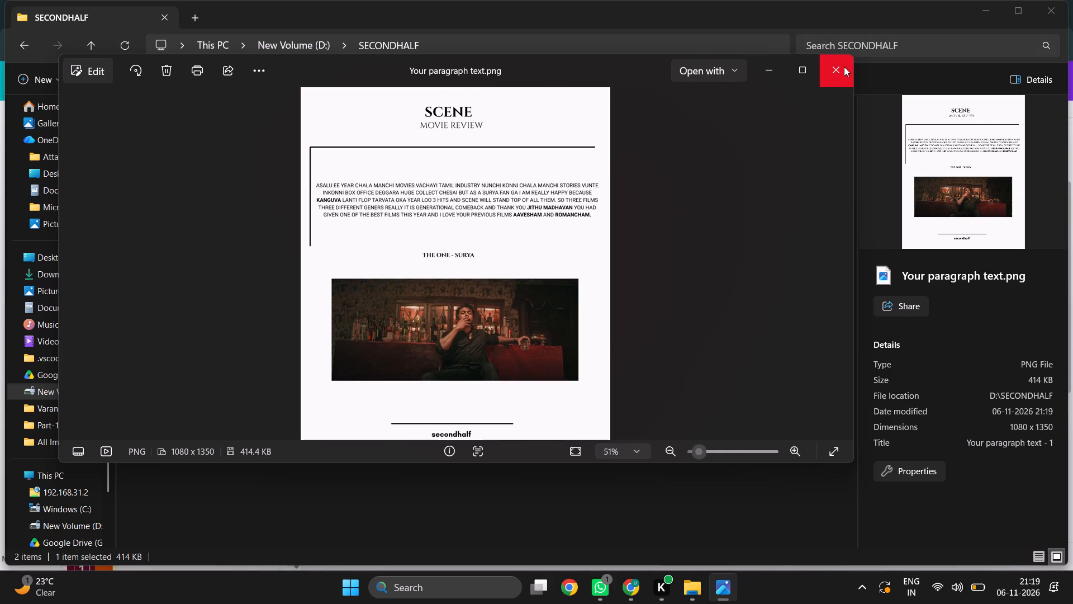
click(844, 67)
key(alt+Tab)
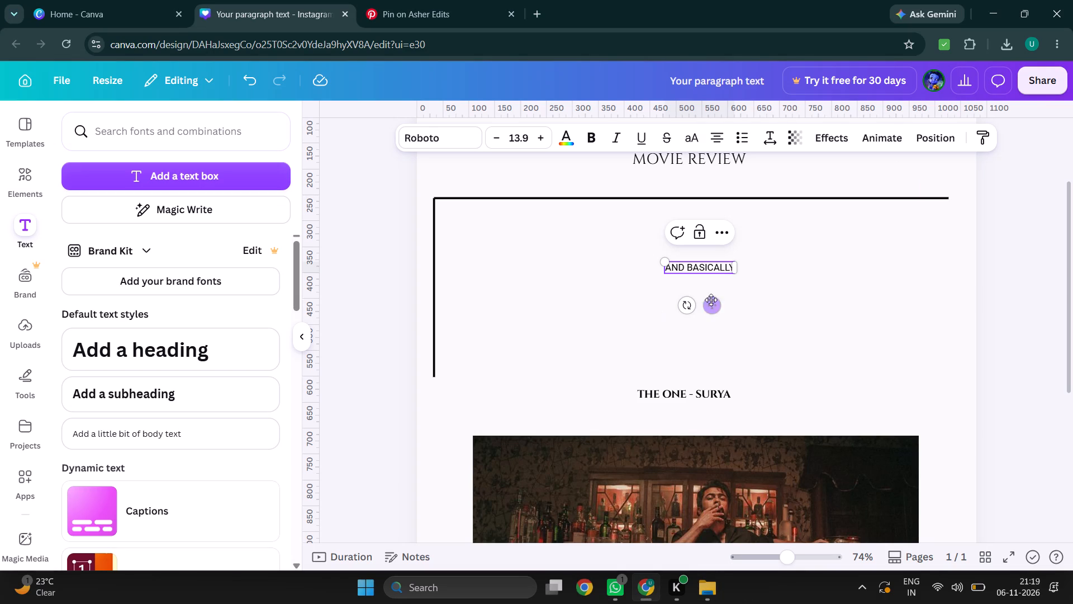
Rework the paragraph's opening to read "AND BASIC GA PLOT ENTI ANTE OKE POLICE OFFICER".
key(space)
key(BackSpace)
key(BackSpace)
key(BackSpace)
key(BackSpace)
key(BackSpace)
key(space)
text(GA PLOT)
key(space)
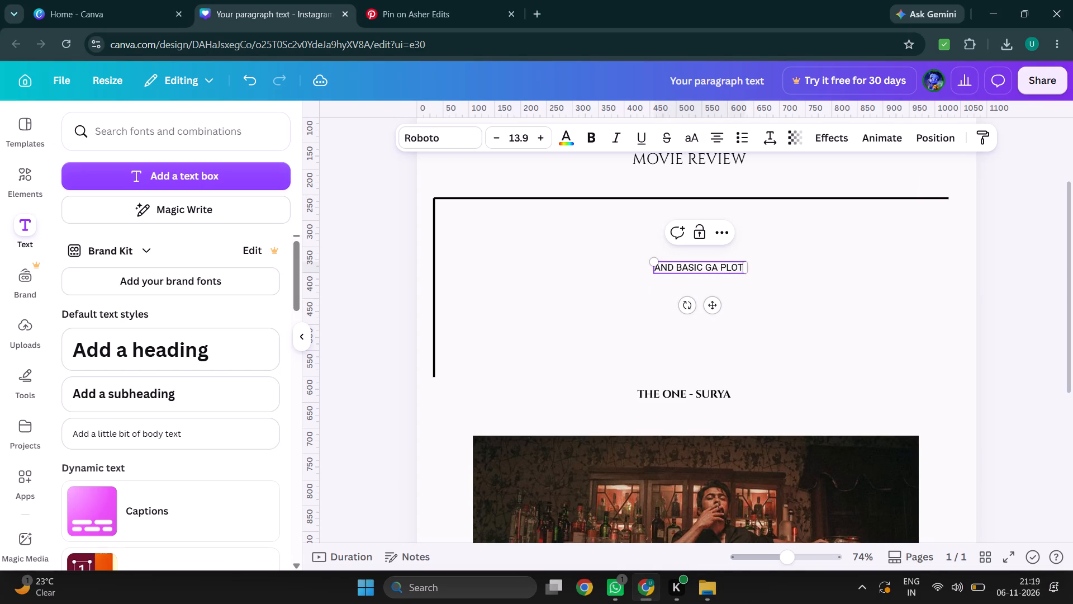
text(ENTI ANTE OKE POC)
key(BackSpace)
text(LICE OFFICER)
key(space)
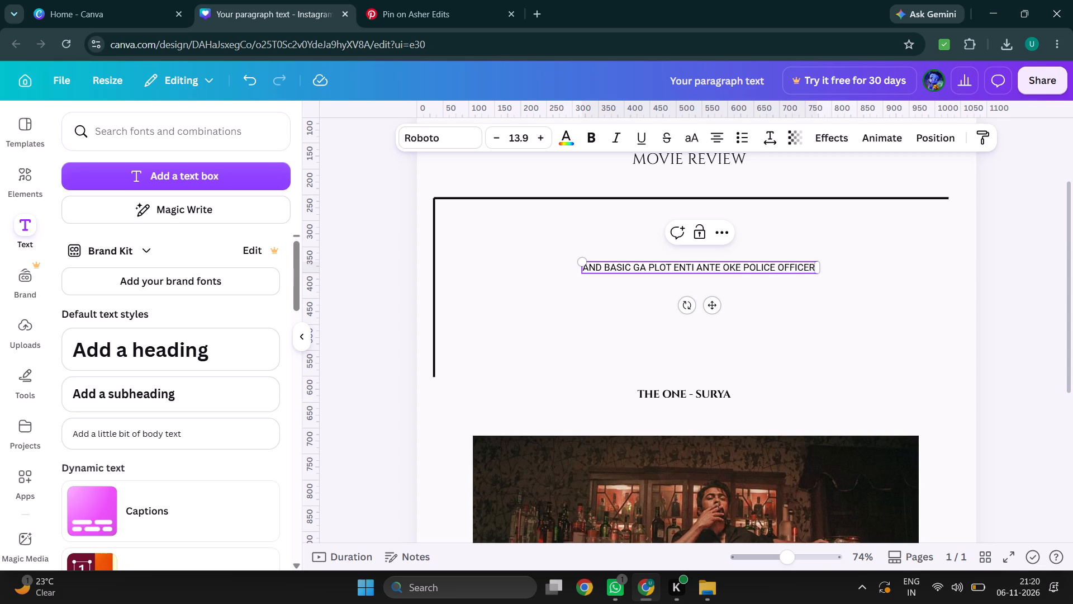
Continue the review paragraph with "KI OKA SERIAL OR PSYCHO KILLER".
text(KI OKA)
key(space)
text(SERIAL)
key(space)
text(OR PSY)
key(BackSpace)
text(HY)
key(BackSpace)
key(BackSpace)
text(YCHO C)
key(BackSpace)
text(KILLER)
key(space)
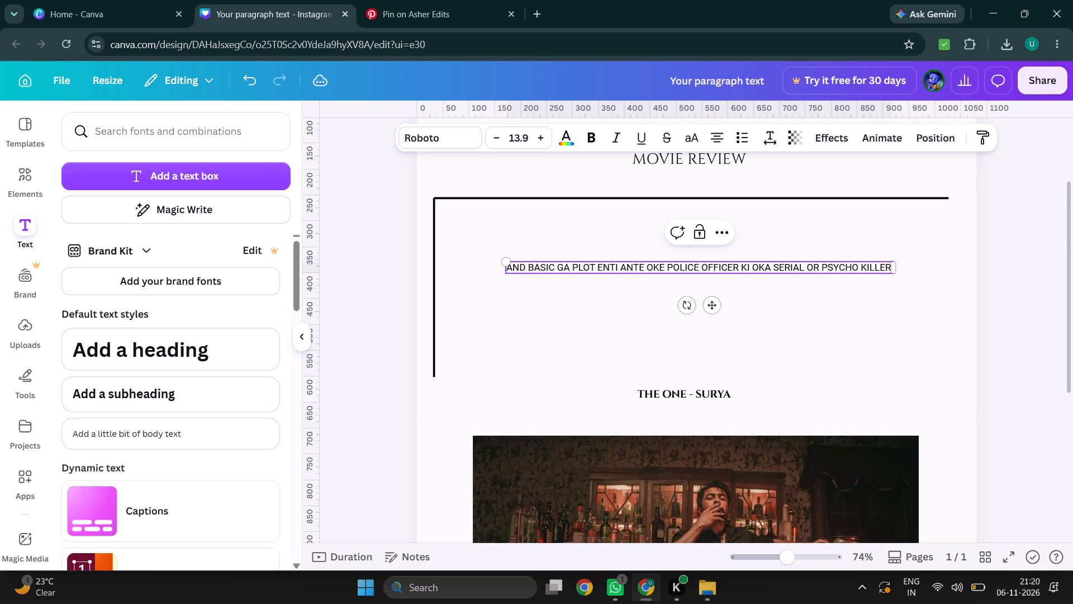
Add "MADHYA JARIGE STORY" to the end of the review paragraph.
text(MADHYA K)
key(BackSpace)
text(JARIGR)
key(BackSpace)
text(E STORY)
key(space)
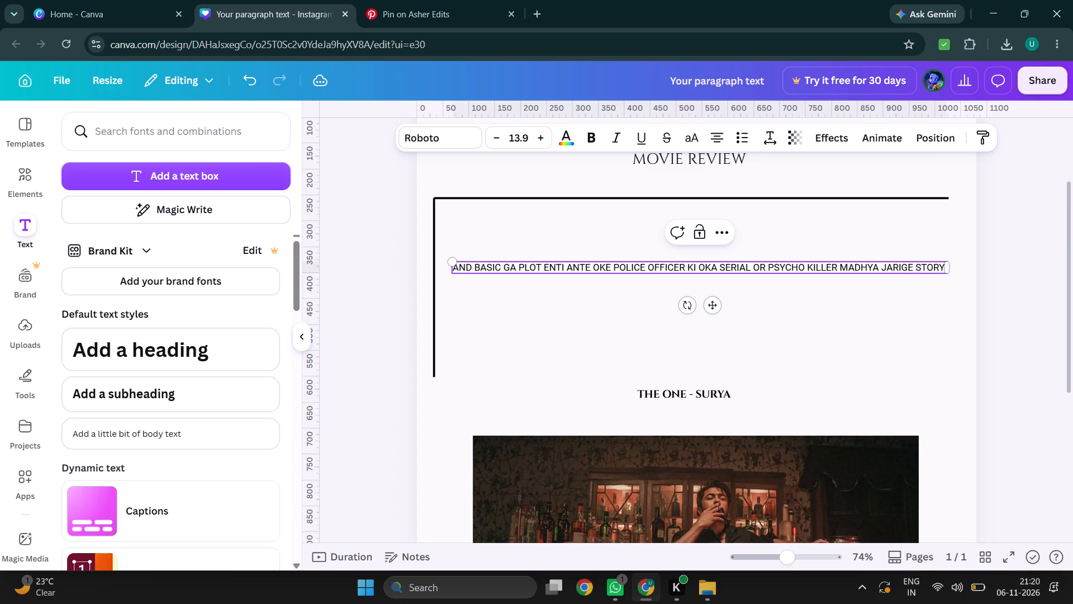
Continue the review paragraph with "BASICICALLY IDHI CHALA SIMPLE PLOT".
text(BASICA)
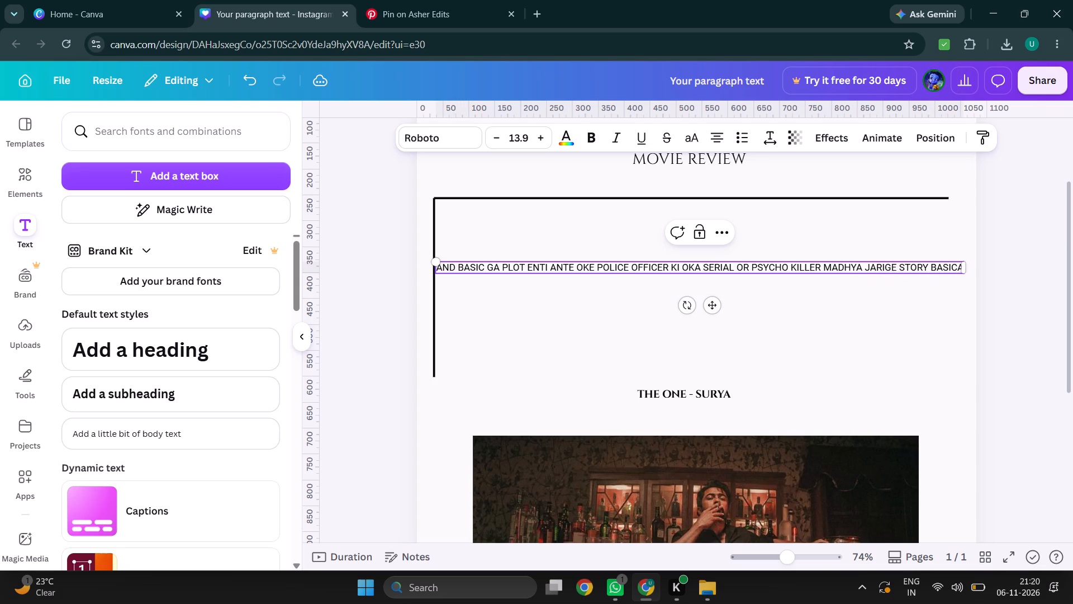
key(space)
key(BackSpace)
key(BackSpace)
key(space)
text(H)
key(BackSpace)
text(GA)
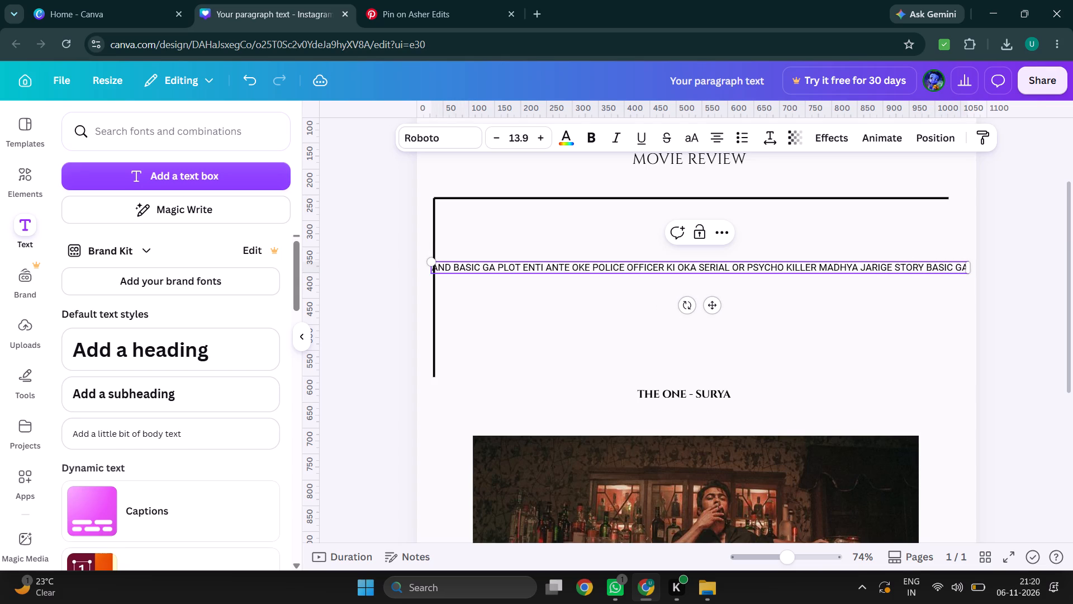
key(space)
key(BackSpace)
key(BackSpace)
key(BackSpace)
key(BackSpace)
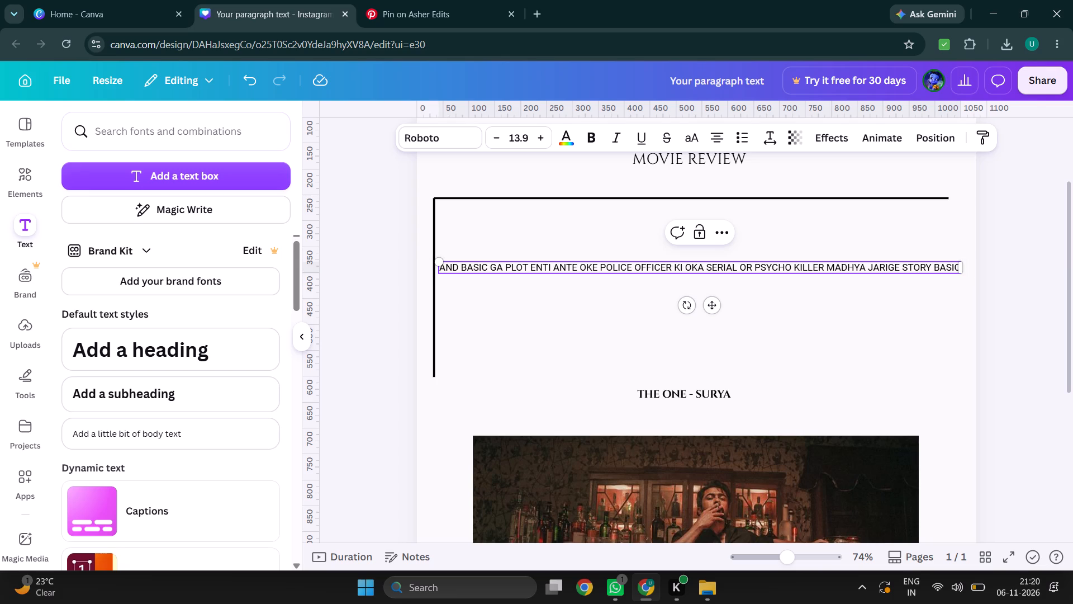
text(ICALLY IDHI CHAKA)
key(space)
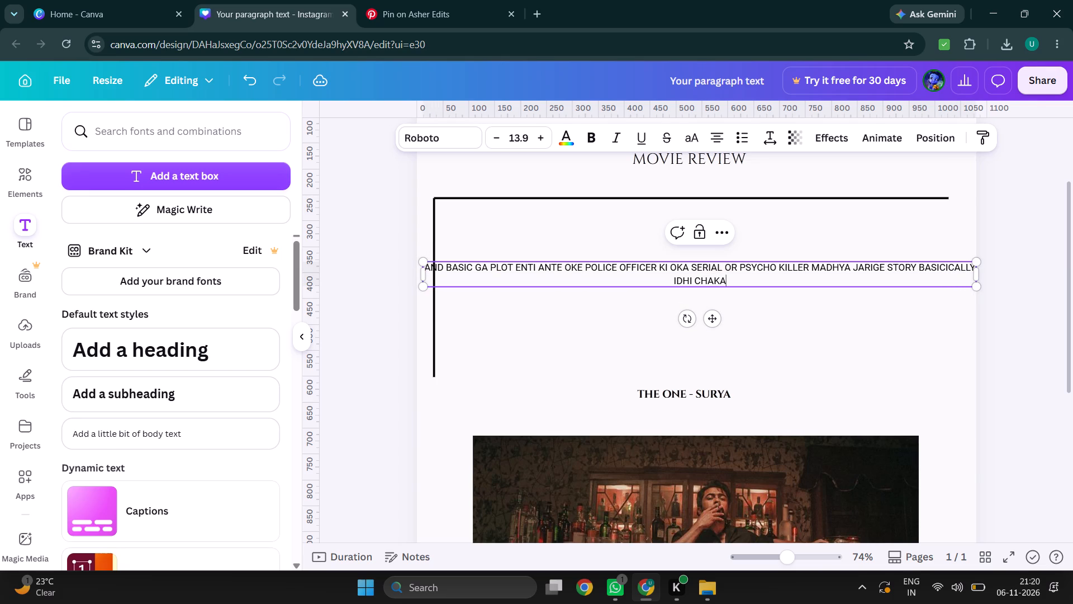
key(BackSpace)
key(BackSpace)
key(BackSpace)
key(BackSpace)
text(AL)
key(space)
key(BackSpace)
text(A SIMPLE PLOT BT)
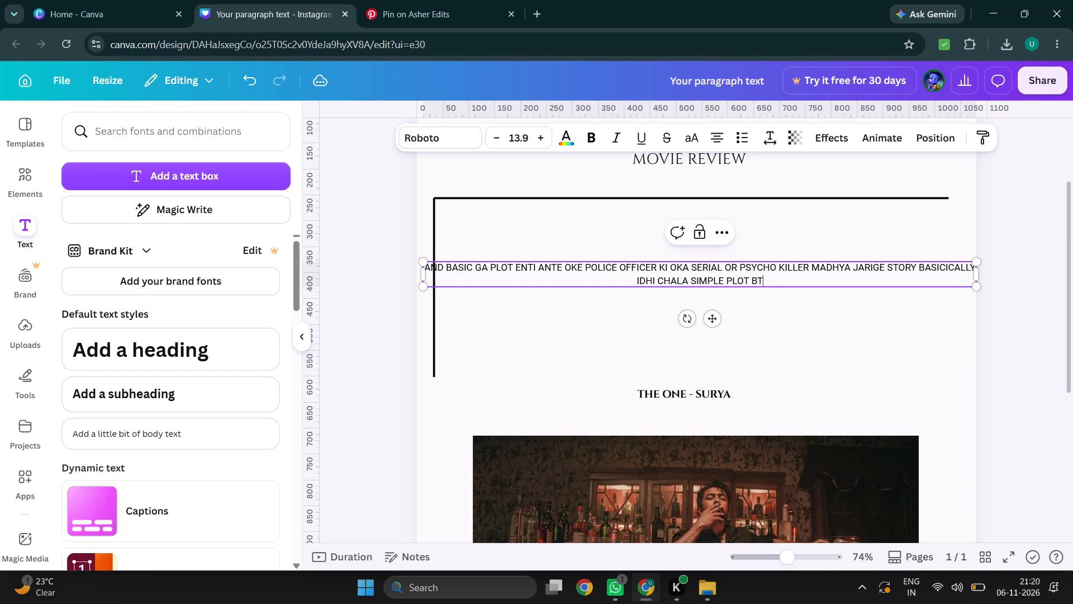
Extend the sentence after "PLOT" with "BUT JITHU HAD ADDED SO MANY".
key(BackSpace)
text(UT JU)
key(BackSpace)
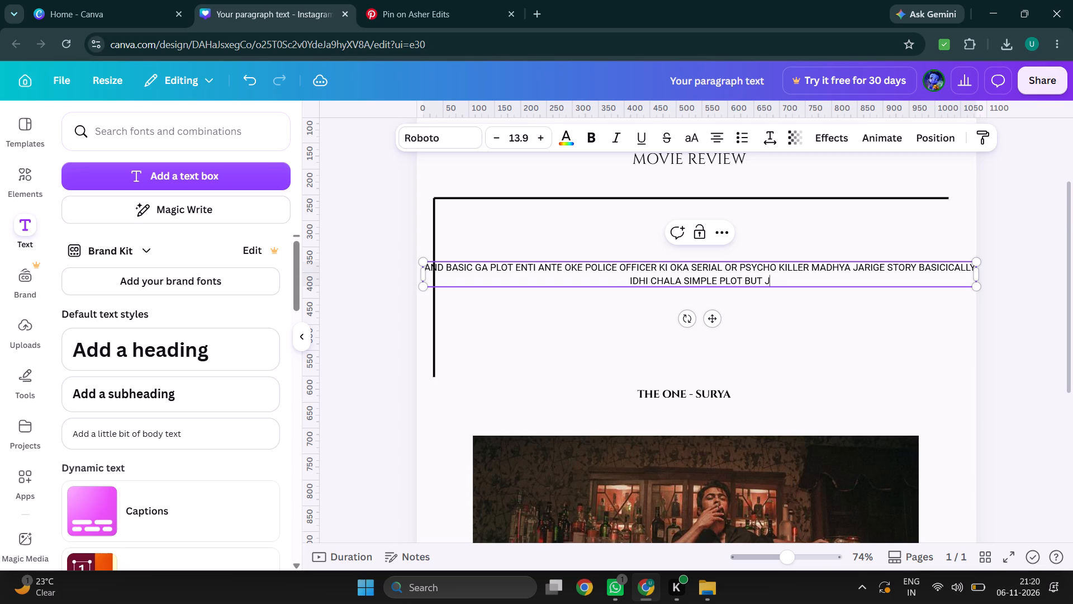
text(ITHU HAD ADDE D)
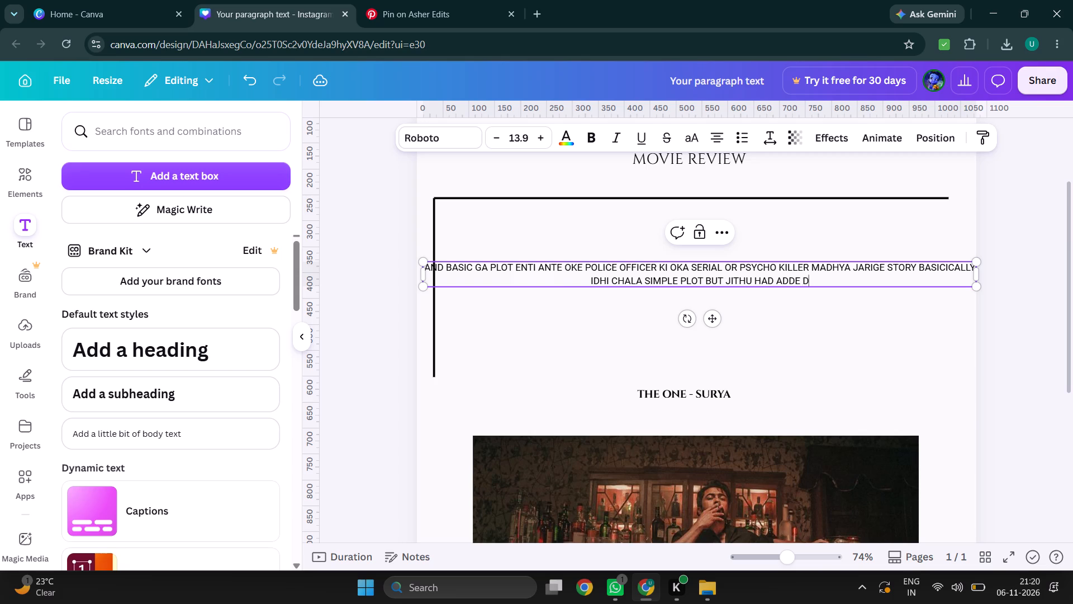
key(BackSpace)
key(BackSpace)
key(BackSpace)
text(D)
key(space)
key(BackSpace)
key(BackSpace)
text(ED SO MAANY)
key(BackSpace)
key(BackSpace)
key(BackSpace)
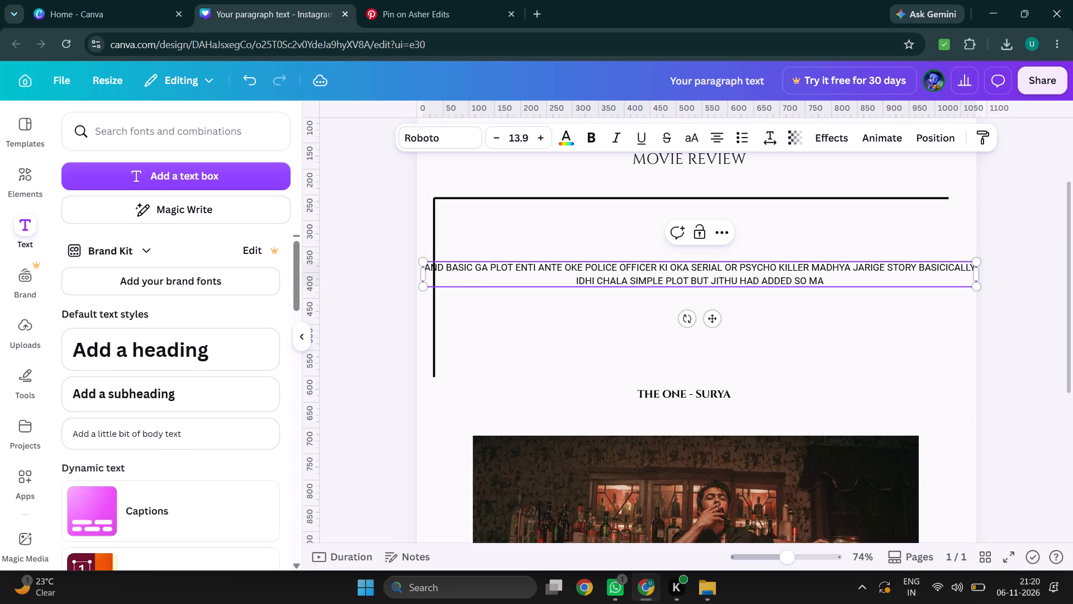
text(NY)
key(space)
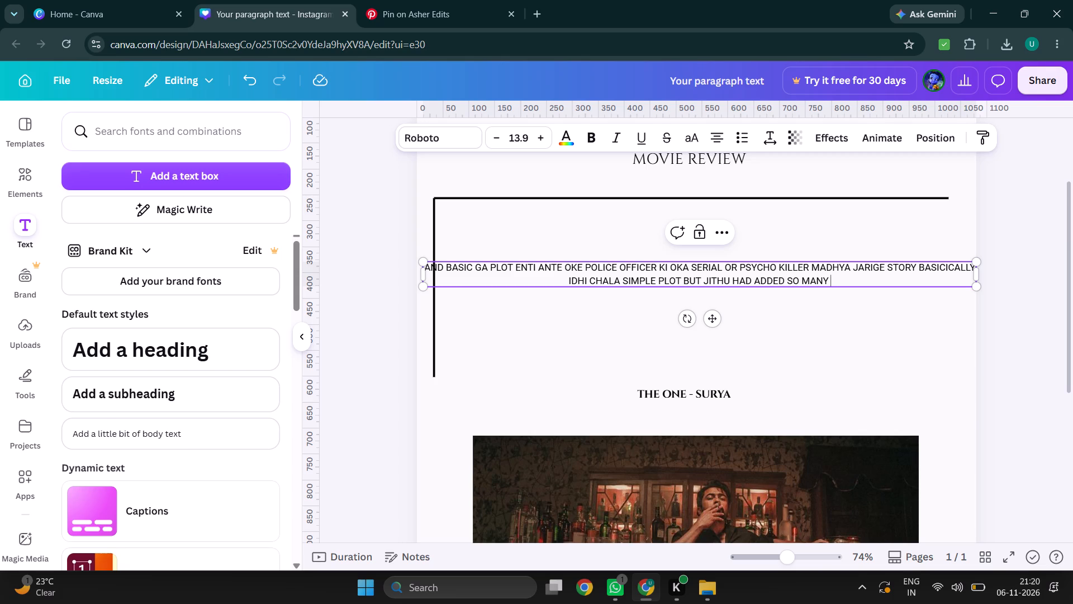
Add "TWISTS AND" to the end of the review paragraph.
text(TWITS)
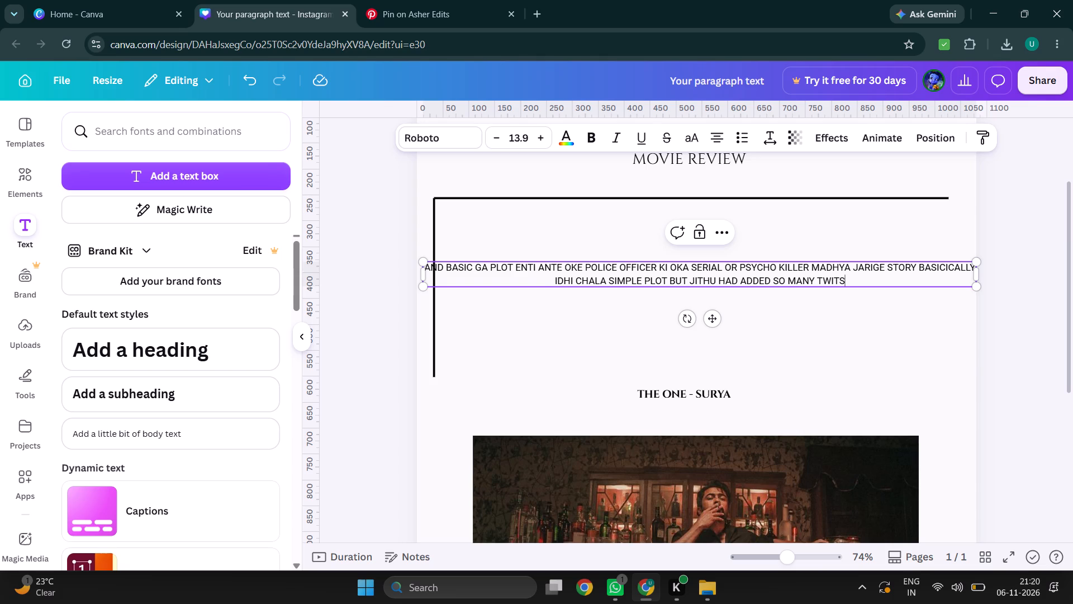
key(BackSpace)
key(BackSpace)
text(STS AND)
key(space)
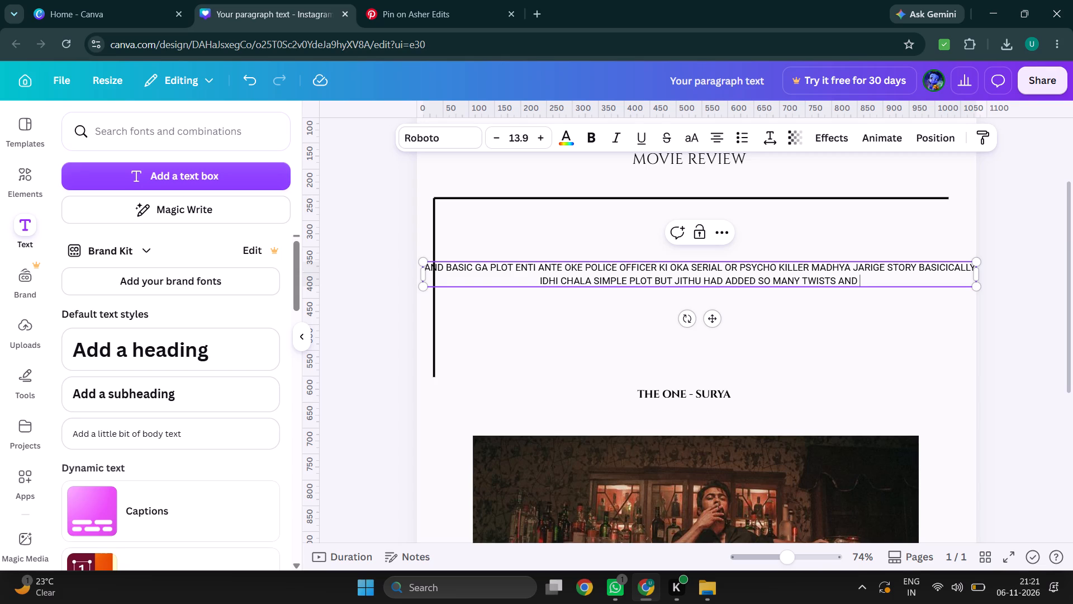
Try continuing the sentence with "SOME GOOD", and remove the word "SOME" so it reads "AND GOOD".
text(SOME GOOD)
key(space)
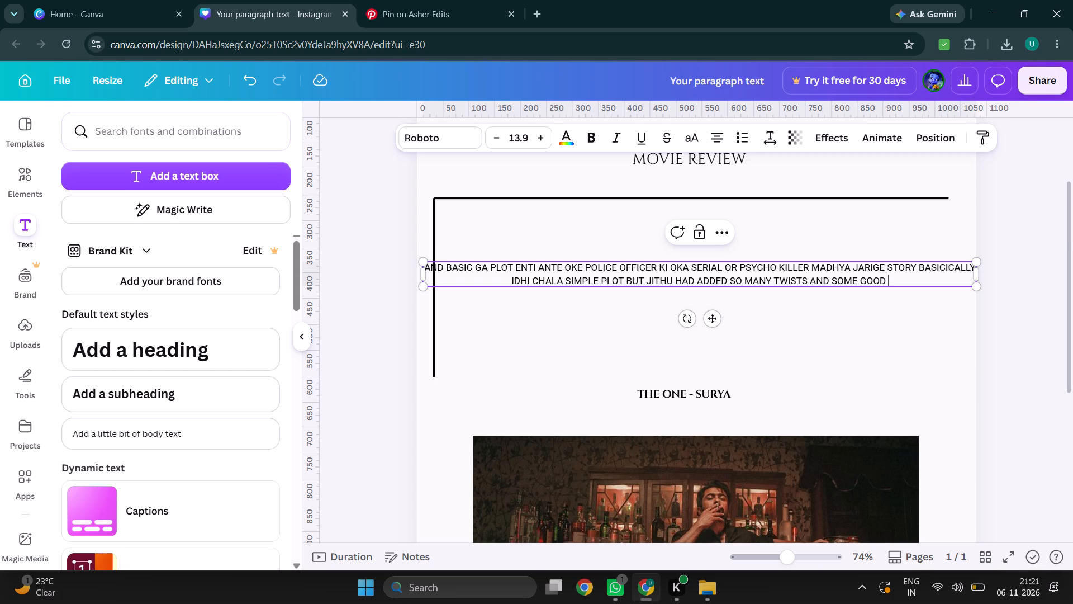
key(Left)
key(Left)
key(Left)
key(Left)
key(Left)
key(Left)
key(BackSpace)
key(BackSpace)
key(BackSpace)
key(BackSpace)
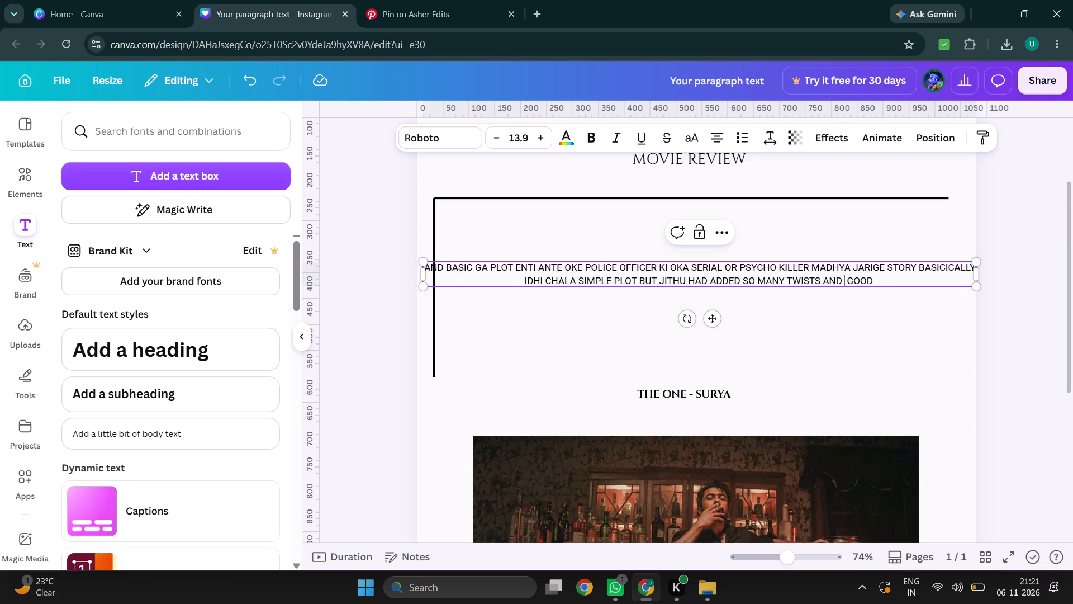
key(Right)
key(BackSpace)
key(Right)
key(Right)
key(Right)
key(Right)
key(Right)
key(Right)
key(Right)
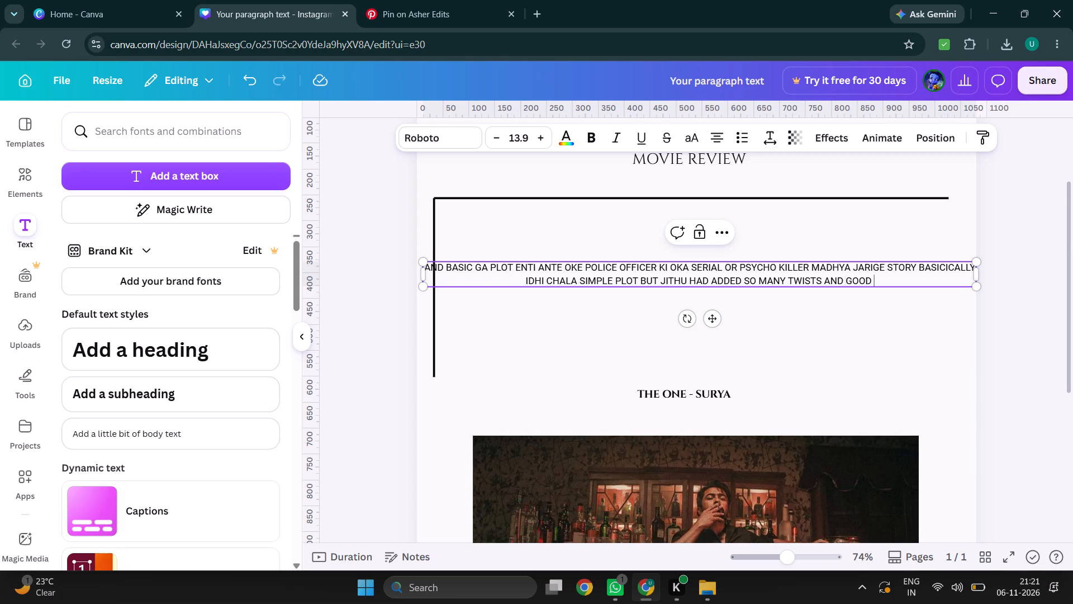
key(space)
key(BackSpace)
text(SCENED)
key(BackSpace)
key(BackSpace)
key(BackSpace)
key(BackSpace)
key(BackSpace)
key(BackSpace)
Delete "AND GOOD" following "TWISTS" at the end of the review paragraph.
key(BackSpace)
key(BackSpace)
key(BackSpace)
key(BackSpace)
key(BackSpace)
key(BackSpace)
key(BackSpace)
key(BackSpace)
key(BackSpace)
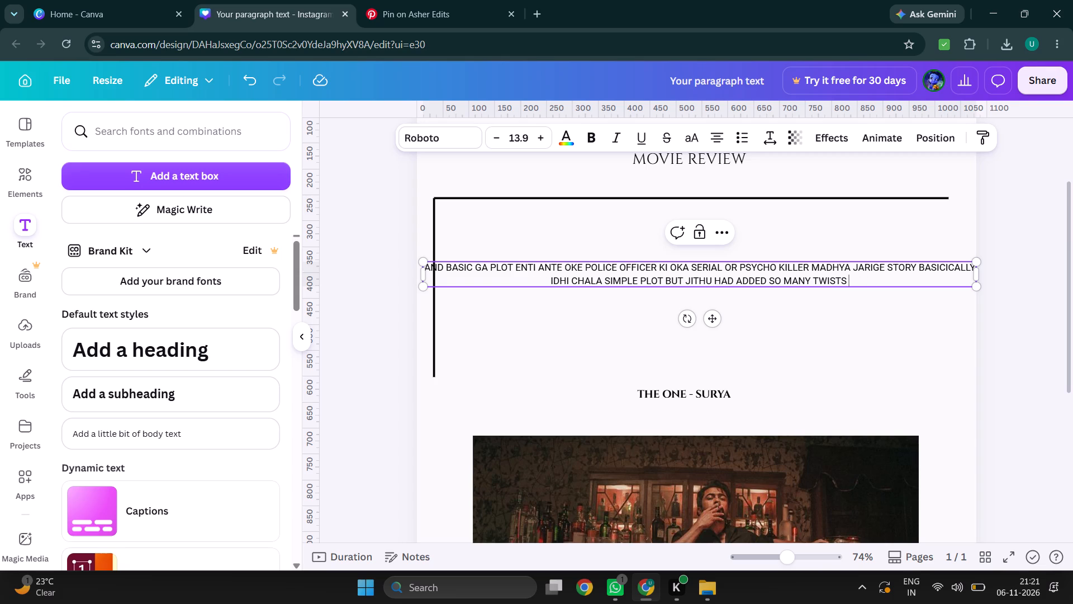
Replace "SO MANY" with "SOME GOOD" before "TWISTS" in the plot paragraph.
key(Left)
key(Left)
key(Left)
key(Left)
key(Left)
key(Left)
key(Left)
key(Left)
key(Left)
key(Right)
key(BackSpace)
key(BackSpace)
key(BackSpace)
key(BackSpace)
key(BackSpace)
key(BackSpace)
key(BackSpace)
text(SOME GOOD)
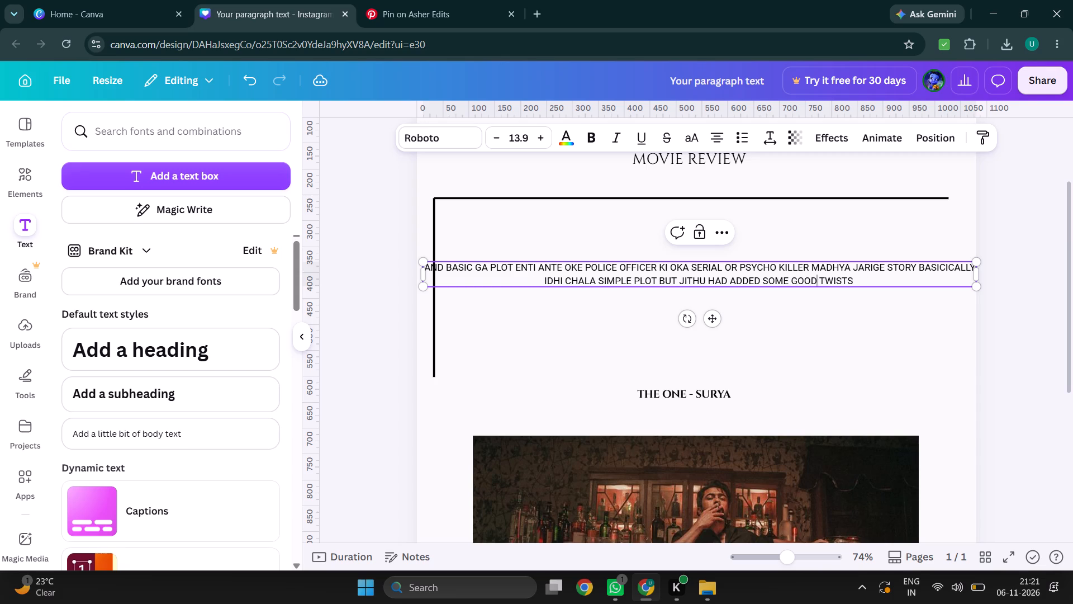
Add "IN BETWEEN" after "TWISTS" at the end of the plot paragraph.
key(Right)
key(Right)
key(Right)
key(Right)
key(Right)
key(Right)
key(Right)
key(Right)
key(Right)
key(Right)
key(Right)
text(IN BETWEEN)
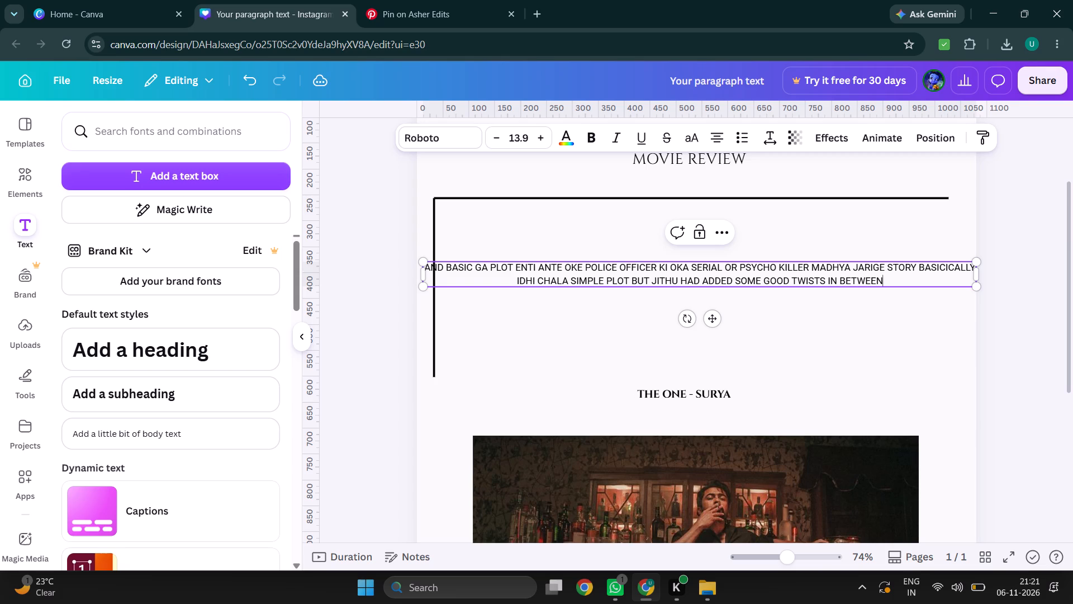
Continue the paragraph with "SO MANA HERO KI OKA FLAW UNTADI ADHI NEN CHEPPANU BTW MANAKI ALREADY TELUSU ADHI ALAGO SO WATCH IT IN THEATRE".
key(space)
text(AL)
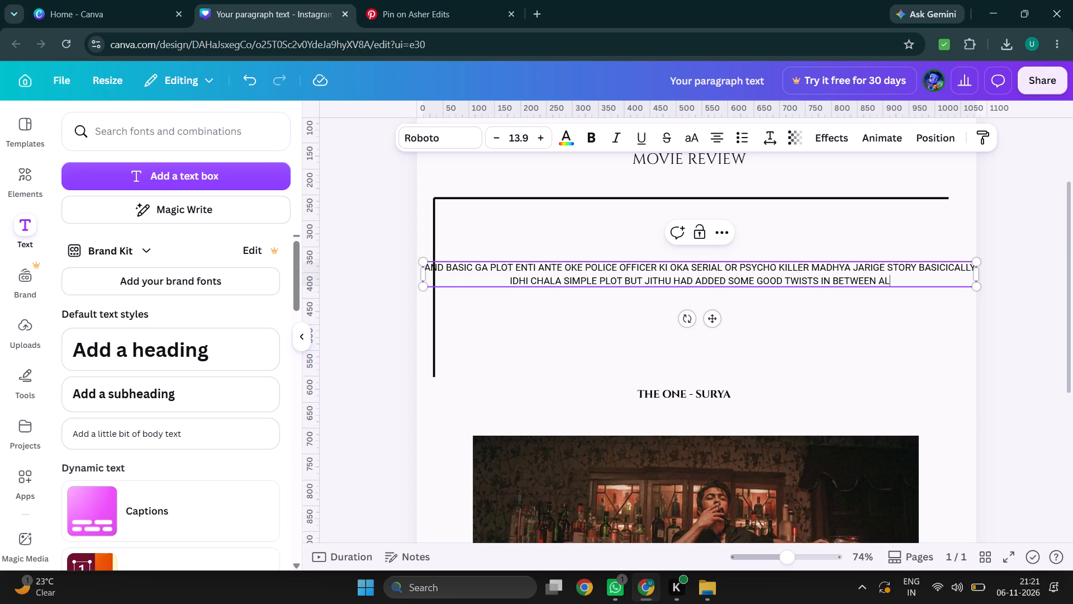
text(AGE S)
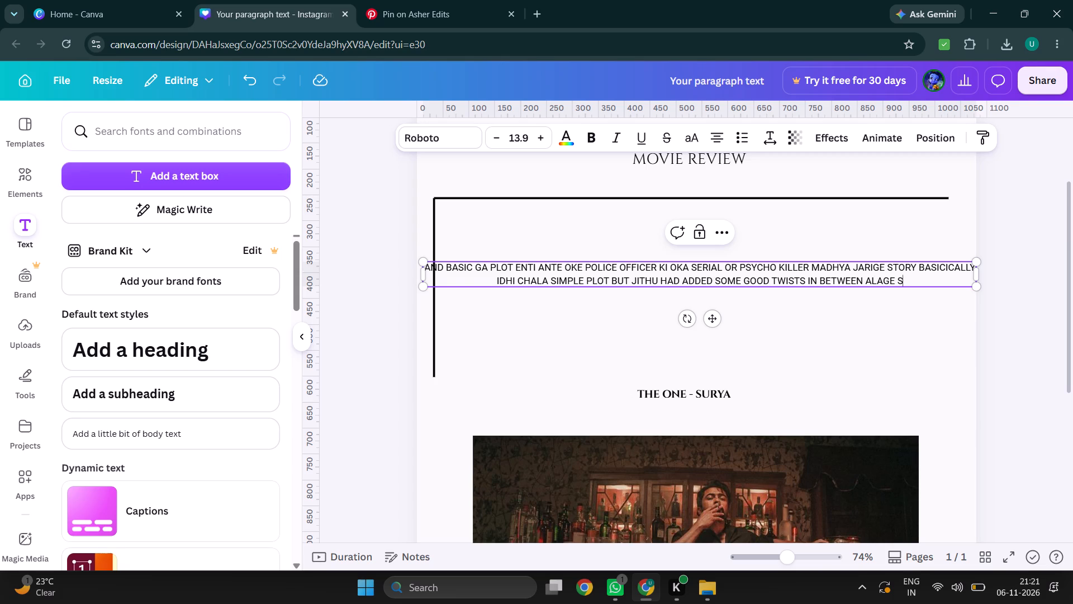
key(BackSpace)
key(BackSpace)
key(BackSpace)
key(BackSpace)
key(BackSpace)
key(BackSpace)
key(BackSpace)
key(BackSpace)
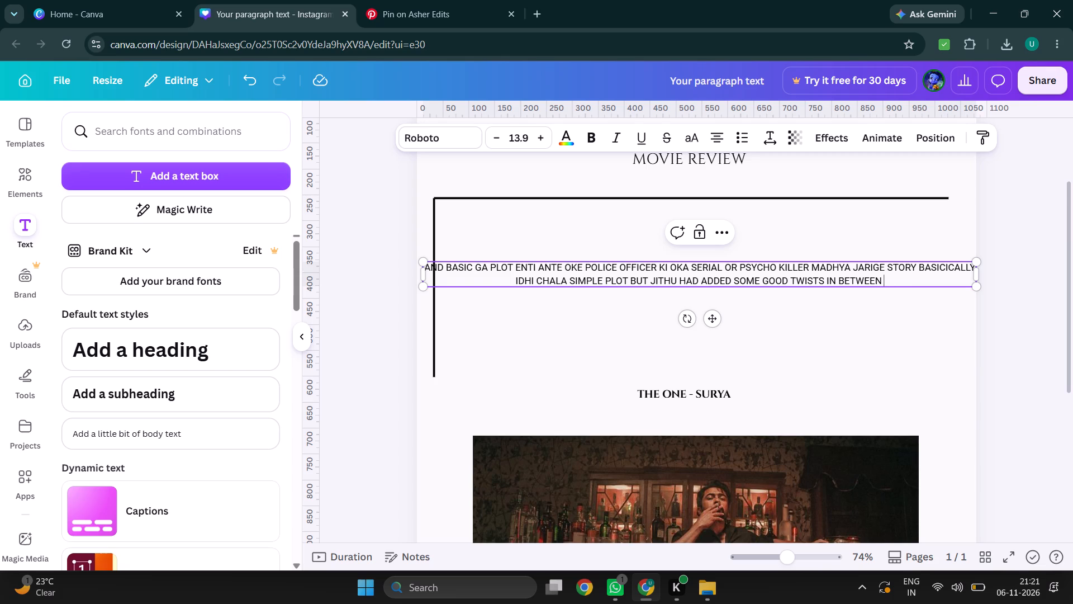
Continue the plot paragraph after "IN BETWEEN" with "SO MANA HERO KI OKA FLAW UNTADI ADHI NEN CHEPPANU".
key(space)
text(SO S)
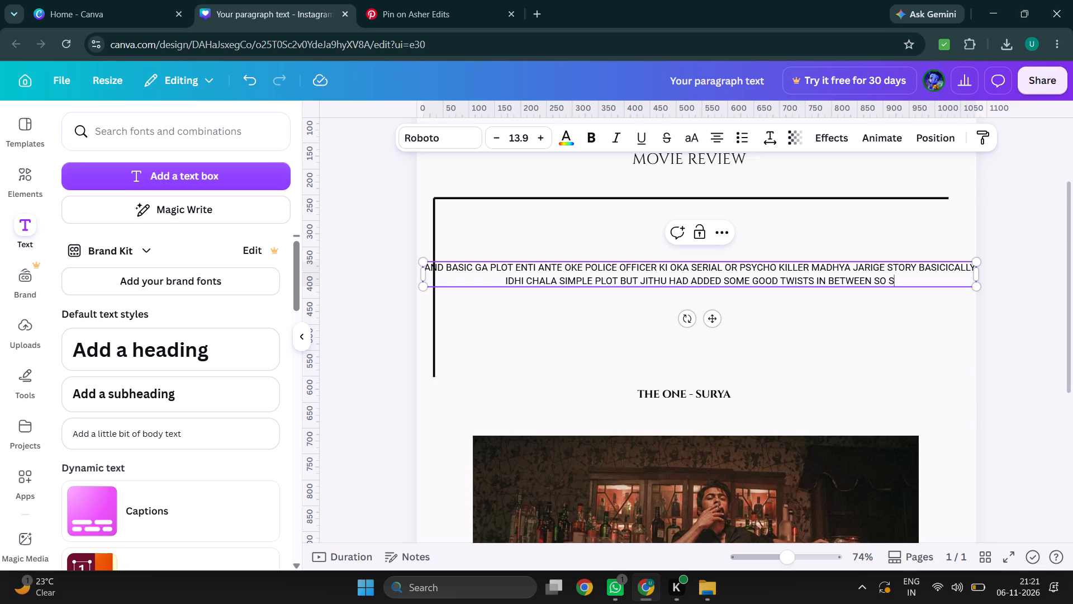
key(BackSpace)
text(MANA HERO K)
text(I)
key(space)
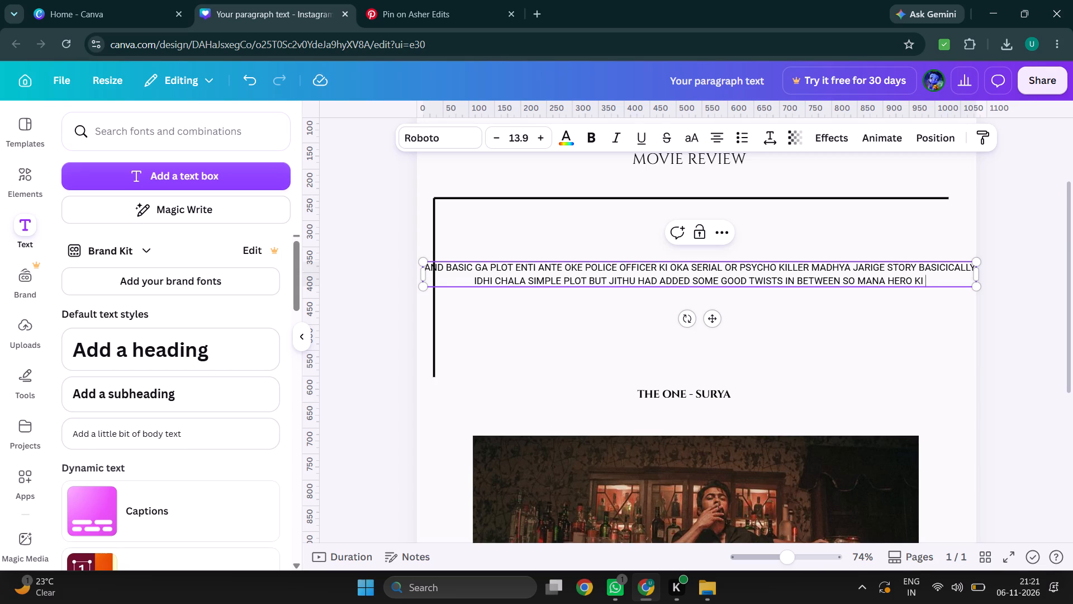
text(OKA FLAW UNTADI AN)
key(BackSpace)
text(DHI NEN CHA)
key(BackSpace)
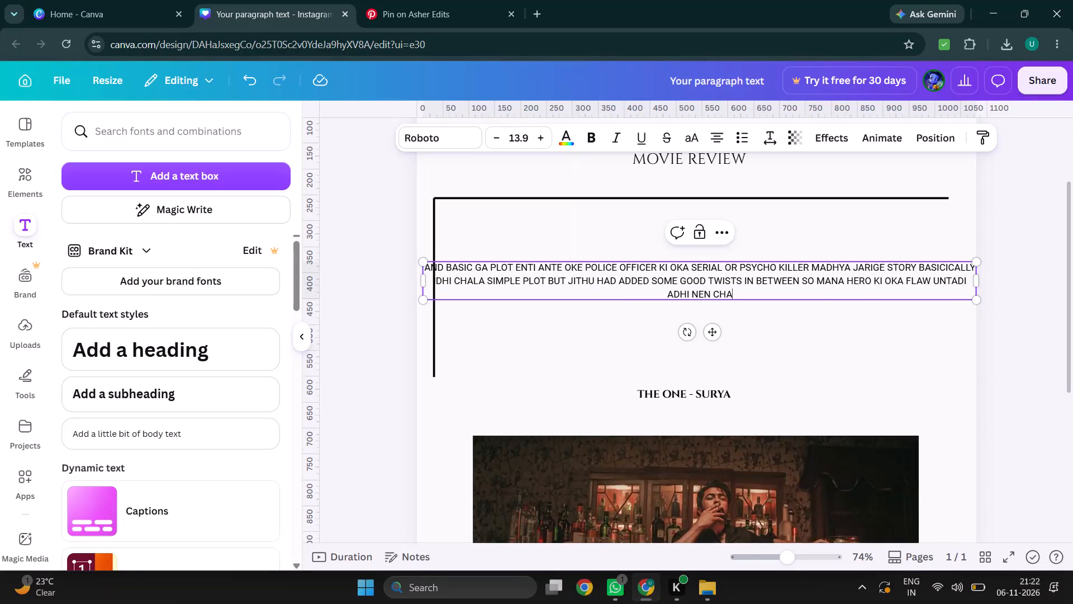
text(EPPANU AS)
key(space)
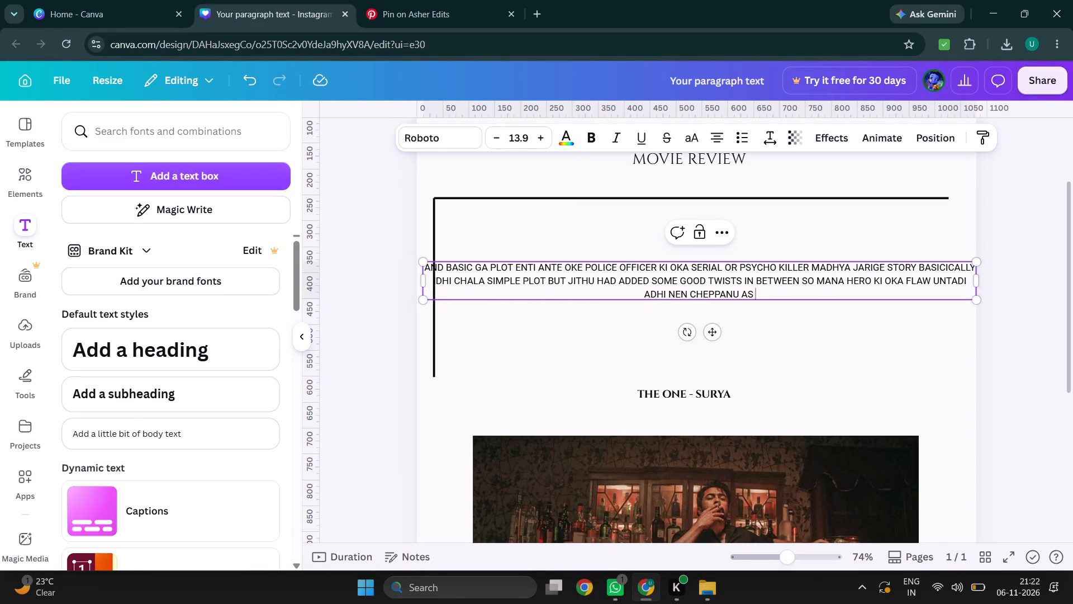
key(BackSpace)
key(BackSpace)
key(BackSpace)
End the plot paragraph with "BTW MANAKI ALREADY TELUSU ADHI ALAGO SO WATCH IT IN THEATRE".
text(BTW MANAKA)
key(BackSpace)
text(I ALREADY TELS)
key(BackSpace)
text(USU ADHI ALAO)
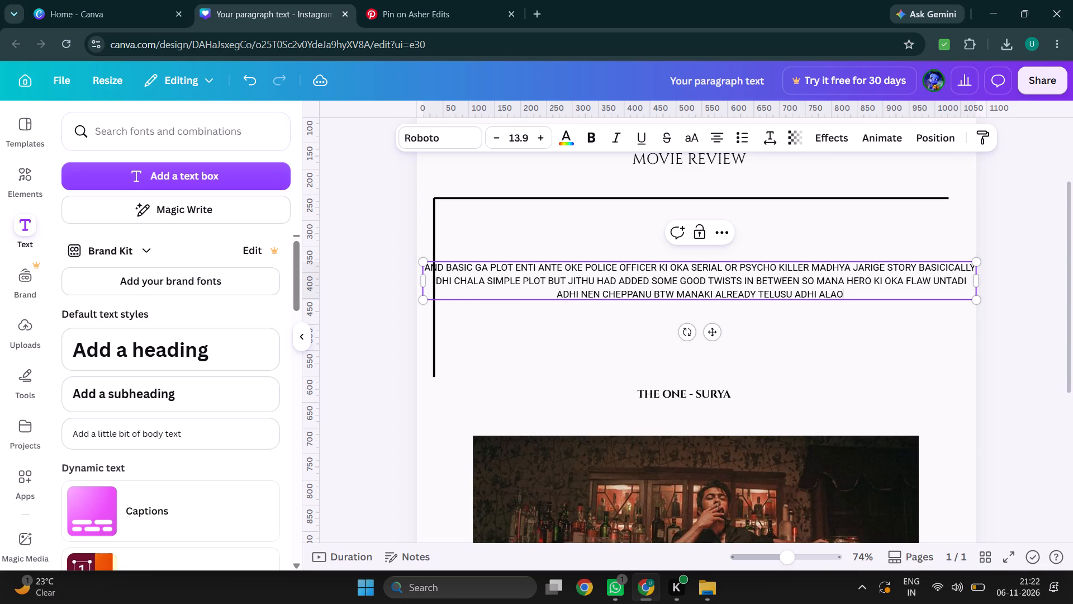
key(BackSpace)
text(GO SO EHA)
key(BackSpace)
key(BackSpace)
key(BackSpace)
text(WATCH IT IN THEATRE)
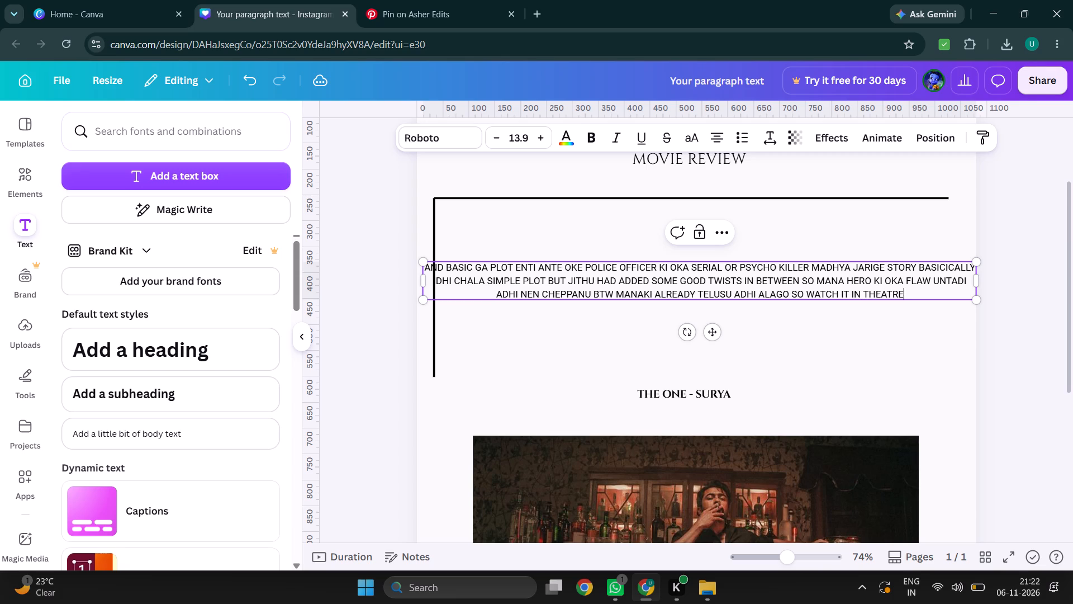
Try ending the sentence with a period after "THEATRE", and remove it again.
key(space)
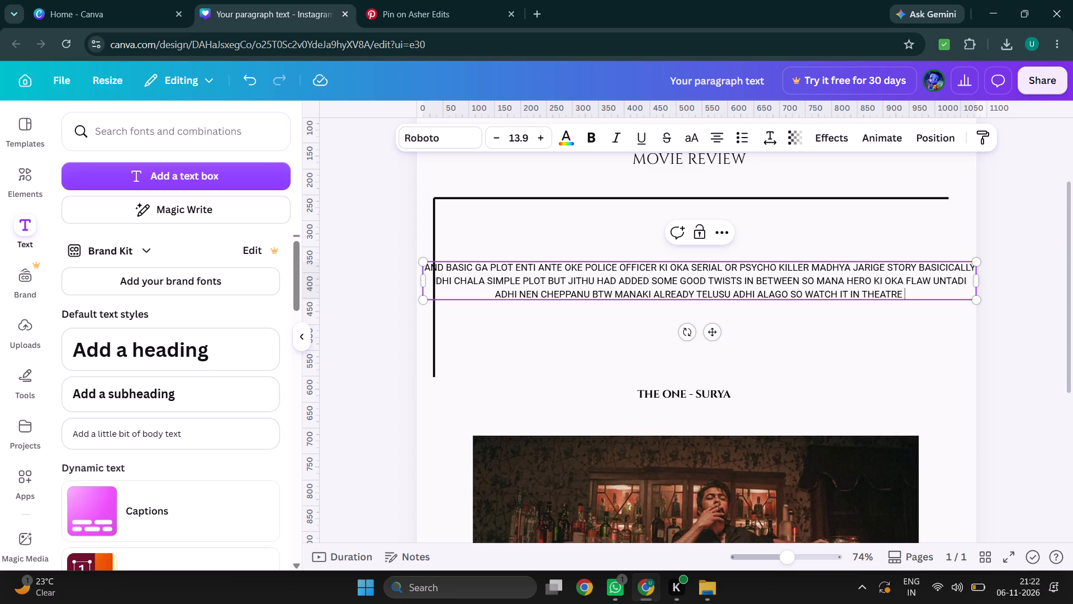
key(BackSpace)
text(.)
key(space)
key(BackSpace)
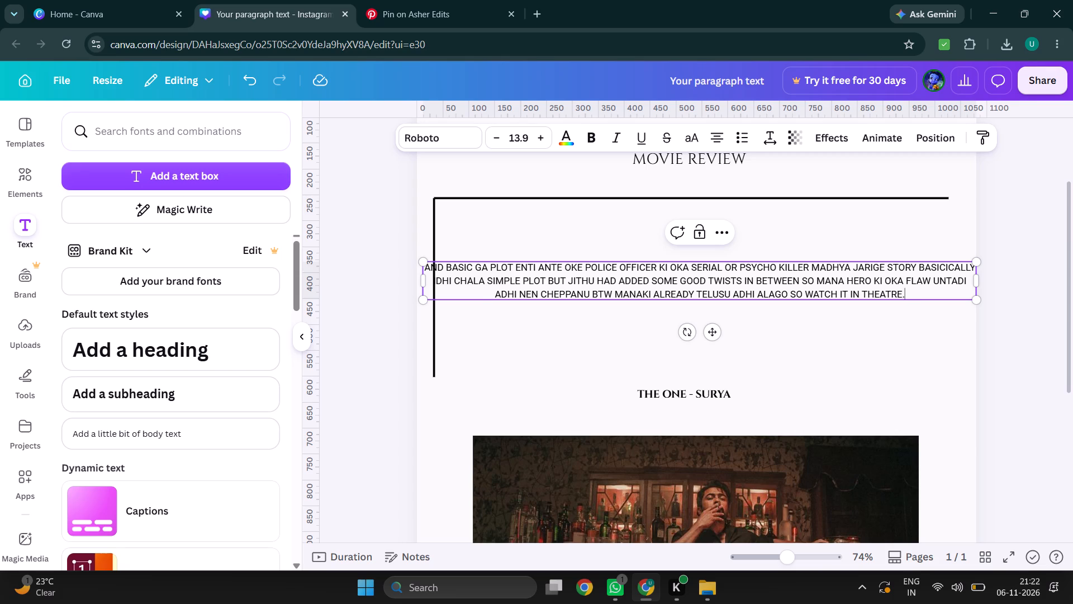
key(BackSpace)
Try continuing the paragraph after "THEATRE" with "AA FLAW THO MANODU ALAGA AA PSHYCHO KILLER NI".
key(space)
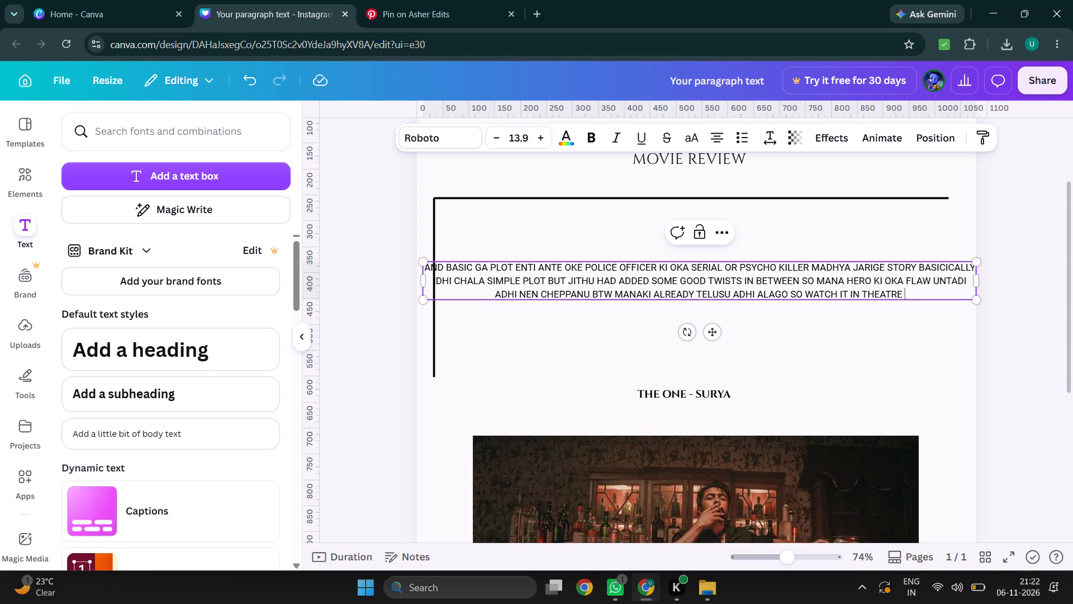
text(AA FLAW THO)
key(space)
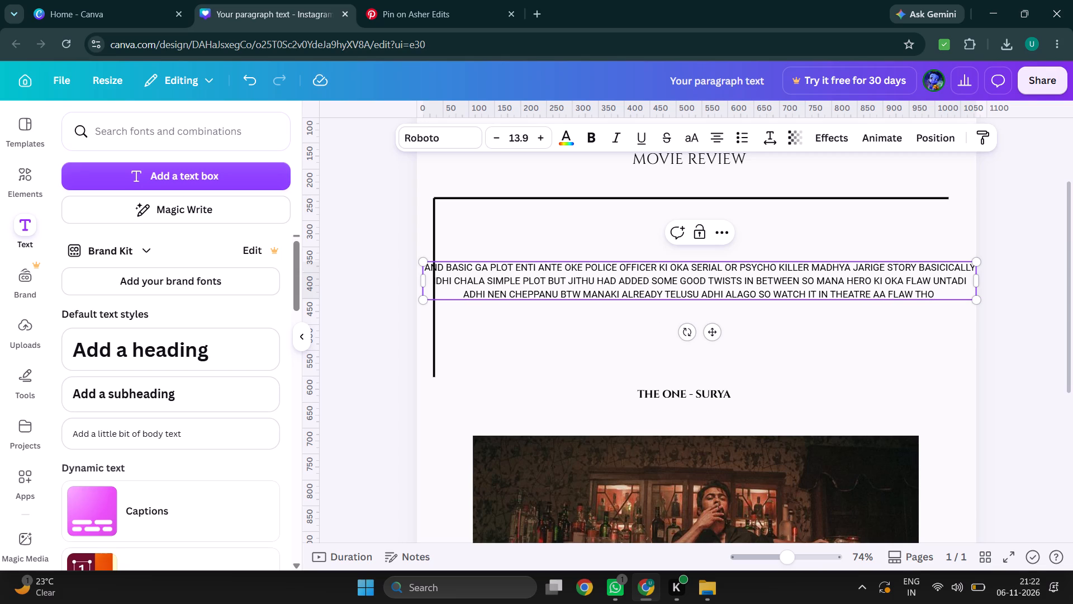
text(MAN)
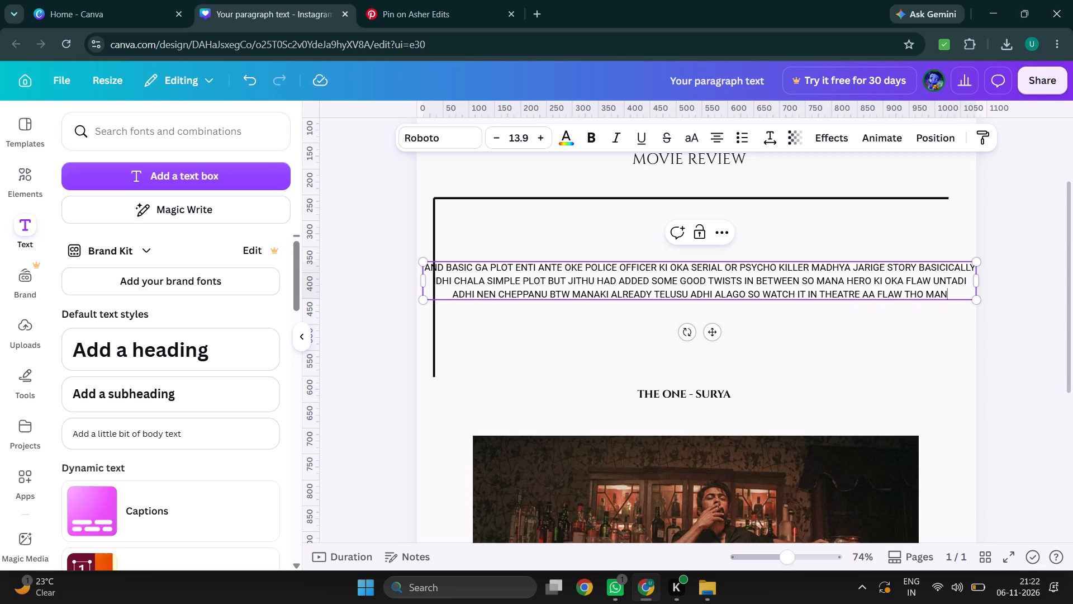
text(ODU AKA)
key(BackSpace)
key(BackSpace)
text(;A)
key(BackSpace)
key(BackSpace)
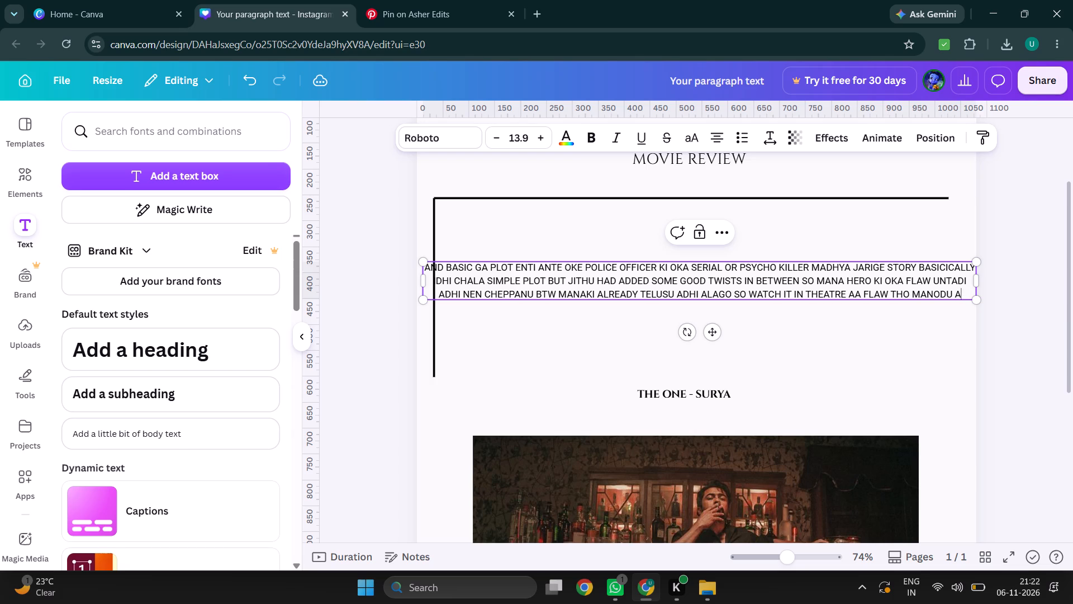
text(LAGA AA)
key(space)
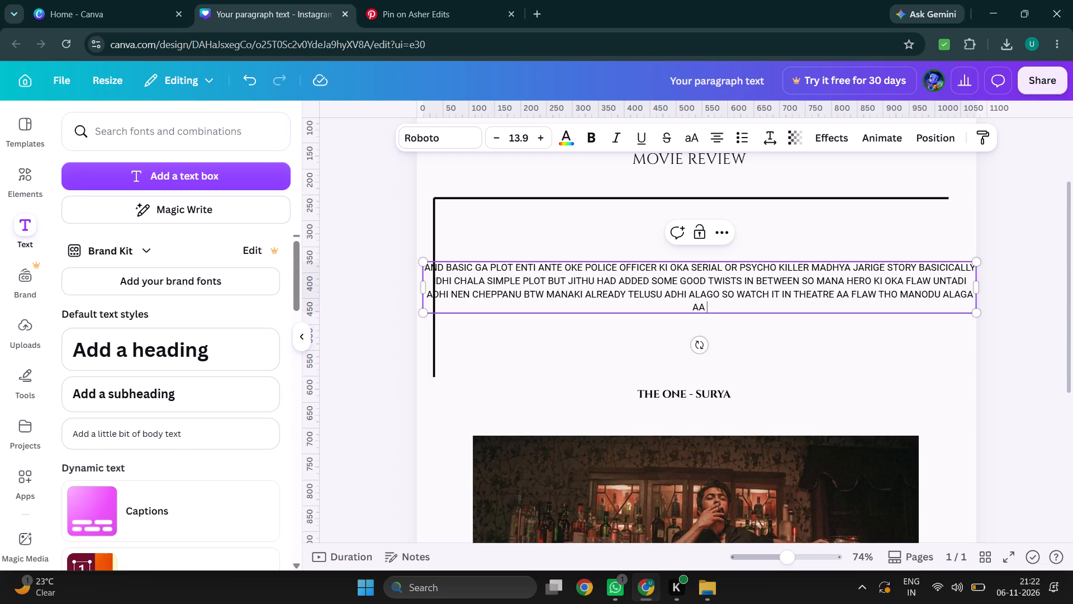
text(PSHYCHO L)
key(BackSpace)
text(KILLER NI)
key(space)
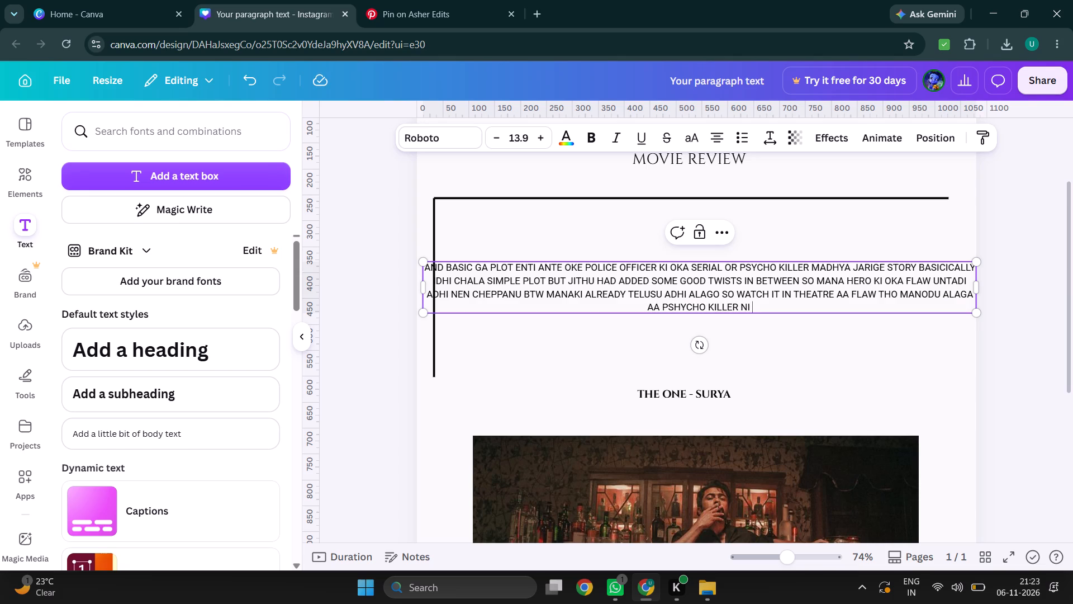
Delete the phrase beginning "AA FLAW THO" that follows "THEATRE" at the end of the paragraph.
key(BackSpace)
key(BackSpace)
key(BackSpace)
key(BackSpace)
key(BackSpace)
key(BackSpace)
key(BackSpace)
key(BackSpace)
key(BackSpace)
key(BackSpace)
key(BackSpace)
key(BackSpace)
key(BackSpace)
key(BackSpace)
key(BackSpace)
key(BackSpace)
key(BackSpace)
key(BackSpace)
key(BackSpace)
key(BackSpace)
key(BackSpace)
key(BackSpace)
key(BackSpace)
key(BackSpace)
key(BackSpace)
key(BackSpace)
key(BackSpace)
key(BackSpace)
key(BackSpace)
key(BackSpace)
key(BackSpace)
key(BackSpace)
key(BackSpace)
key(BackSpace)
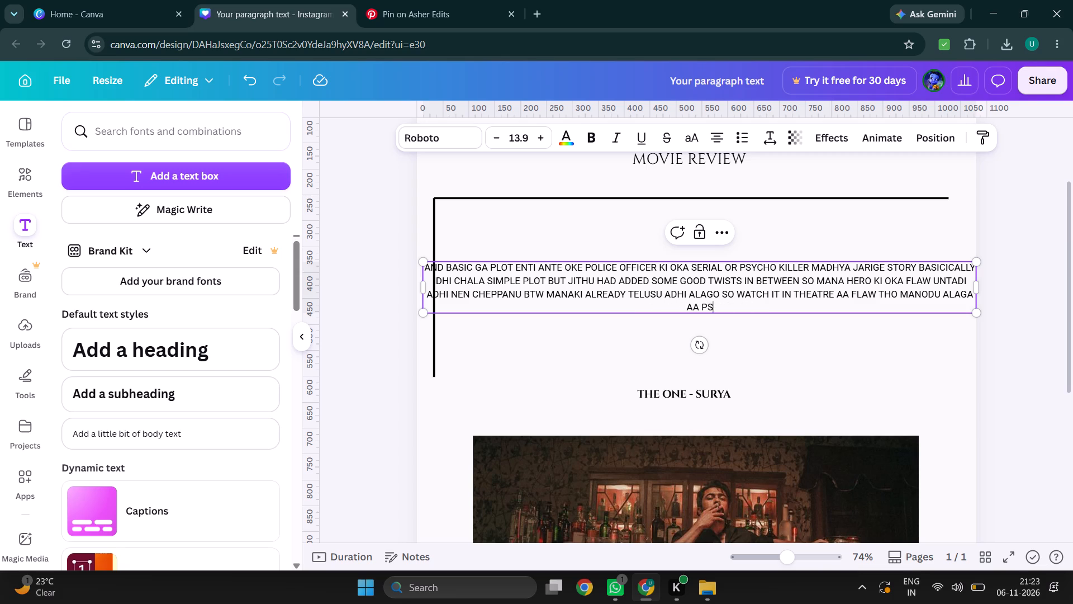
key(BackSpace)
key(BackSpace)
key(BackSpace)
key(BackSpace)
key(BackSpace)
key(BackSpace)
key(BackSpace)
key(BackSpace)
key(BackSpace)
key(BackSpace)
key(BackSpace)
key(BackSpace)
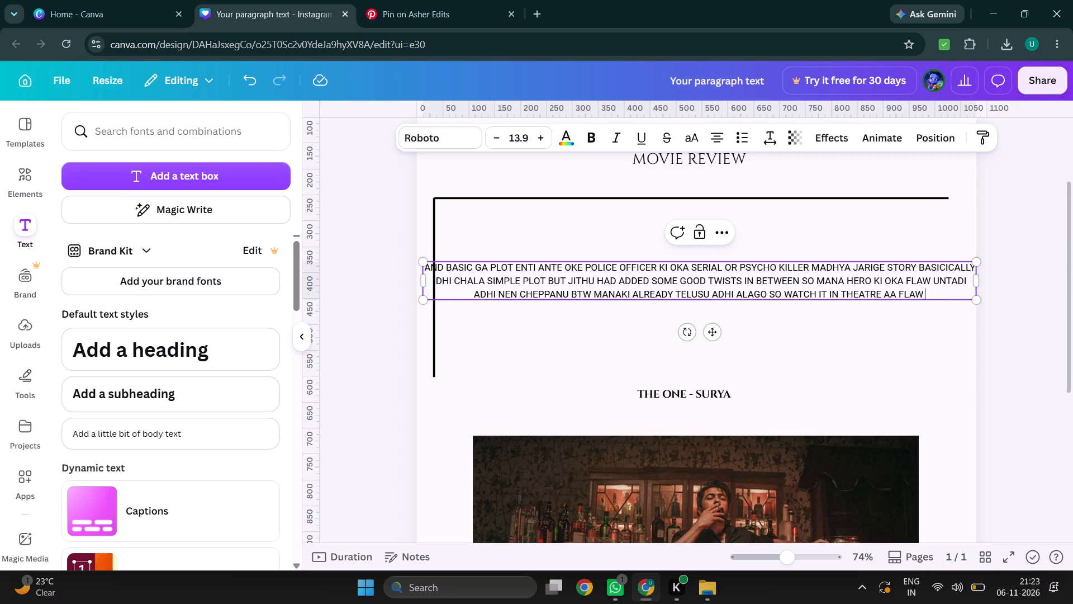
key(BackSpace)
End the sentence after "THEATRE" with a period and start a new one with "A FLAW THO JITHU HAS DONE".
text(.)
key(space)
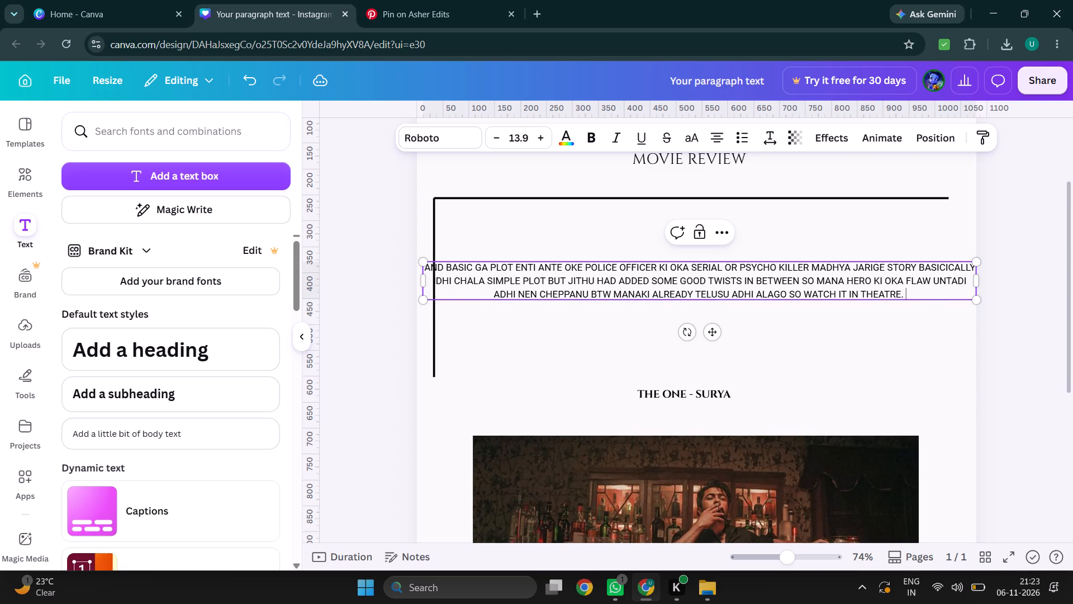
text(AA)
key(space)
key(BackSpace)
key(BackSpace)
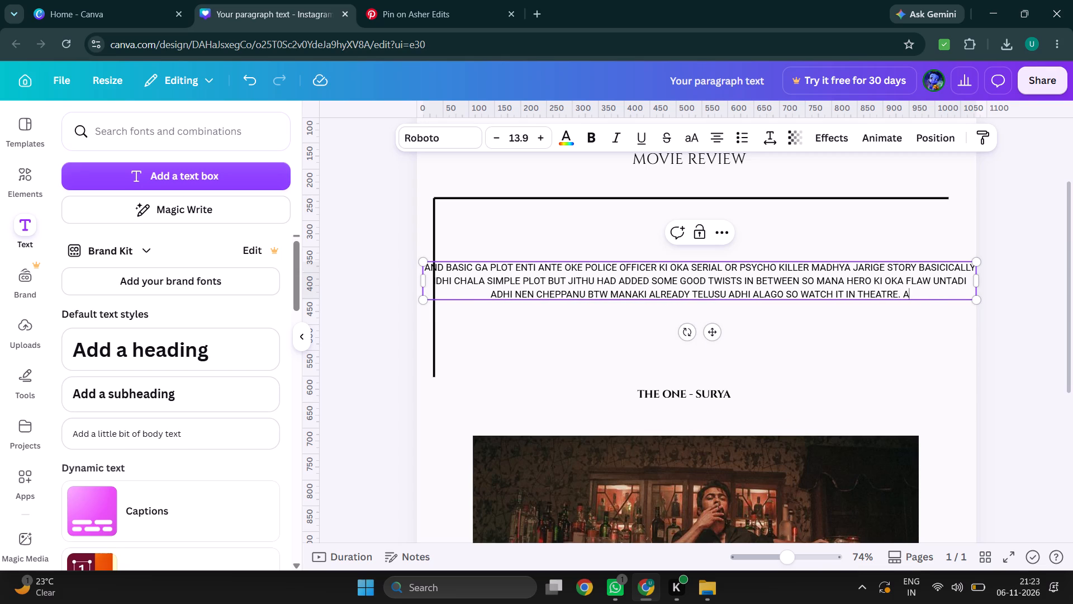
key(space)
text(FLOW)
key(space)
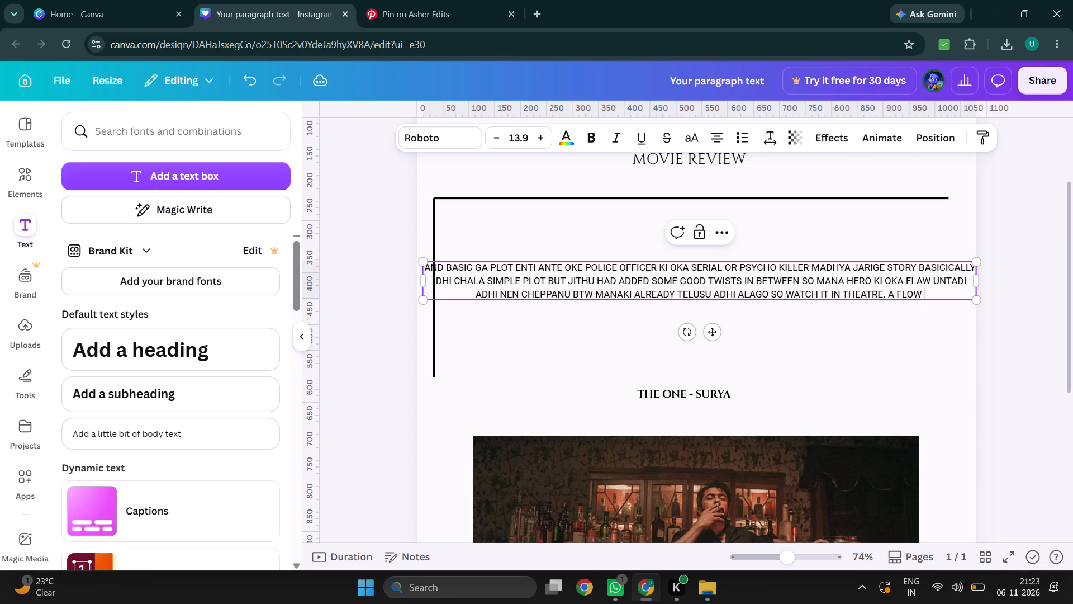
key(BackSpace)
key(BackSpace)
key(BackSpace)
key(a)
text(W THO)
key(space)
text(JITHY)
key(space)
key(BackSpace)
key(BackSpace)
key(BackSpace)
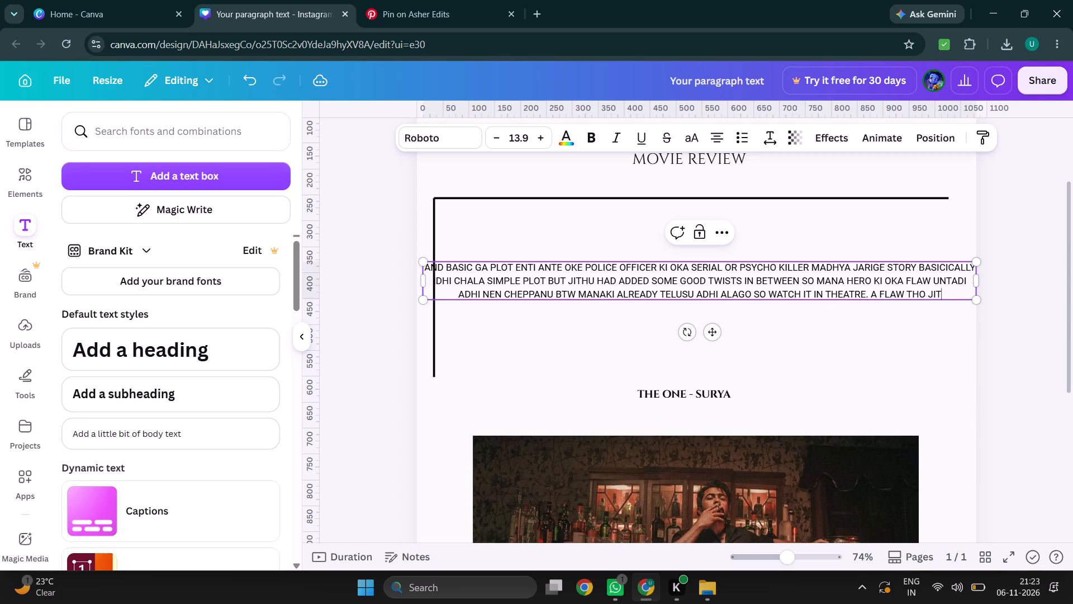
text(HU HAS DONE)
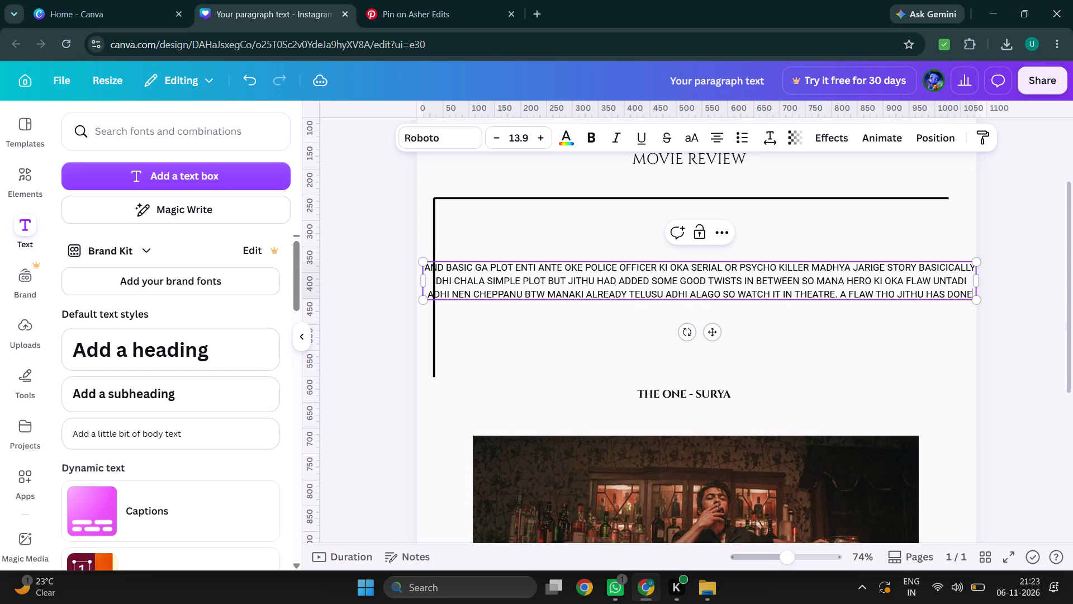
Extend the last sentence after "DONE" with "A GOOD MOMENTS BETWEEN".
key(space)
key(a)
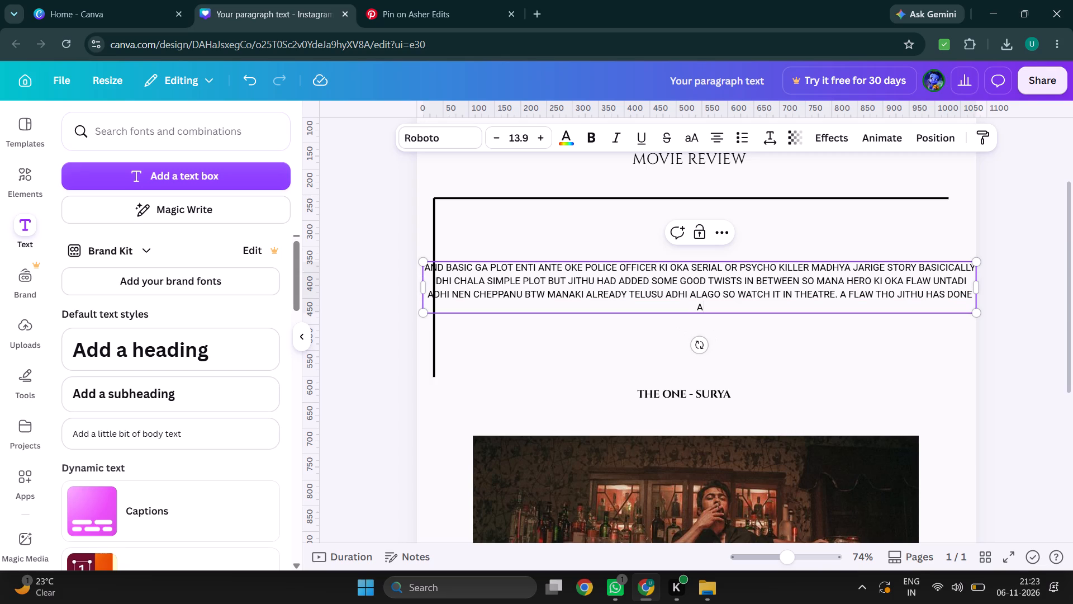
key(space)
text(GOOO)
key(BackSpace)
text(D MA)
key(BackSpace)
text(OMENR)
key(BackSpace)
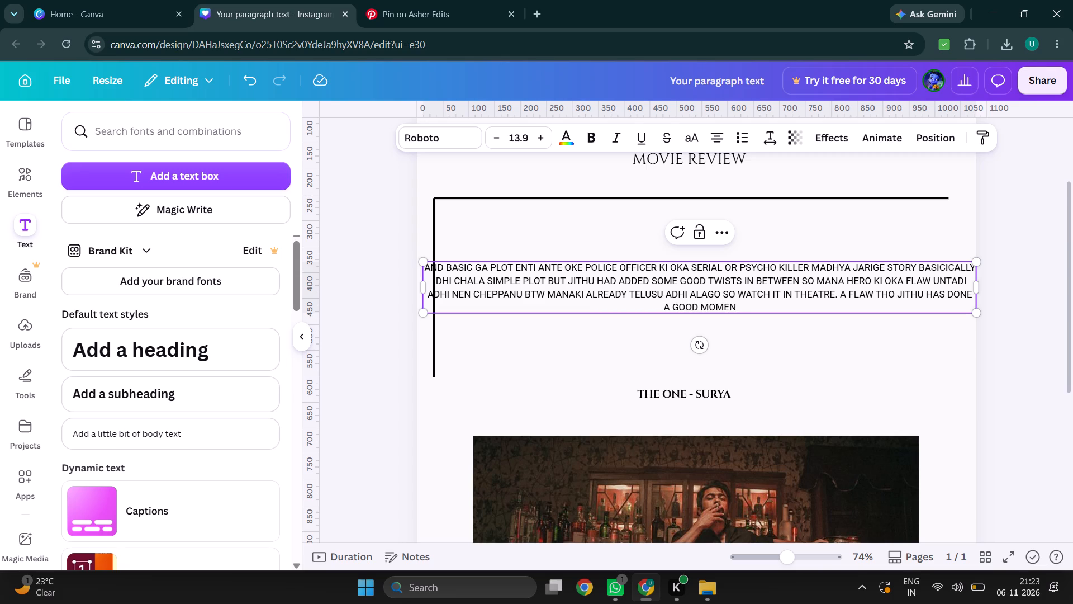
text(TS BETE)
key(BackSpace)
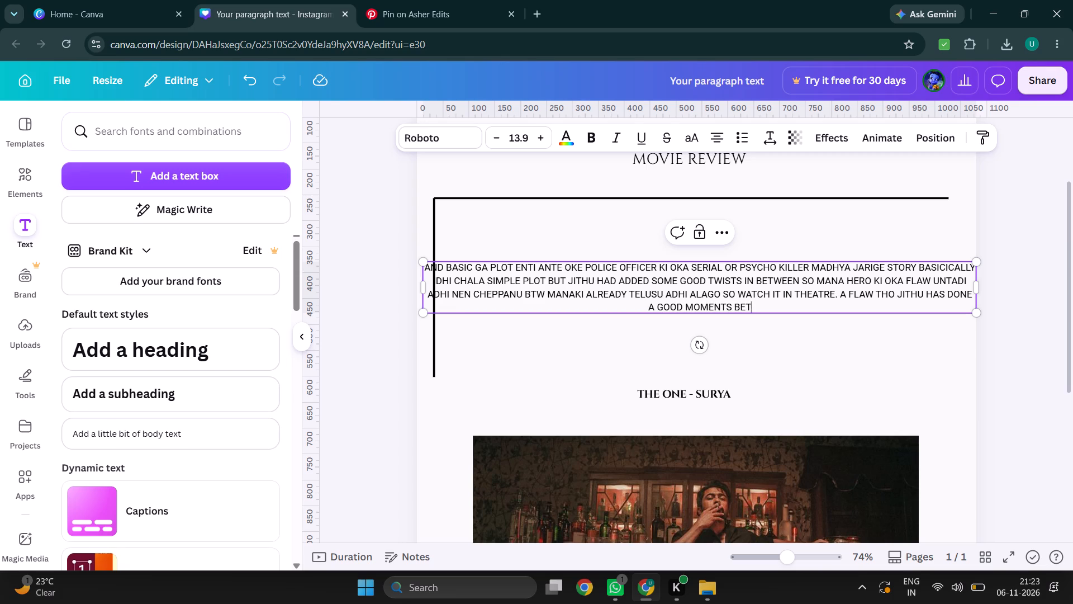
text(WEN)
key(BackSpace)
text(EN)
key(space)
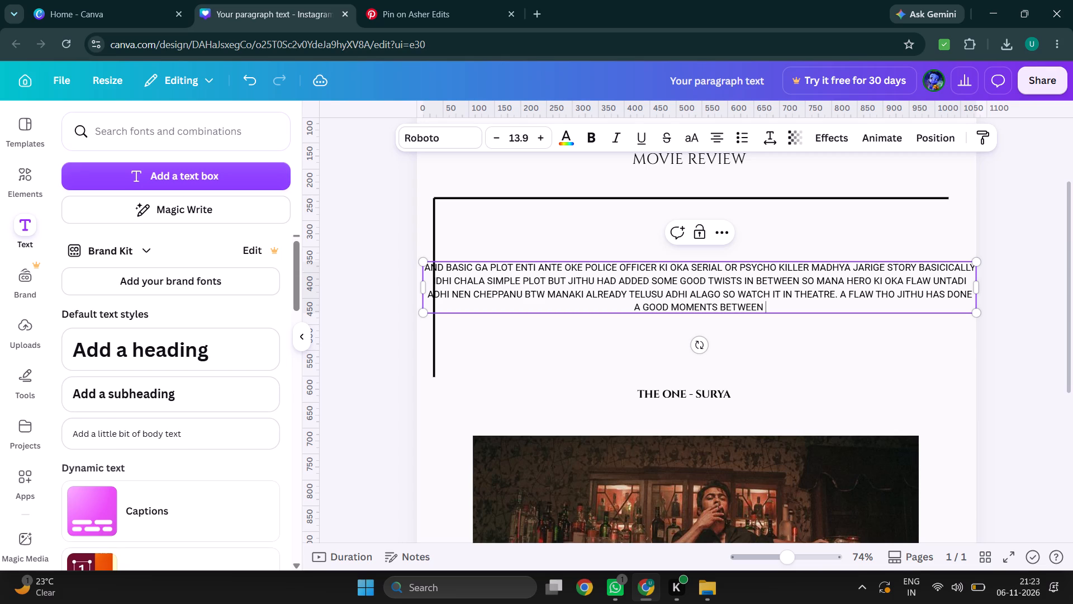
Add "NAZRIYA AND" after "BETWEEN" at the end of the paragraph.
key(n)
text(AX)
key(BackSpace)
text(ZRIYA A)
key(BackSpace)
text(AND)
key(space)
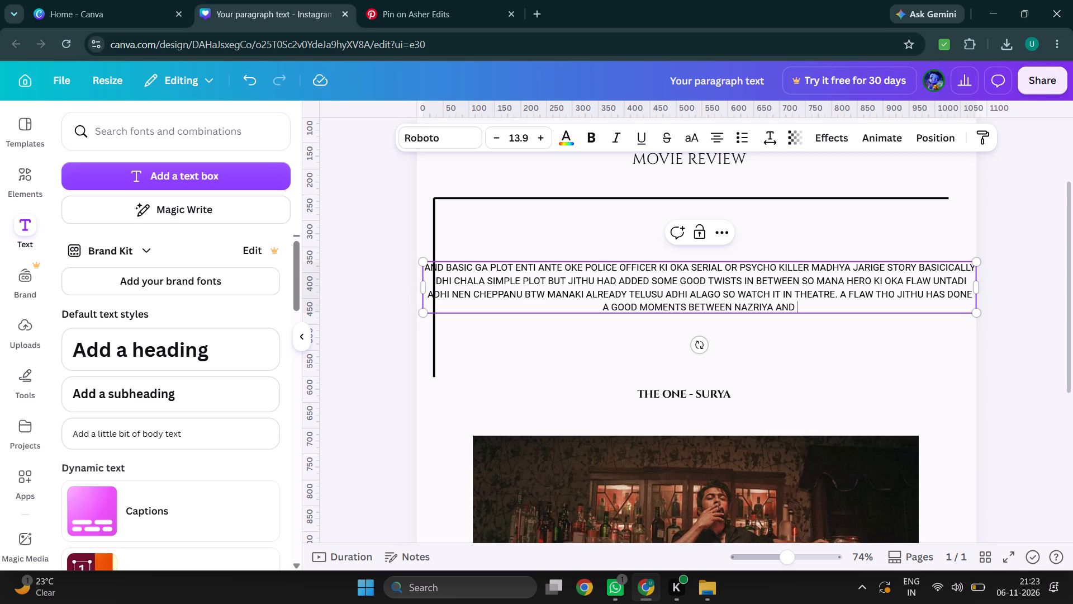
Replace the word "HERO" after "SO MANA" with "DSP PREMRAJ" in the plot paragraph.
click(870, 279)
key(BackSpace)
key(BackSpace)
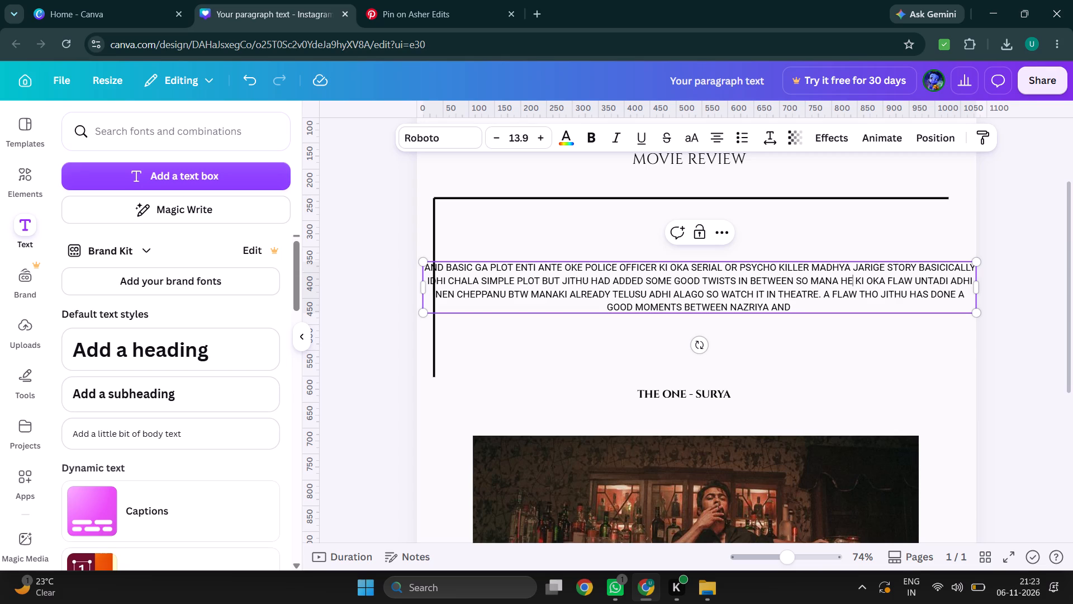
key(BackSpace)
key(BackSpace)
key(s)
key(BackSpace)
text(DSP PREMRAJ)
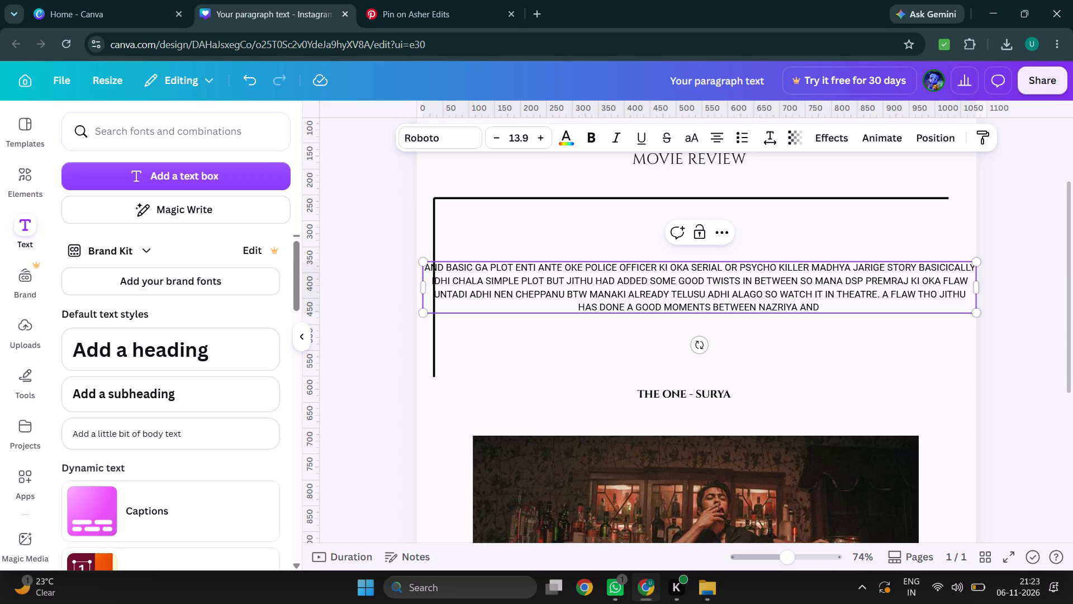
Add "SURYA" after "NAZRIYA AND" at the end of the paragraph.
click(885, 295)
click(828, 304)
text(SURYA)
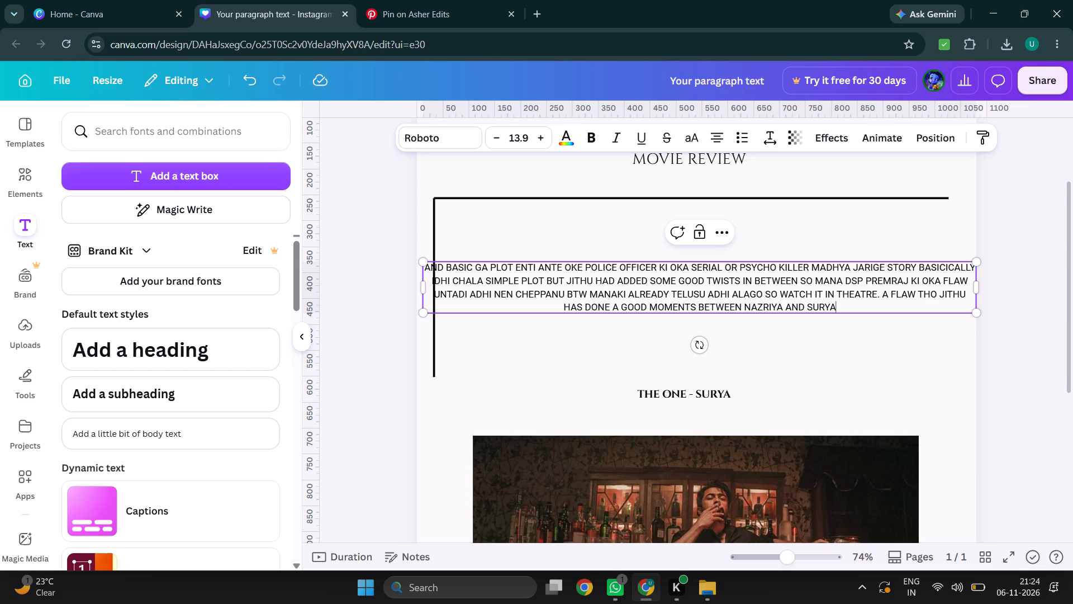
Replace "DONE A" with "GIVEN SOME" before "GOOD MOMENTS" in the plot paragraph's last sentence.
click(608, 309)
key(BackSpace)
key(BackSpace)
key(BackSpace)
key(BackSpace)
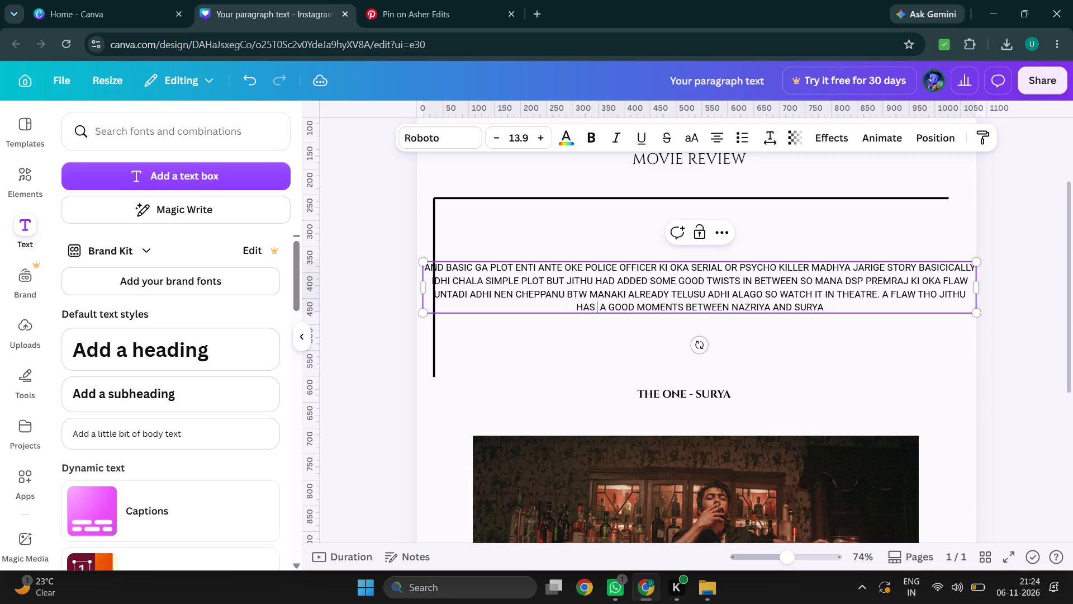
text(GIVEN)
key(Right)
key(Right)
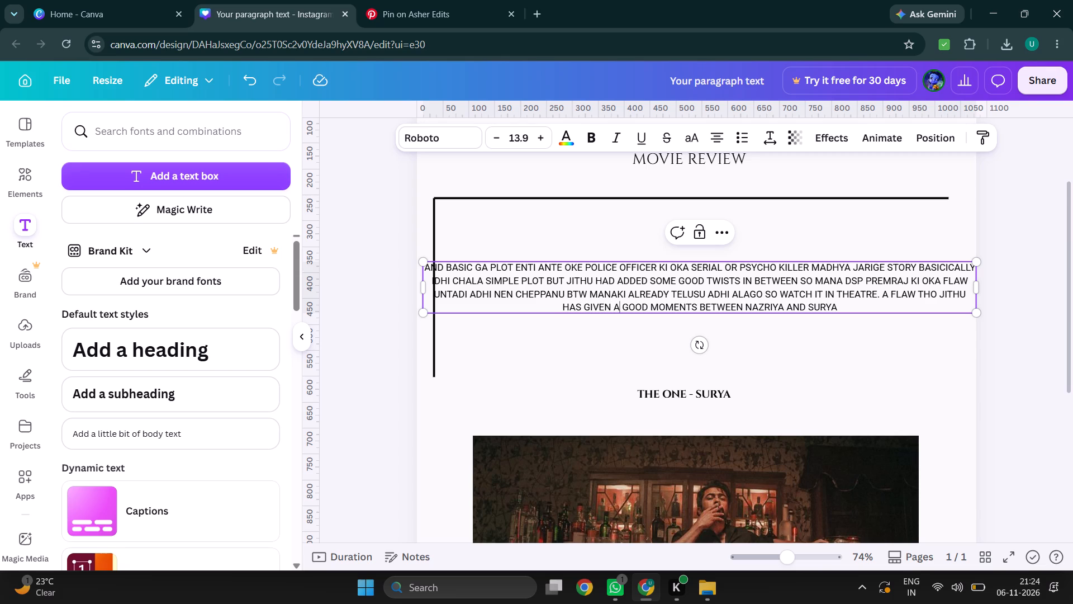
key(BackSpace)
text(SOO)
key(BackSpace)
text(ME)
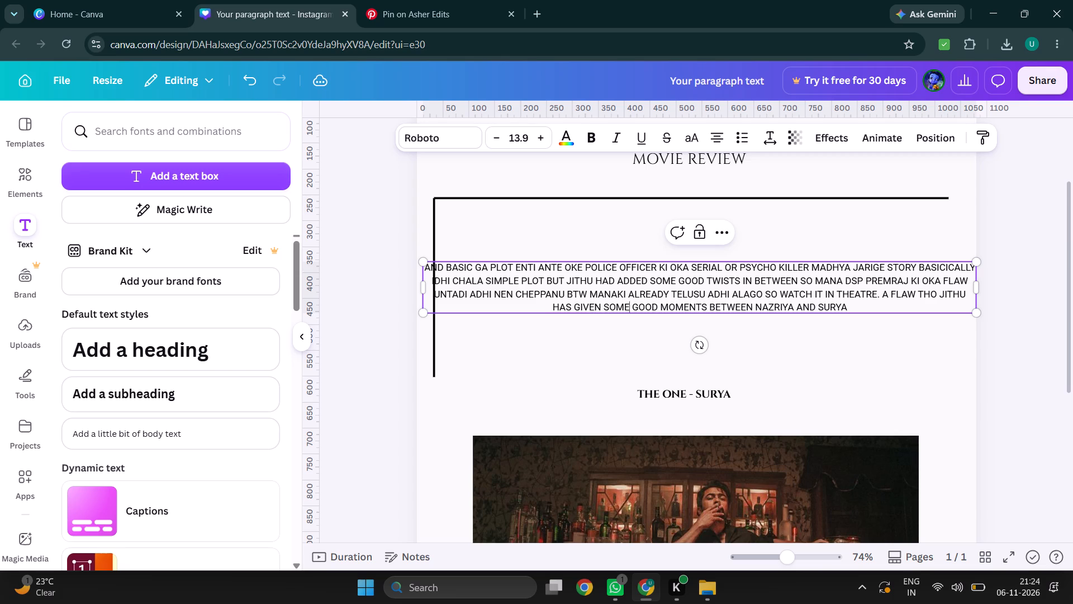
Add "SO THEY FEEL REALLY GOOD AND" after "NAZRIYA AND SURYA" at the end of the plot paragraph.
click(849, 309)
key(space)
text(SO THEY FEEL REALLY GOD)
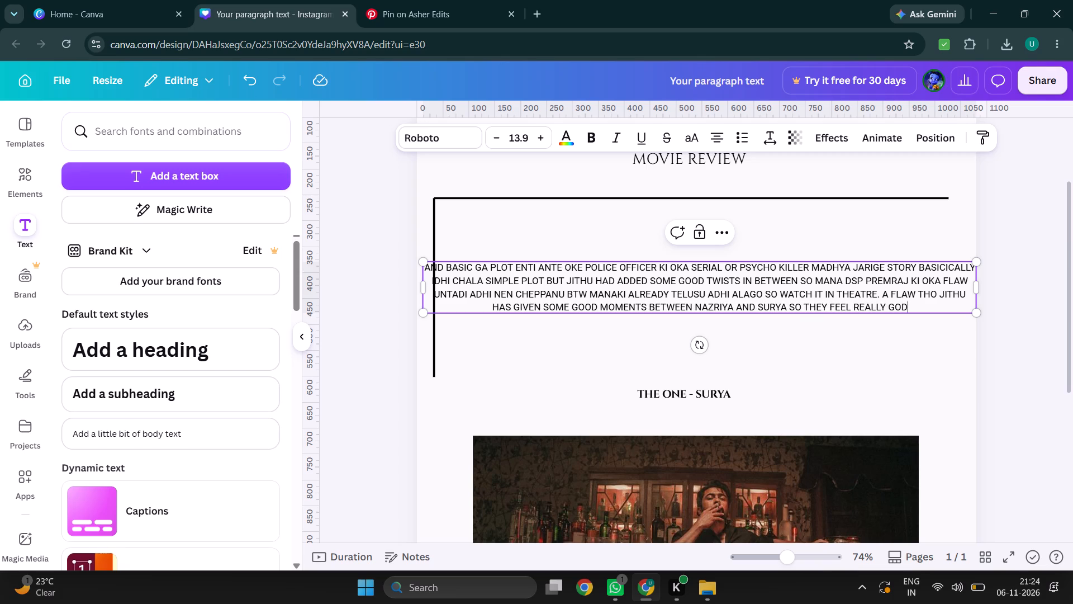
key(space)
key(BackSpace)
key(BackSpace)
key(BackSpace)
text(OOD AND)
key(space)
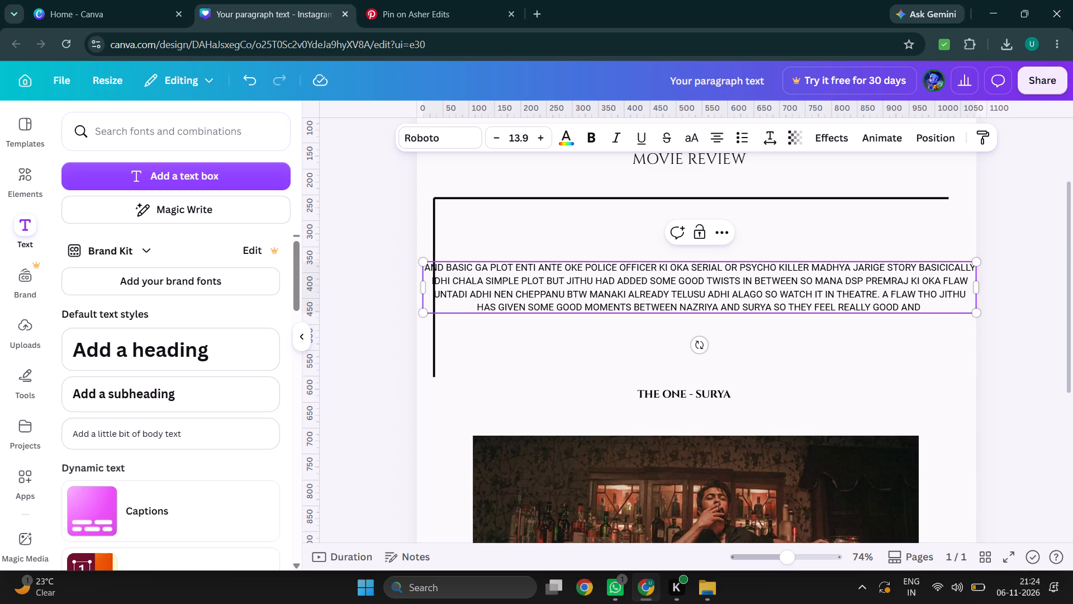
Continue the end of the plot paragraph with "HE MADE EVERY SCENE" after "REALLY GOOD AND".
key(h)
text(E MAKE IT)
key(space)
key(BackSpace)
key(BackSpace)
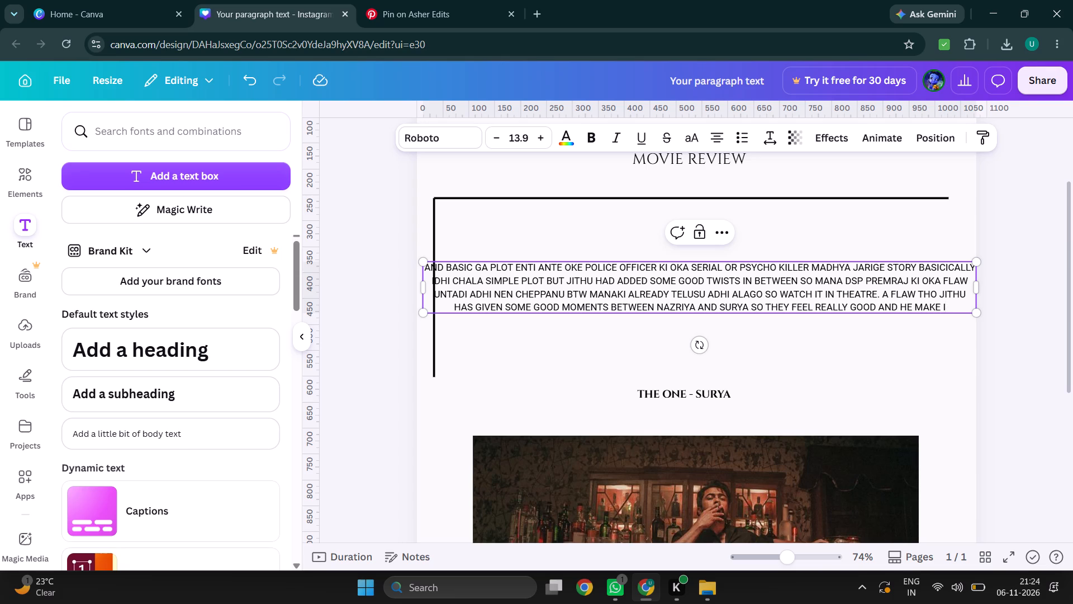
text(T B)
key(BackSpace)
text(VERY)
key(space)
text(REASO)
key(BackSpace)
key(BackSpace)
key(BackSpace)
key(BackSpace)
key(BackSpace)
key(BackSpace)
key(BackSpace)
key(BackSpace)
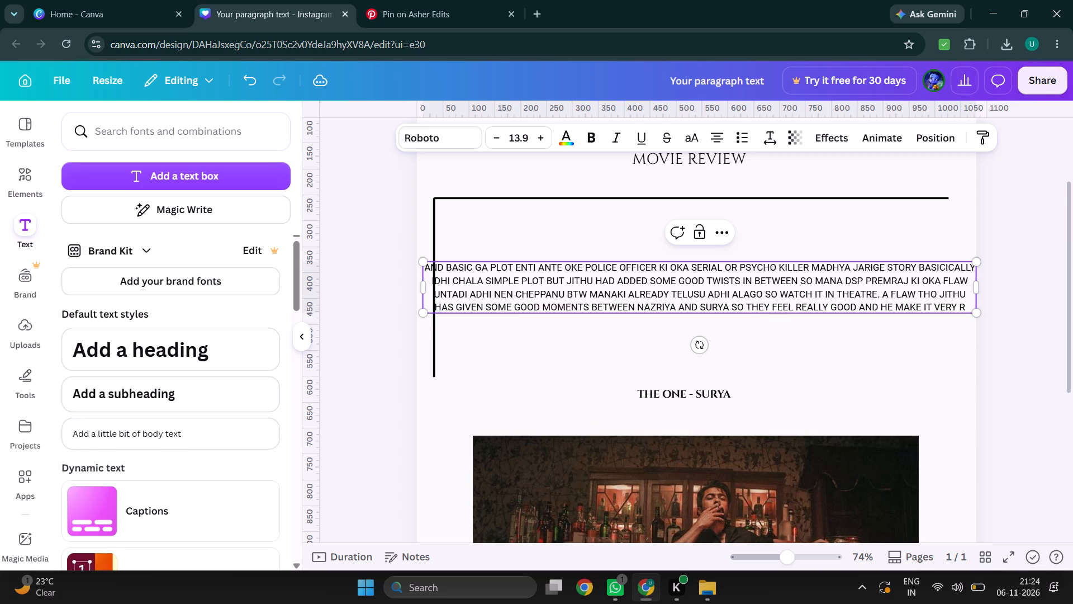
key(BackSpace)
key(BackSpace)
key(BackSpace)
key(BackSpace)
key(BackSpace)
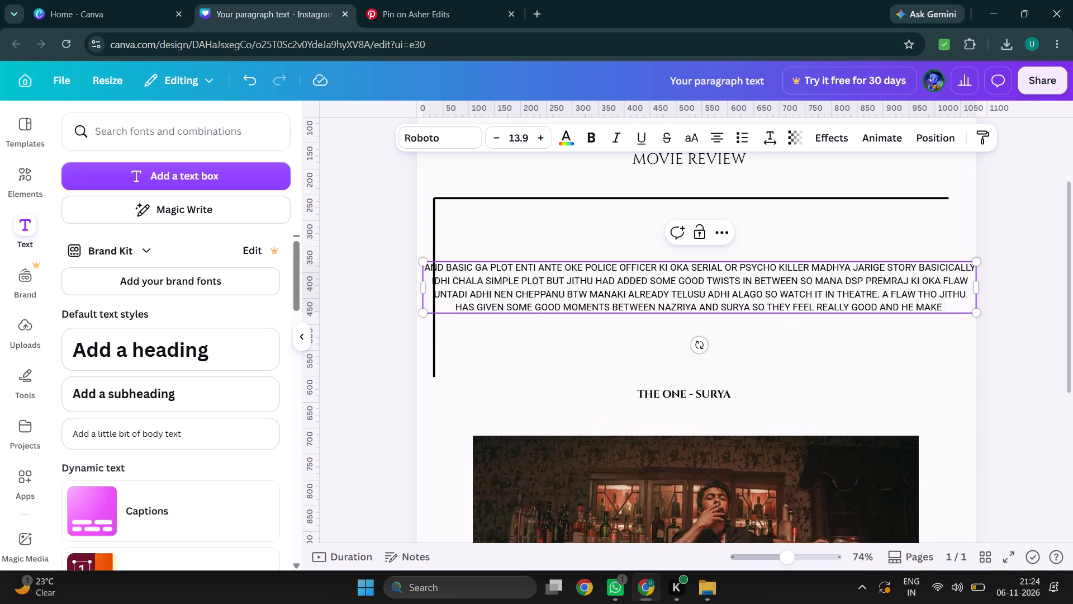
key(BackSpace)
key(BackSpace)
key(BackSpace)
text(DE EVERY SCENE)
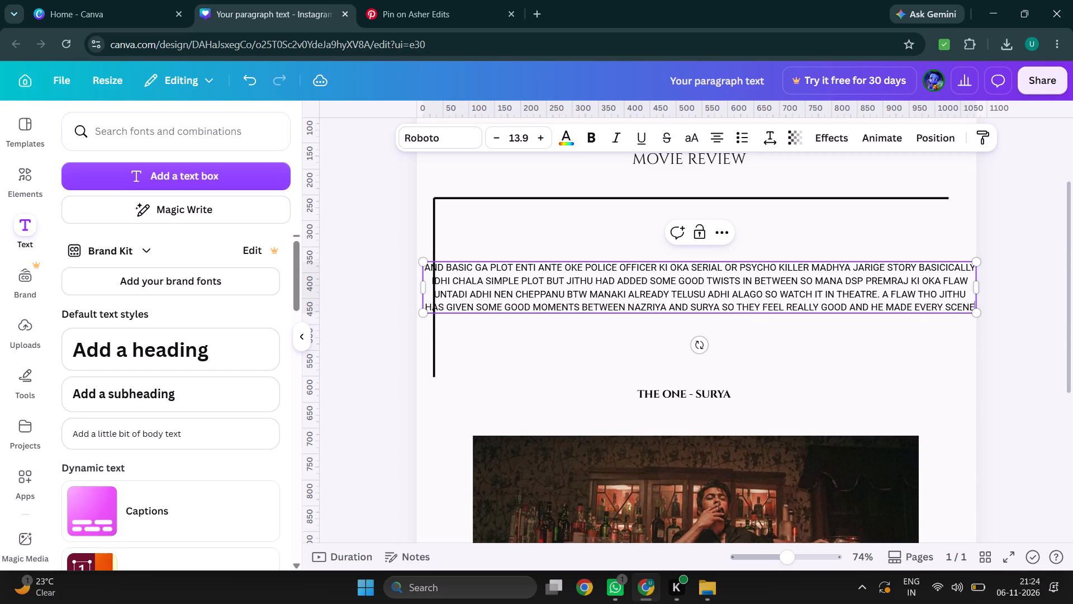
Add "WITH GOOD REASONS" after "EVERY SCENE" at the end of the plot paragraph.
key(space)
text(WITH)
key(space)
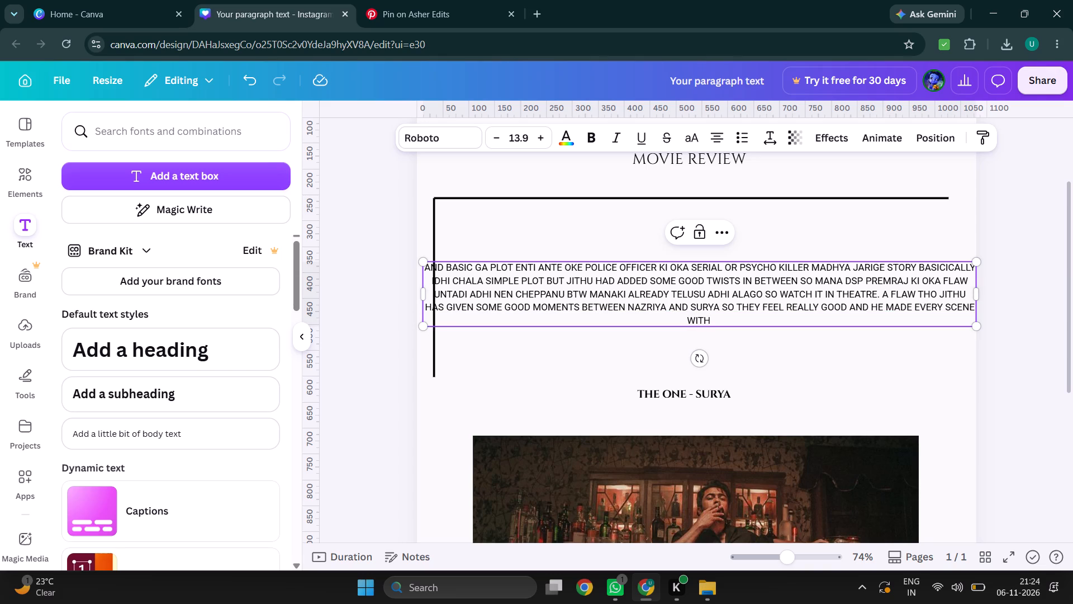
text(GOOD)
key(space)
text(REASONS)
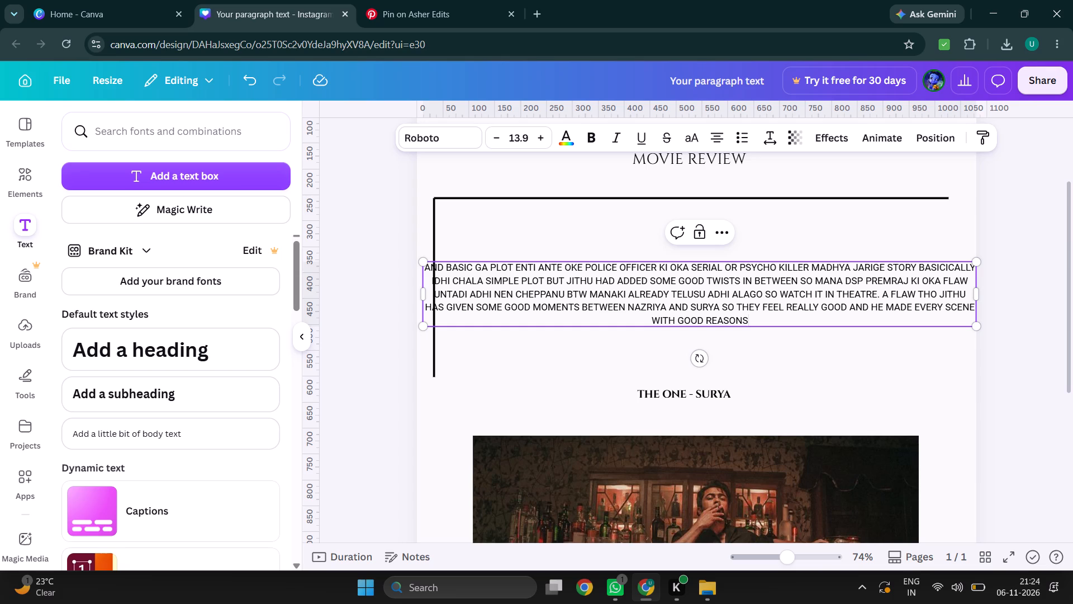
Add "NO EXAGERATION AT ALL SO IT MADE ME FEEL REALLY GOOD ABOUT THE MOVIE" at the end of the plot paragraph.
key(space)
text(NO E)
key(BackSpace)
text(EXA)
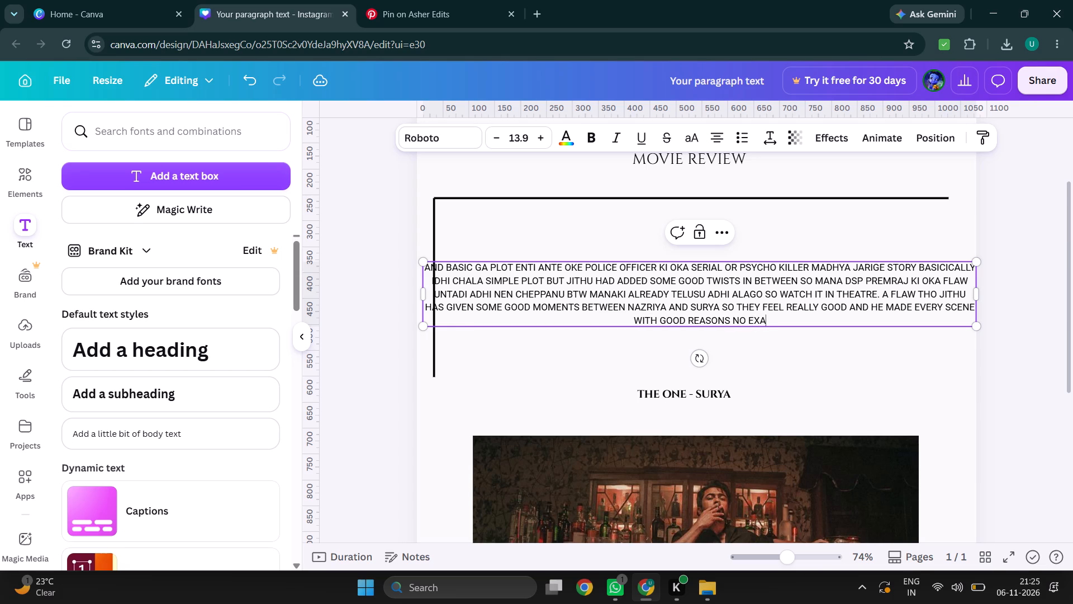
text(GERATION AT ALL SO IT MAF)
key(BackSpace)
text(DE ME FEEL)
key(space)
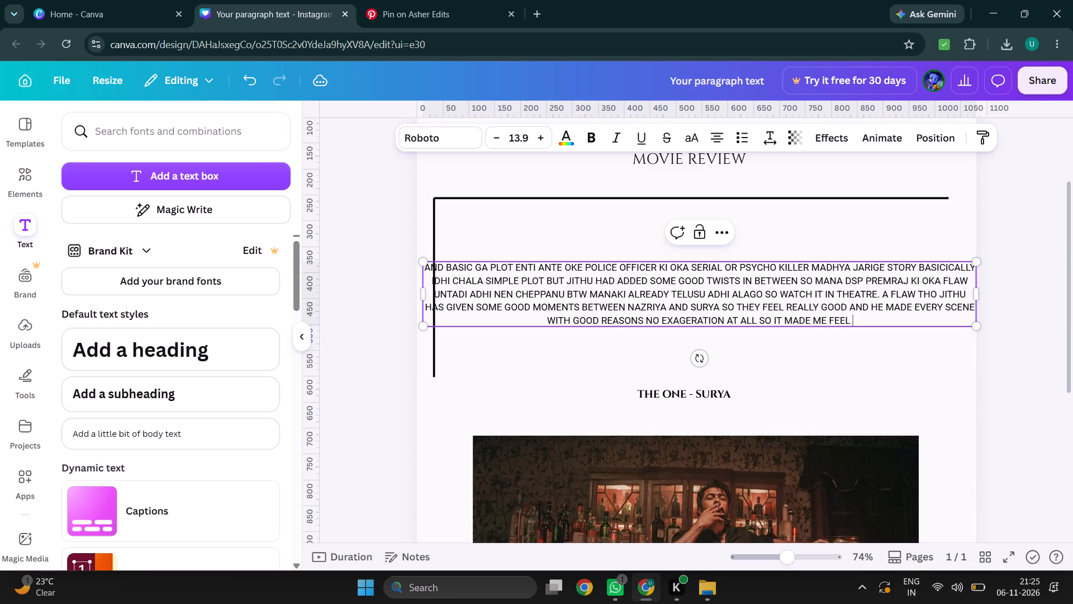
text(REALLY GOOD ABOUT THE MOVIE)
Finish the end of the plot paragraph with "NO UNNECESSARY DRAMA AT ALL" after "ABOUT THE MOVIE".
key(space)
text(NO UNNECESSARY DA)
key(BackSpace)
text(RAMA A)
key(space)
key(BackSpace)
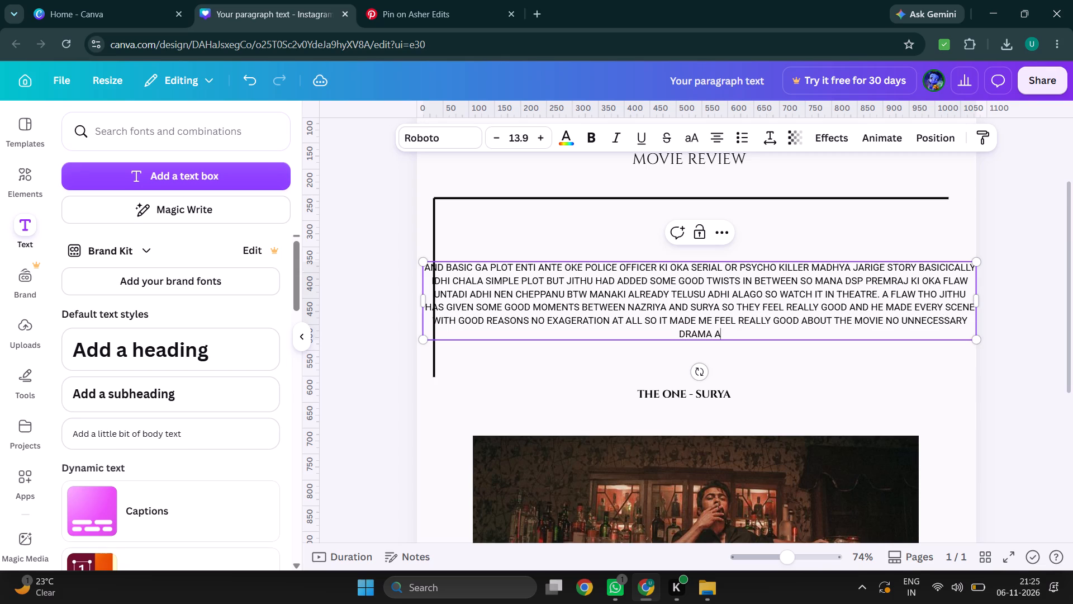
text(T ALL)
key(space)
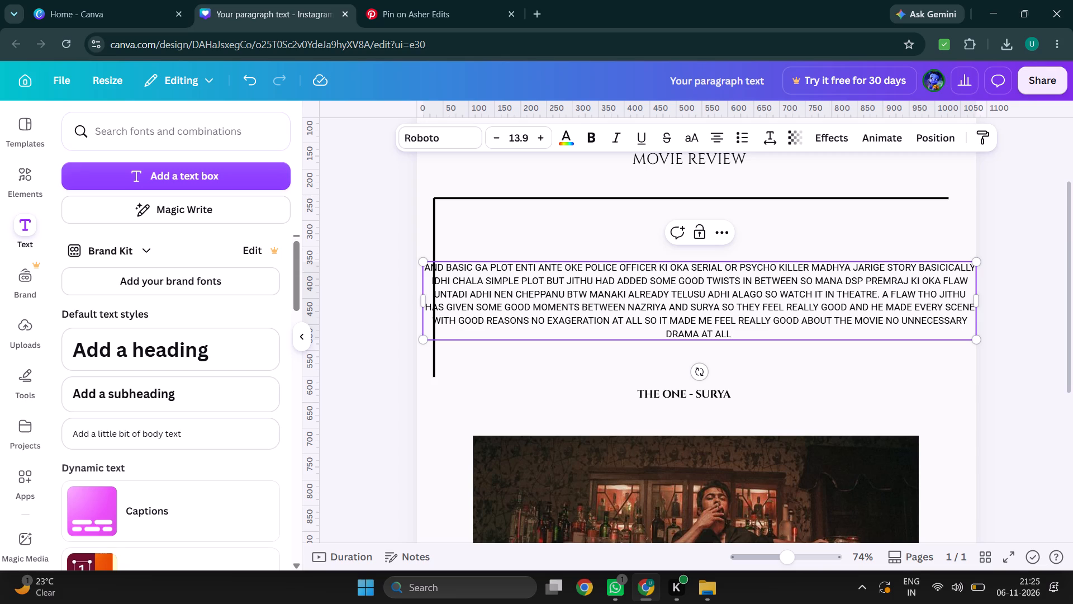
key(BackSpace)
Insert "ALA ESHWARAN NI" between "A FLAW THO" and "JITHU" in the plot paragraph.
scroll(721, 290, left, 2)
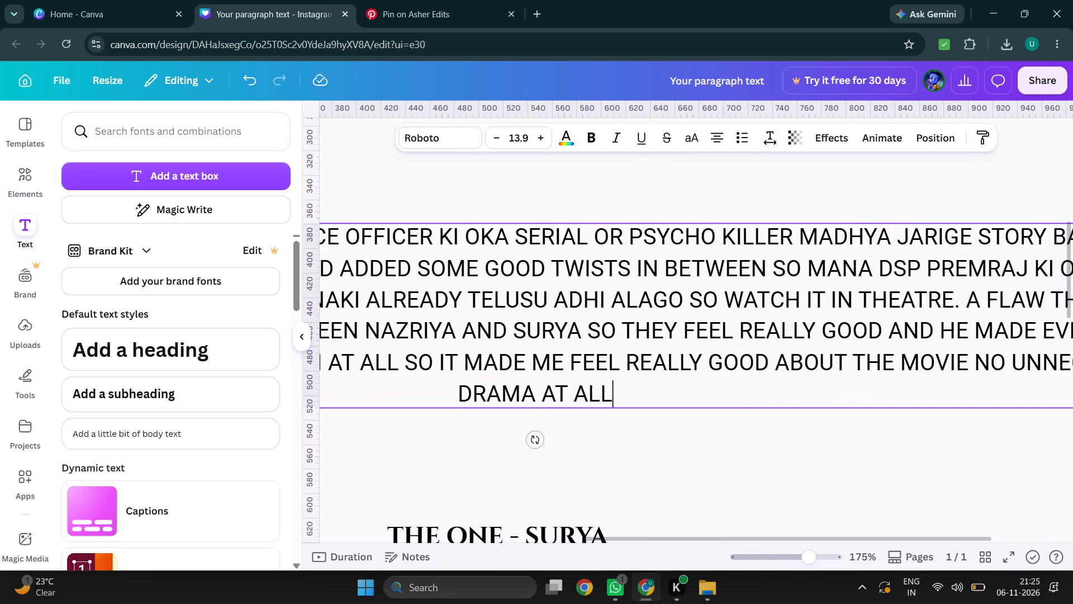
scroll(839, 303, left, 1)
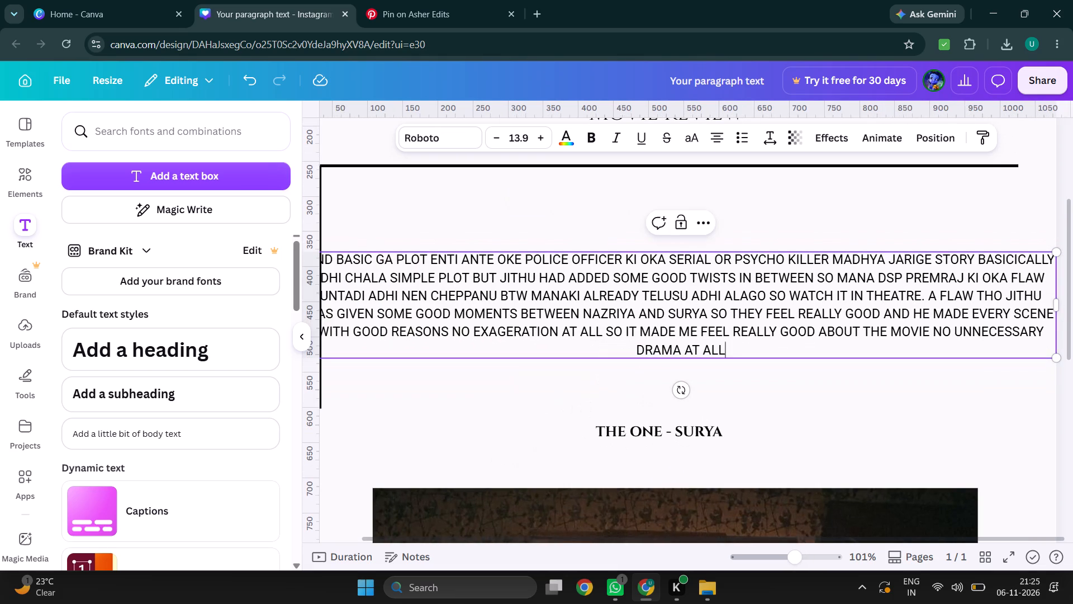
scroll(839, 303, right, 1)
scroll(839, 303, left, 1)
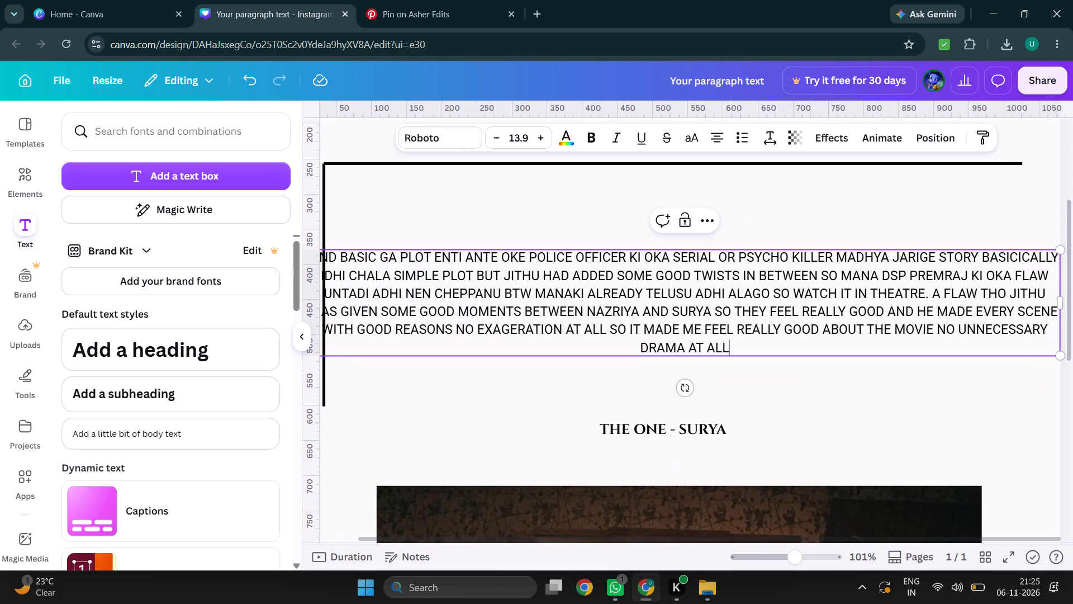
scroll(629, 298, left, 2)
scroll(930, 296, left, 1)
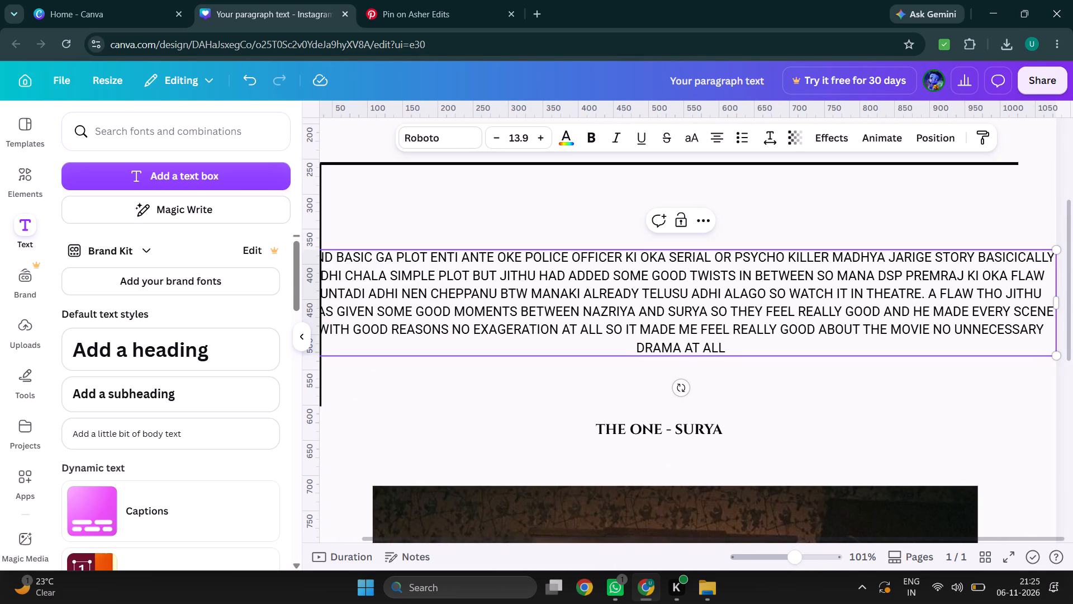
scroll(930, 296, left, 1)
click(1004, 290)
key(space)
text(A;A)
key(space)
key(BackSpace)
key(BackSpace)
key(BackSpace)
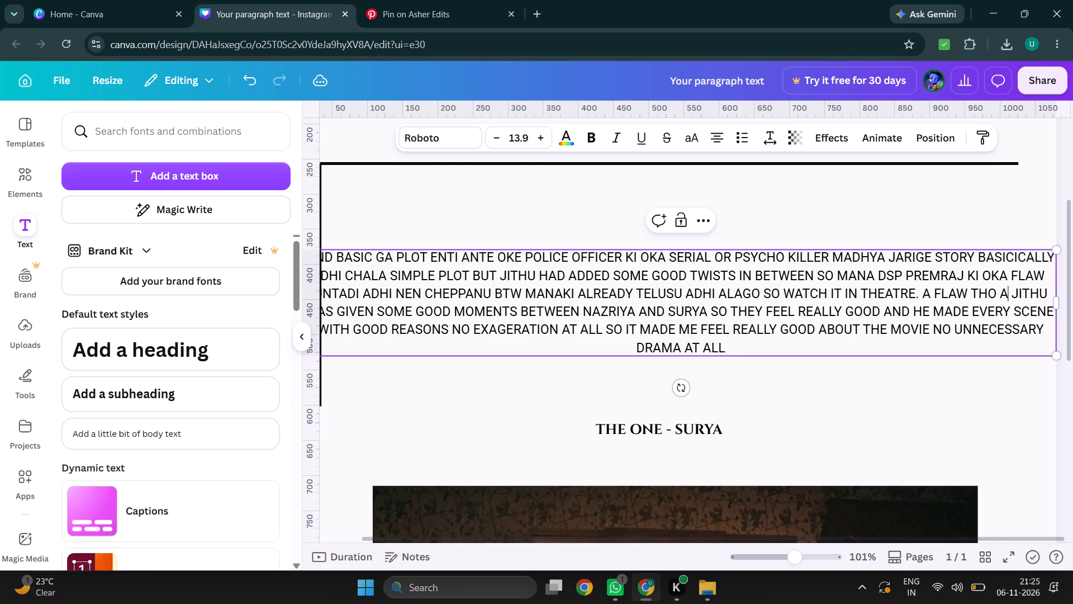
key(semicolon)
key(BackSpace)
text(LA ES)
text(HWARAN NI)
key(space)
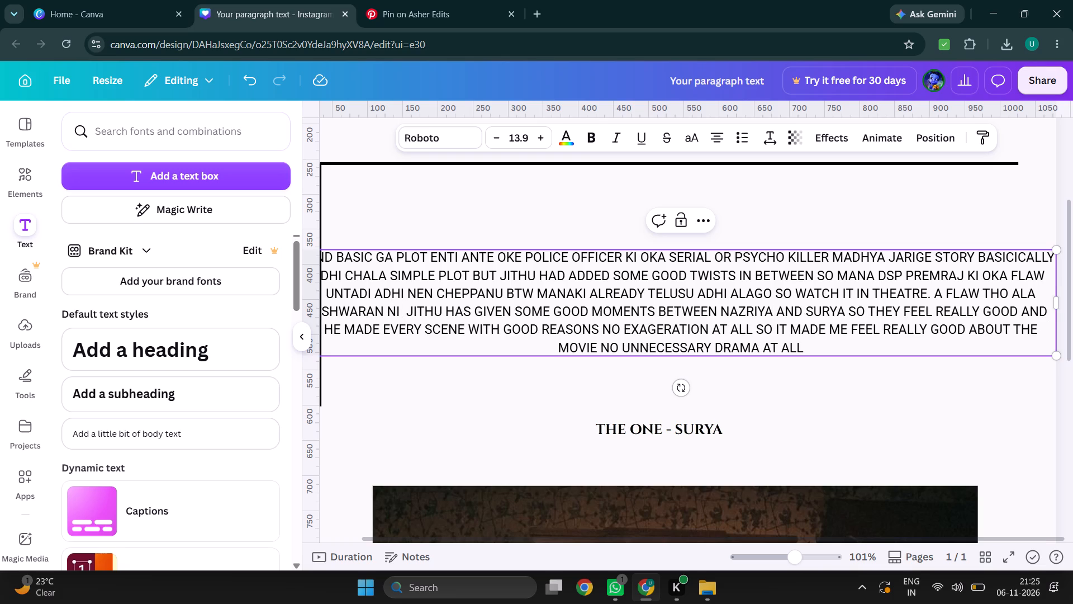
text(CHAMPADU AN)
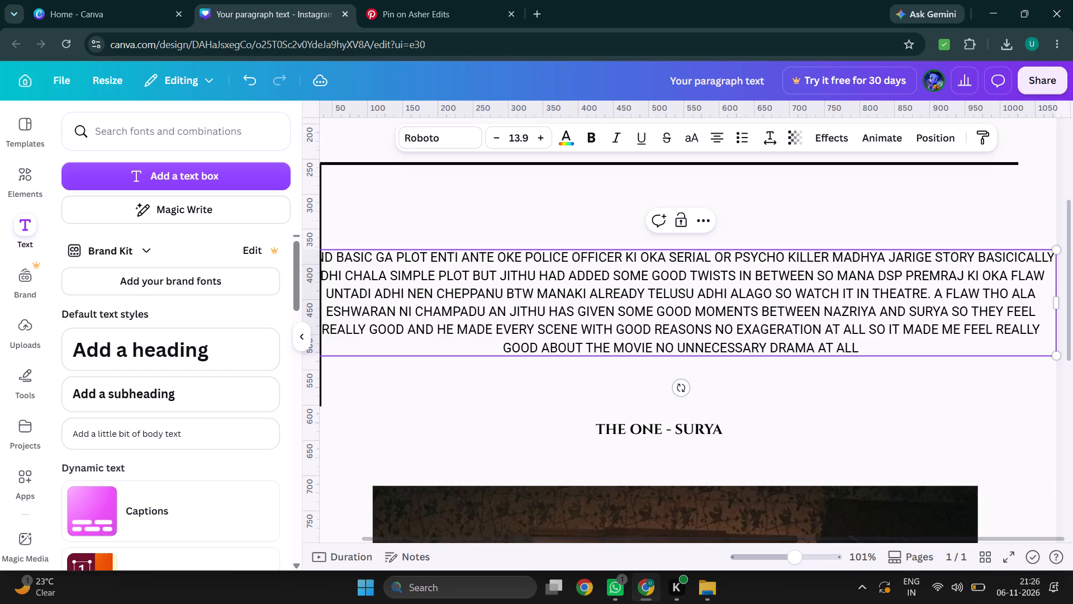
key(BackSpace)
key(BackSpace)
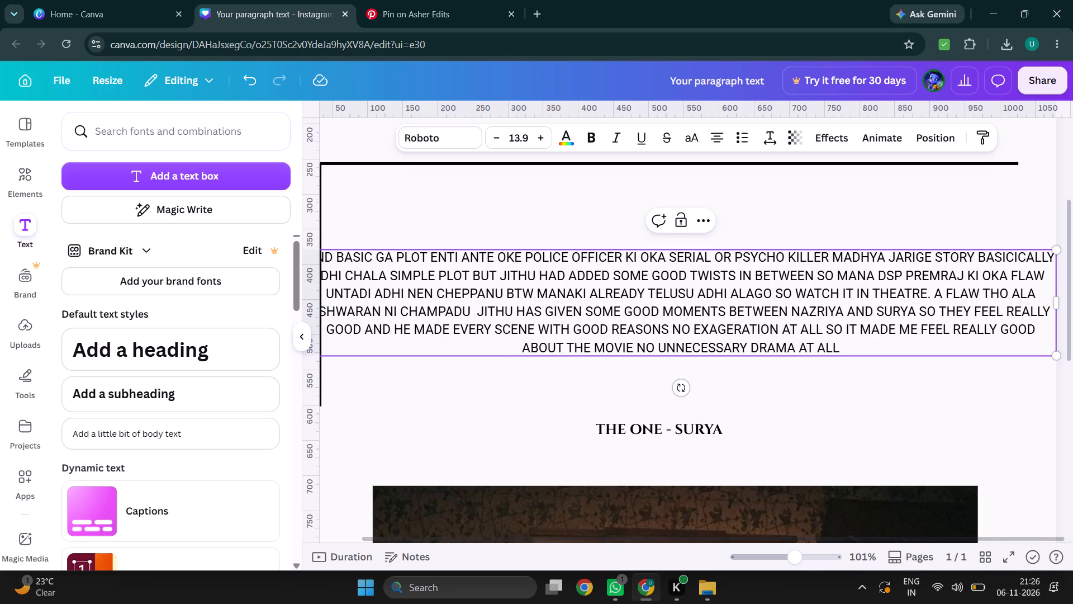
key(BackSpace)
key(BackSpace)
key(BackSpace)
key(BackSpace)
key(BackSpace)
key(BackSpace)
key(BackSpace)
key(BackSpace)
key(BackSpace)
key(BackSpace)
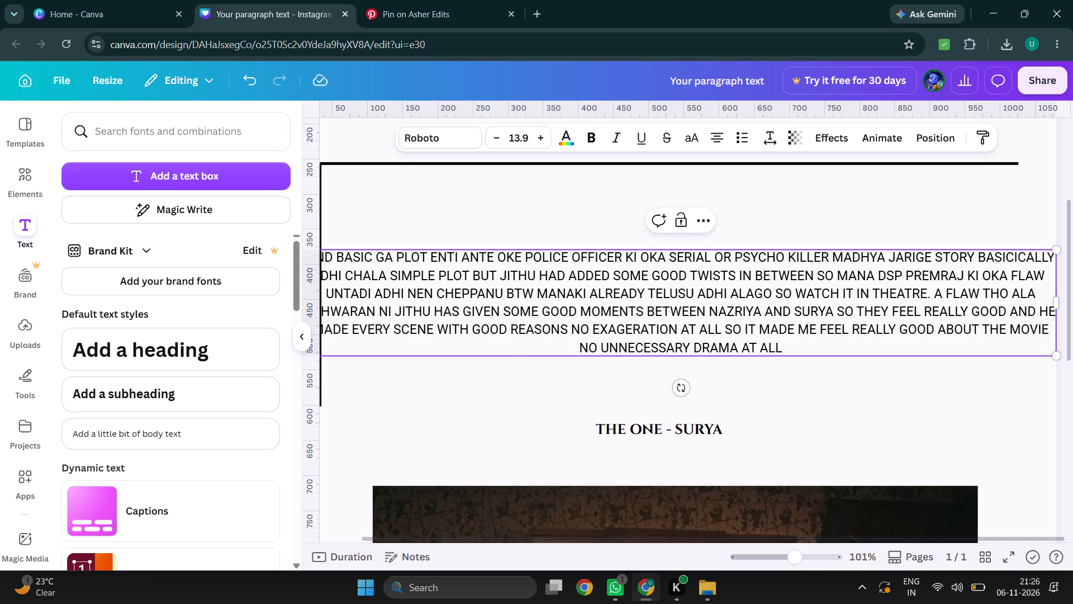
Insert "ALA PATTUKUNNADU ANDHE WHOLE PLOT BUT" after "ESHWARAN NI" in the plot paragraph.
key(space)
text(ALA PATTUKUNNADU AN)
text(DHE)
key(space)
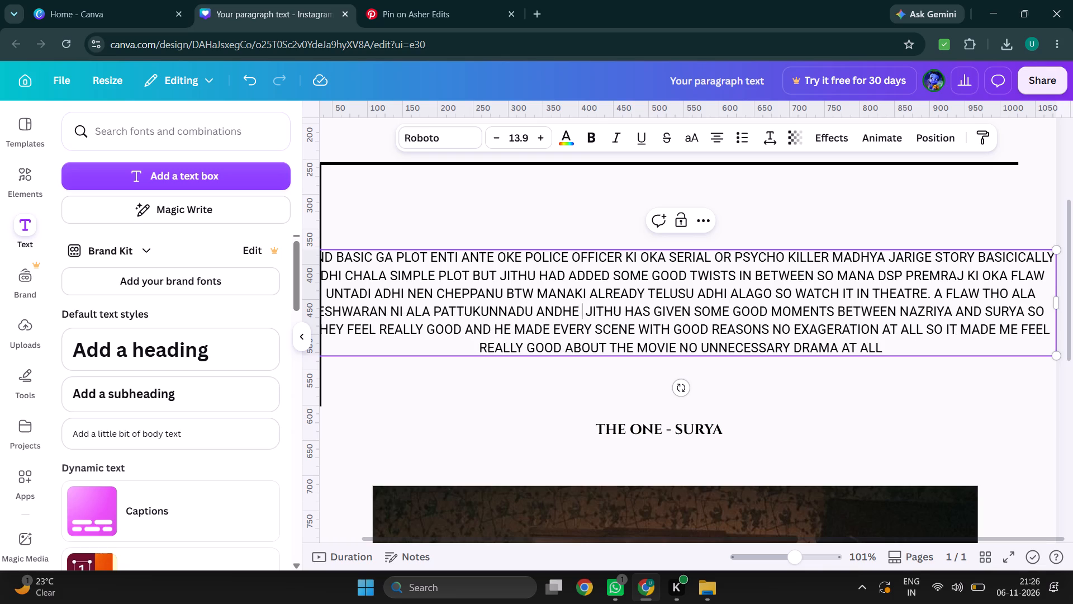
text(WHOLE PLOT BUT)
Insert "MANAGED IT SO WELL AND ALSO" between "JITHU HAS" and "GIVEN SOME GOOD MOMENTS" in the plot paragraph.
scroll(1004, 291, left, 1)
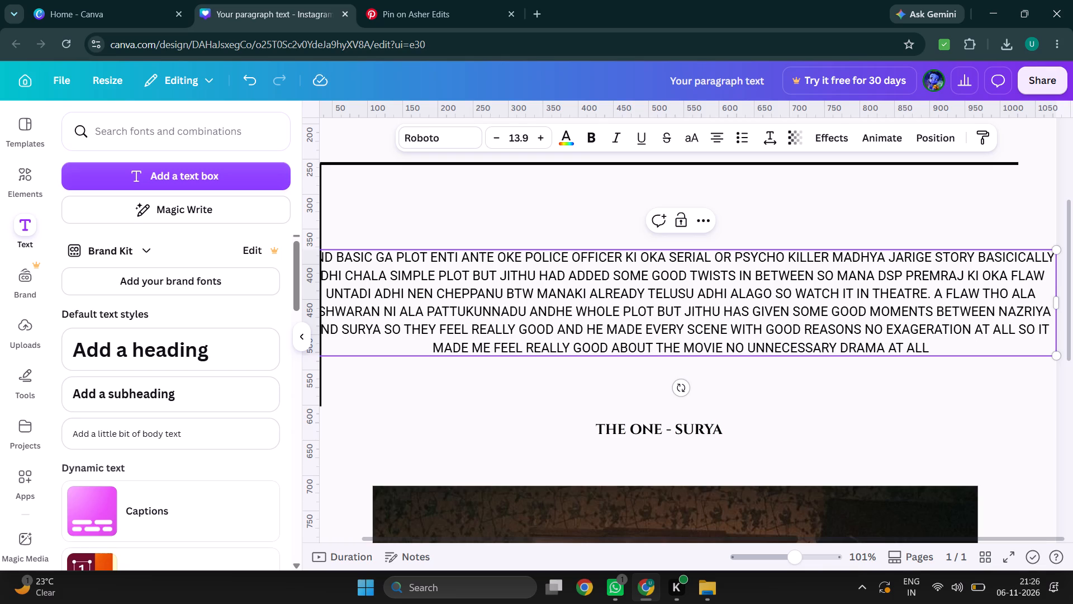
scroll(1004, 291, left, 1)
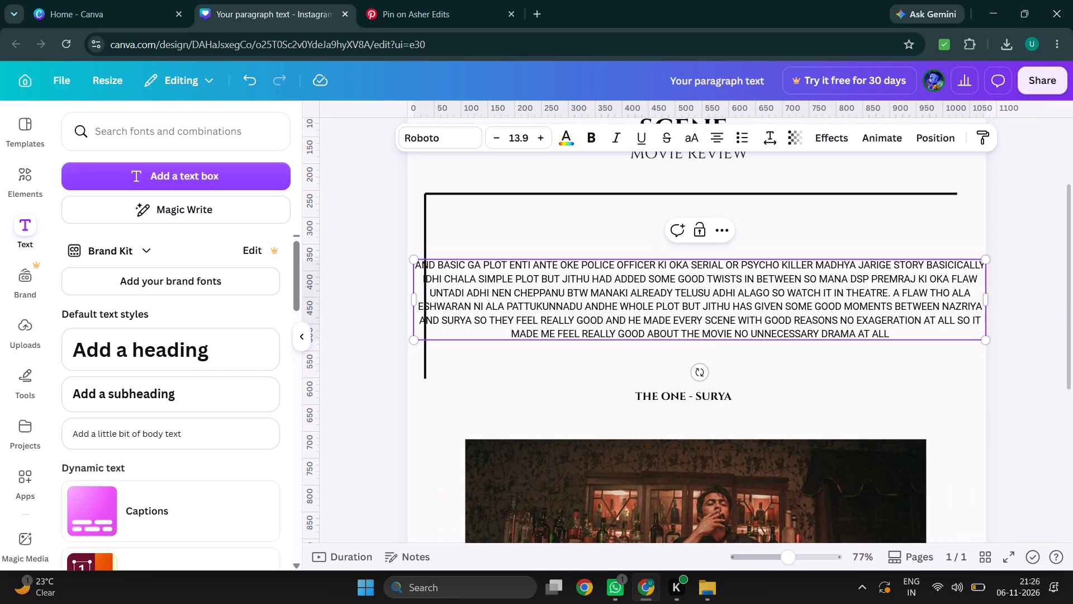
key(Right)
key(Right)
key(Right)
key(Right)
key(Right)
key(Right)
key(Right)
key(Right)
key(Right)
key(Right)
key(Right)
key(Right)
key(Right)
key(Right)
key(Right)
key(Left)
key(Left)
key(Left)
text(MAN)
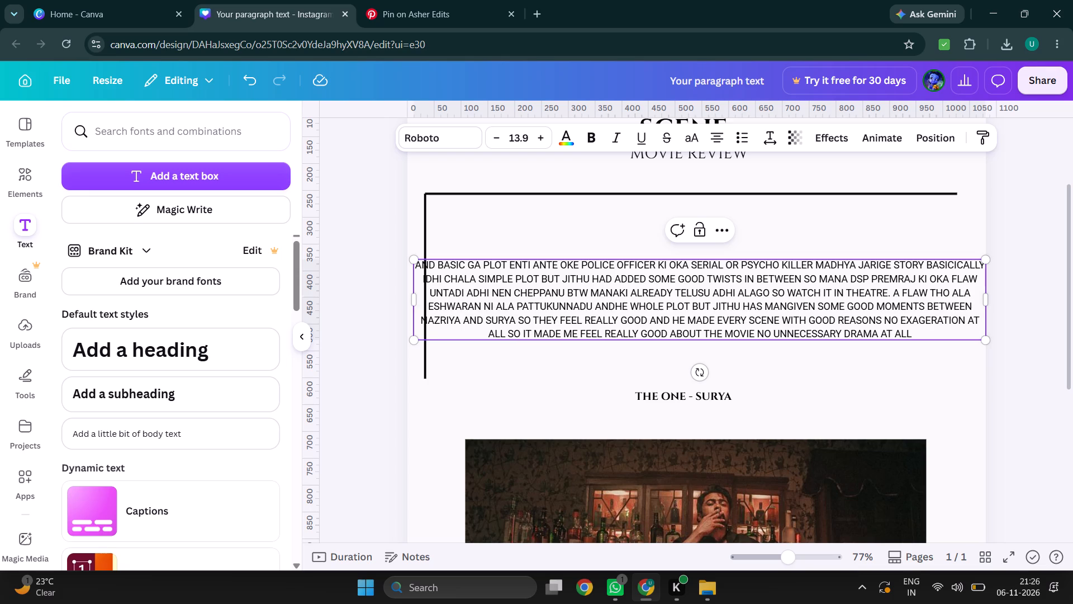
text(AG)
text(ED IT SO WELL AND ALSO)
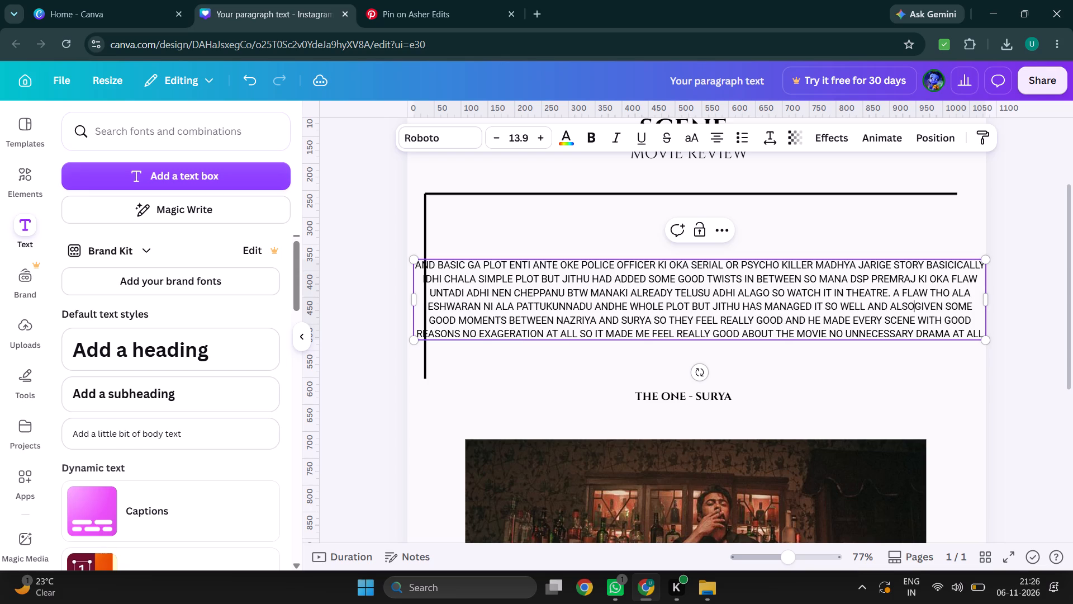
key(space)
Insert "CUTE." between "THEY FEEL REALLY GOOD AND" and "HE MADE EVERY SCENE" in the plot paragraph.
scroll(785, 305, down, 1)
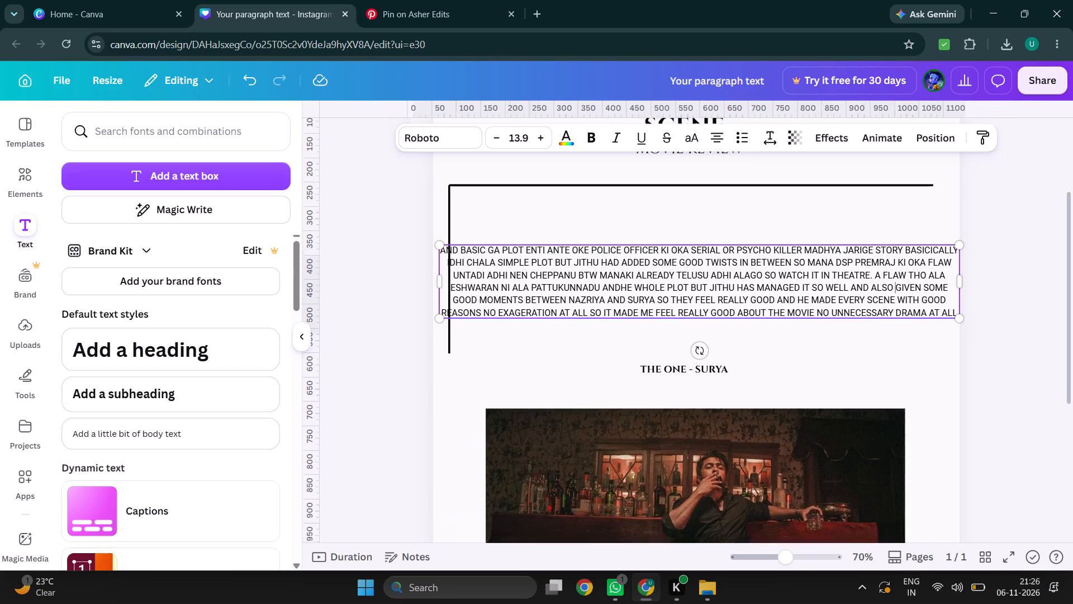
scroll(626, 322, left, 1)
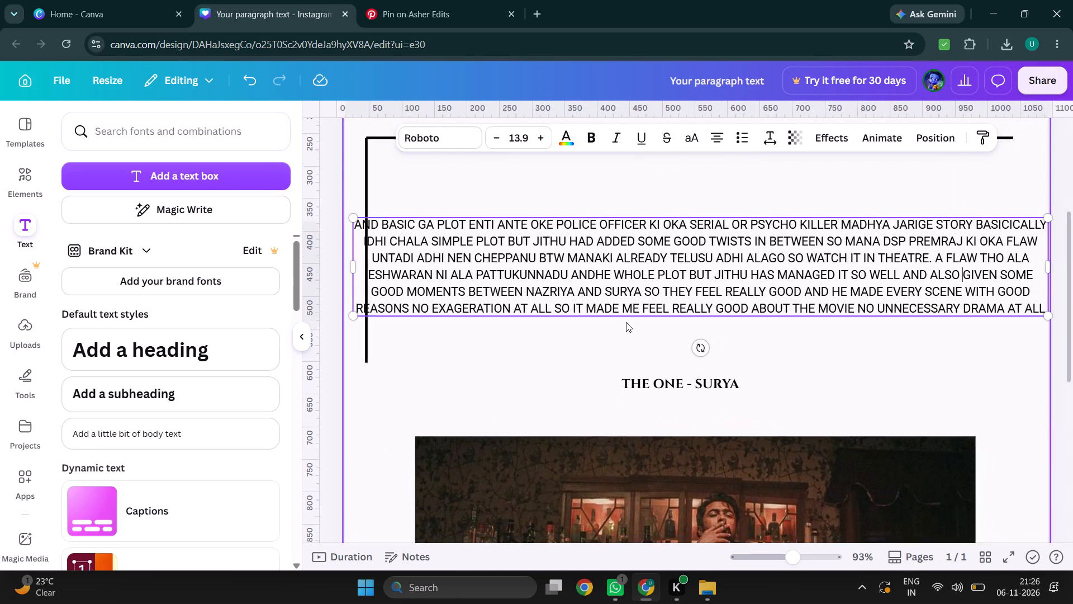
click(795, 290)
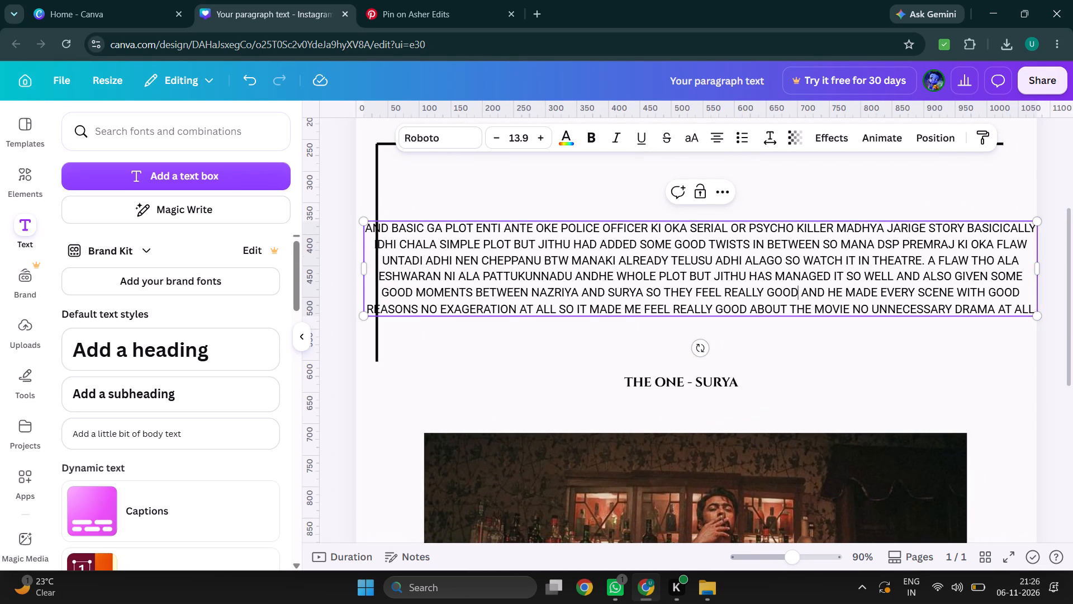
click(822, 291)
key(space)
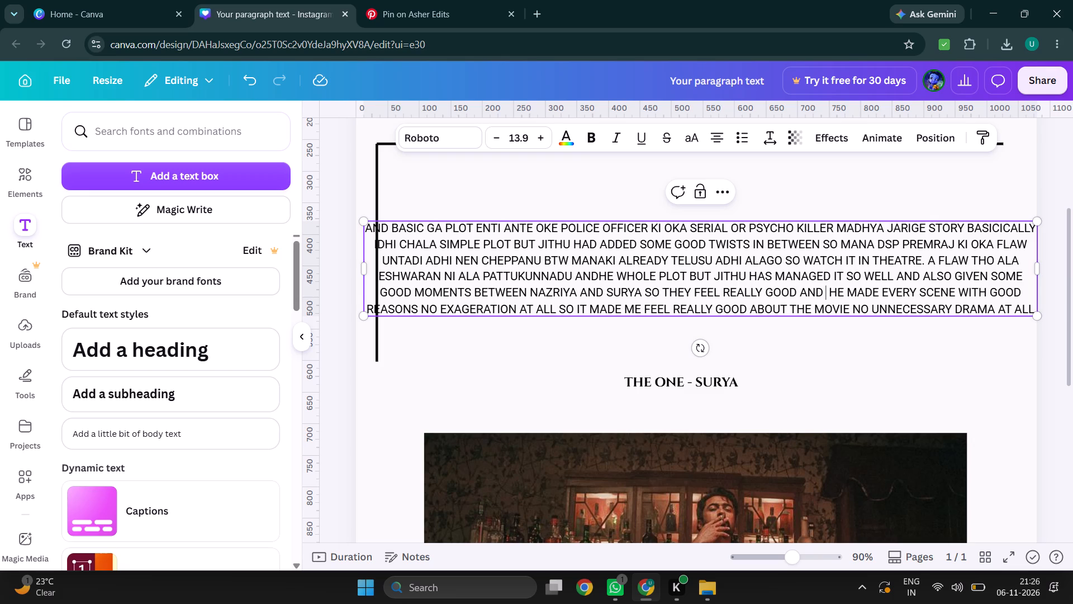
text(CU)
text(TE)
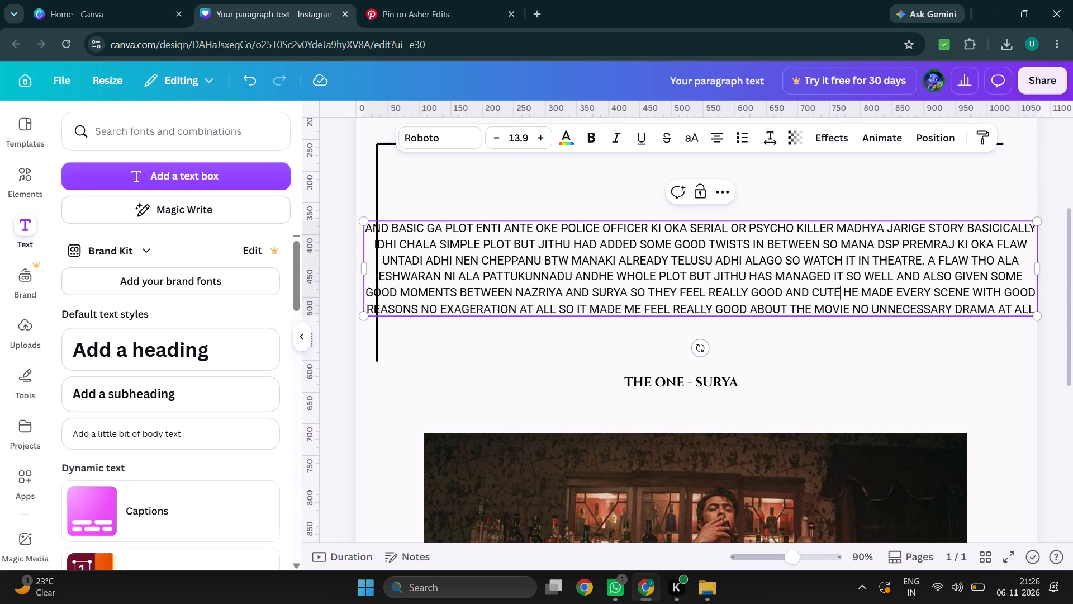
key(period)
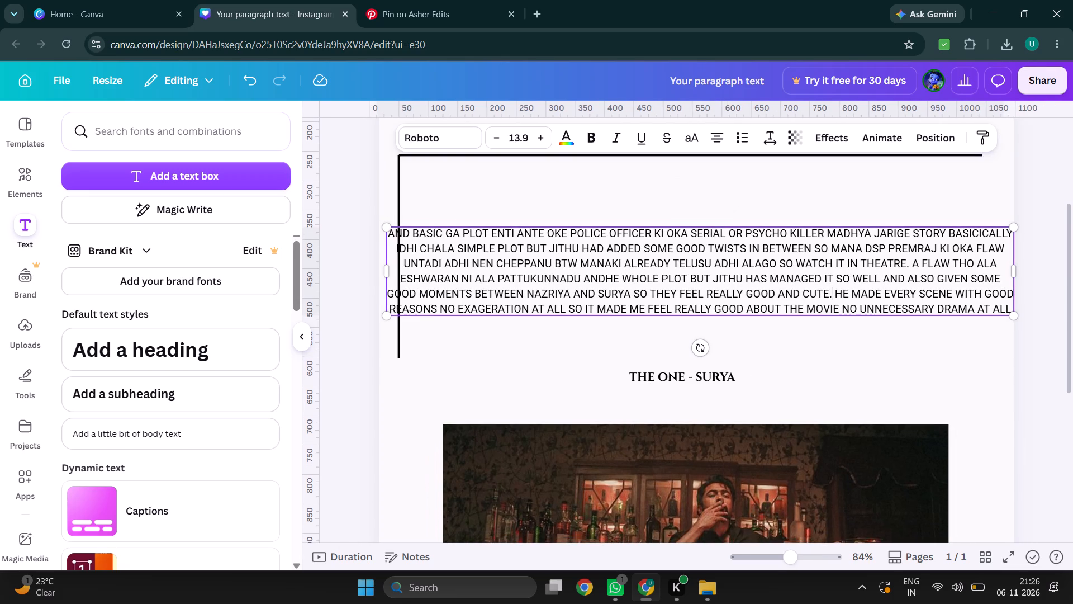
Replace "GOOD ABOUT THE MOVIE NO UNNECESSARY DRAMA AT ALL" at the plot paragraph's end with "MAJOR PLUS POINT".
click(605, 310)
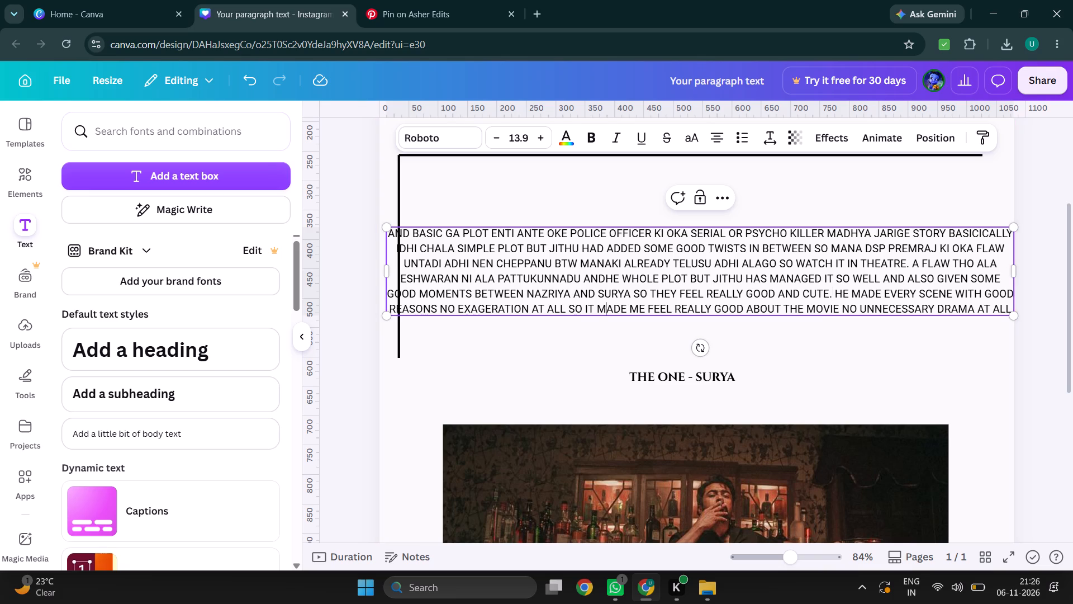
drag(740, 309, 718, 309)
click(716, 309)
drag(716, 309, 952, 305)
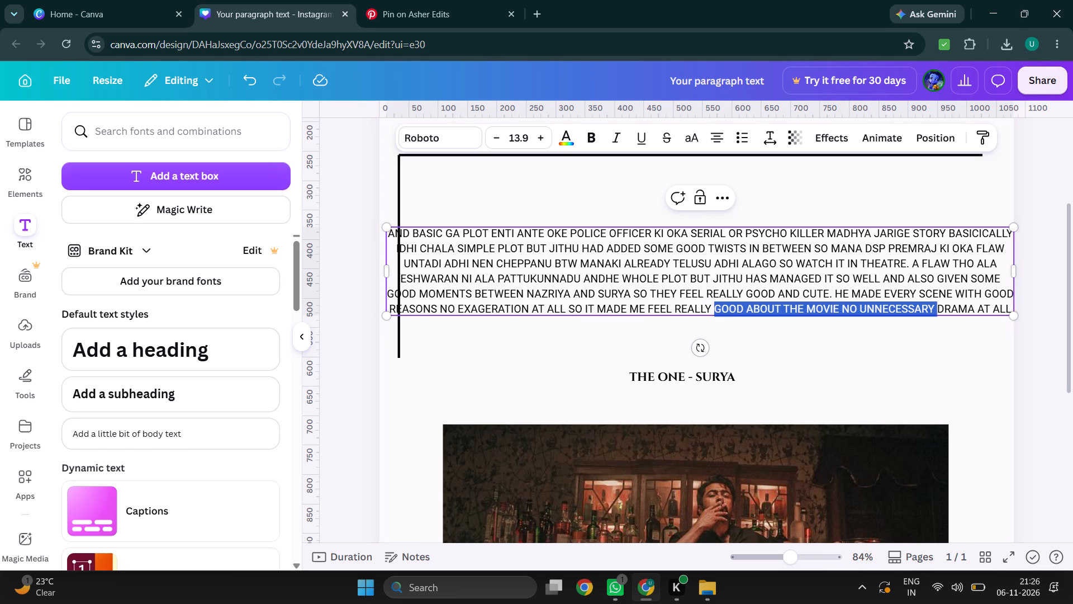
drag(952, 305, 995, 309)
key(BackSpace)
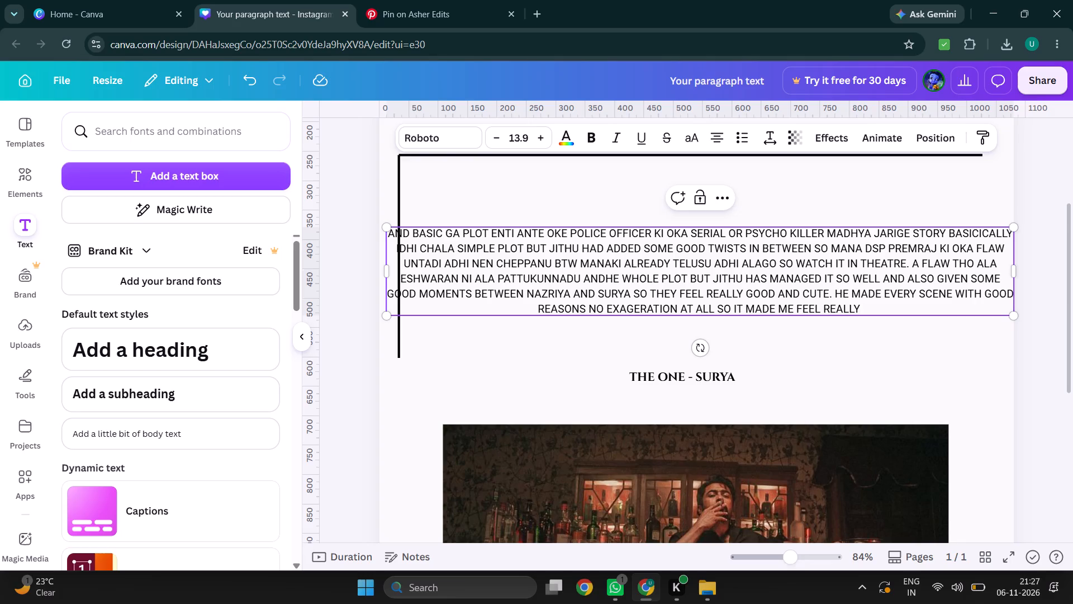
key(comma)
key(BackSpace)
text(MAJOR PLUS POINT)
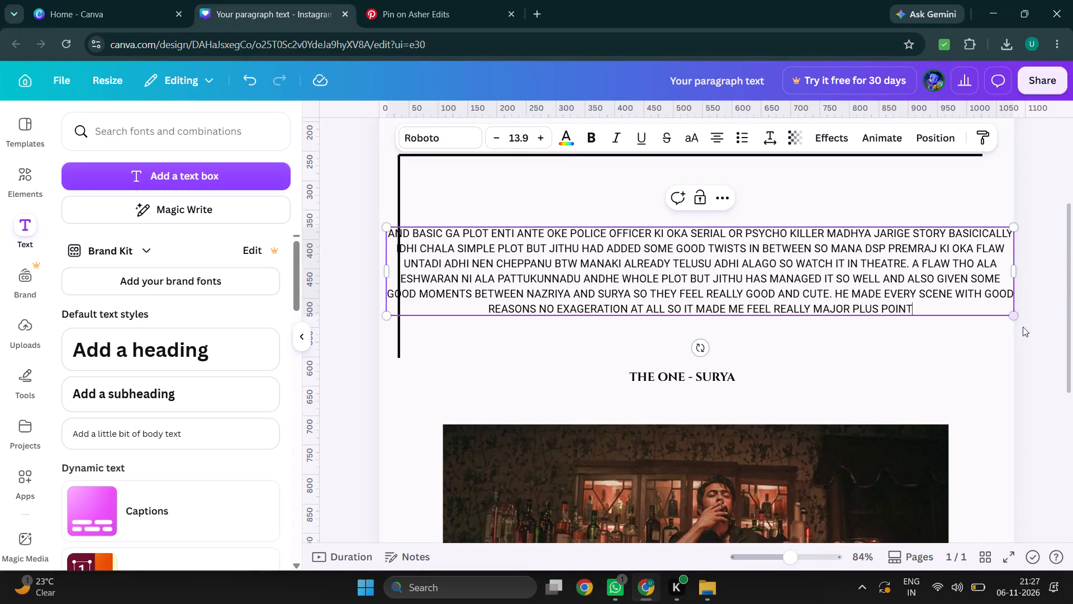
Remove "SERIAL OR" before "PSYCHO KILLER" in the plot paragraph's opening sentence, keeping it as "KI OKA PSYCHO KILLER".
scroll(1027, 328, left, 1)
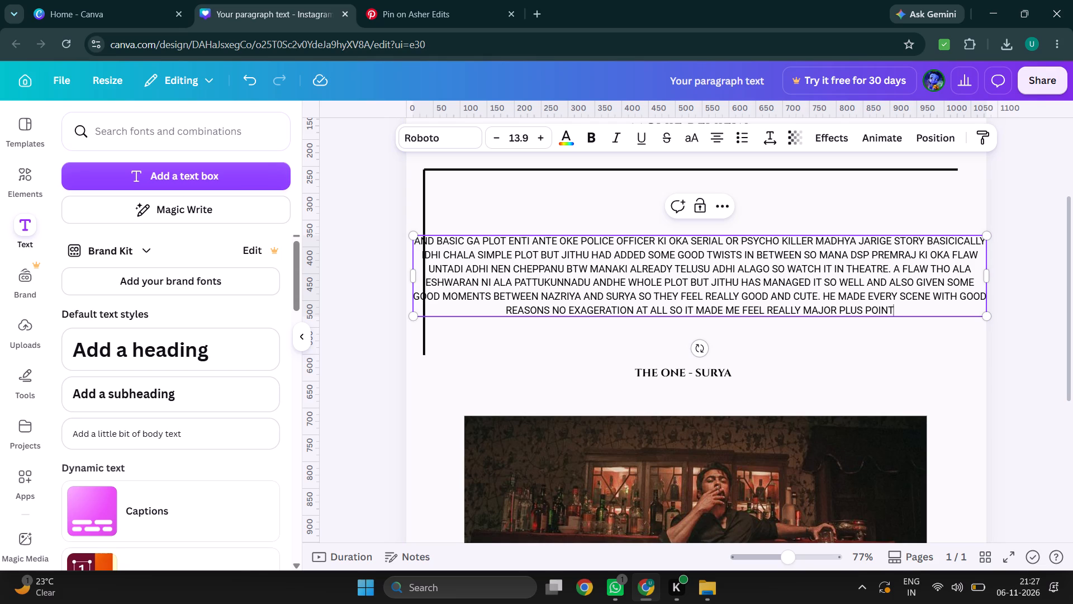
drag(737, 240, 730, 242)
key(BackSpace)
key(BackSpace)
key(BackSpace)
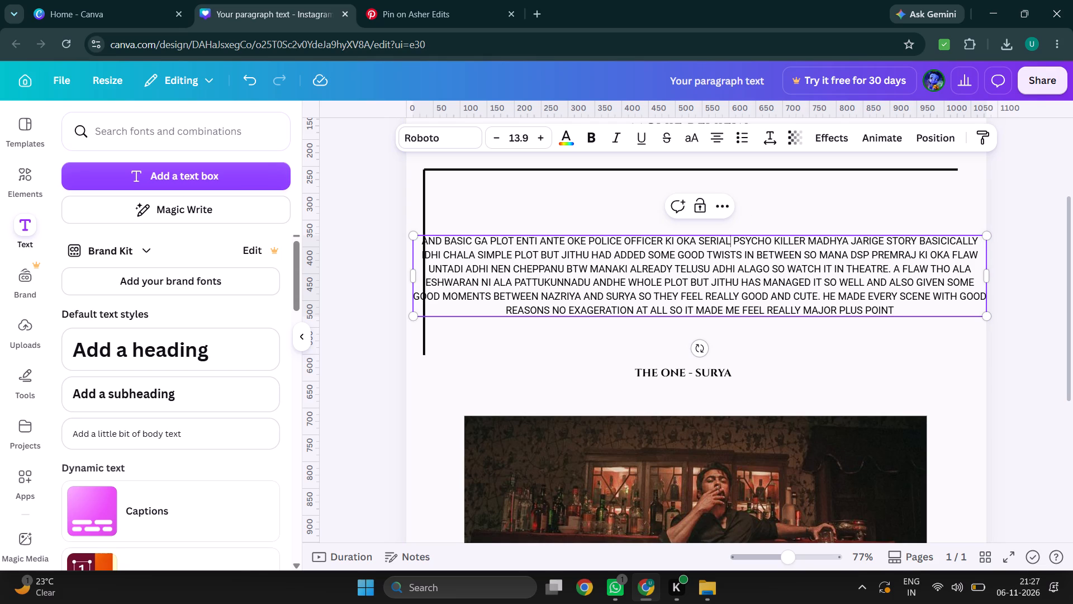
key(Right)
key(BackSpace)
key(BackSpace)
key(BackSpace)
key(BackSpace)
key(BackSpace)
key(BackSpace)
key(BackSpace)
key(BackSpace)
key(BackSpace)
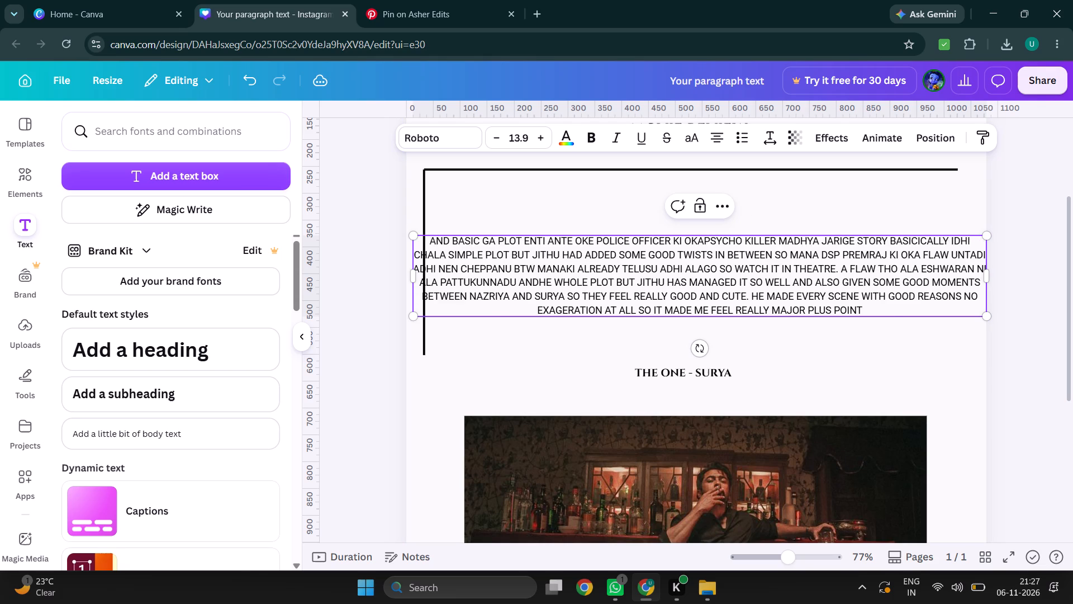
text(A)
key(space)
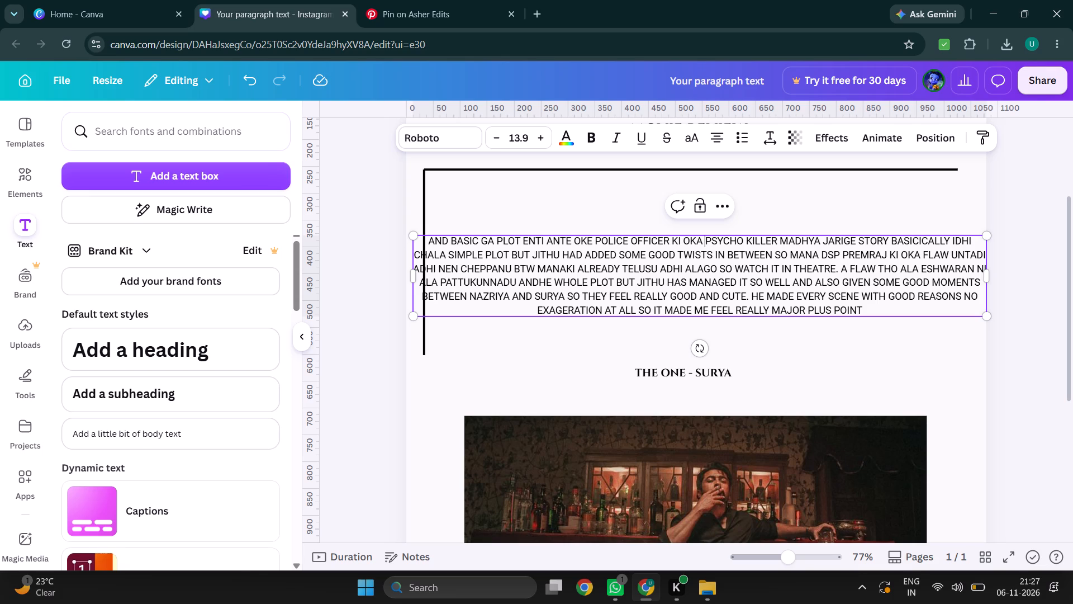
Replace "BASICICALLY" after "MADHYA JARIGE STORY" with a comma in the plot paragraph.
drag(889, 243, 900, 243)
drag(900, 243, 946, 246)
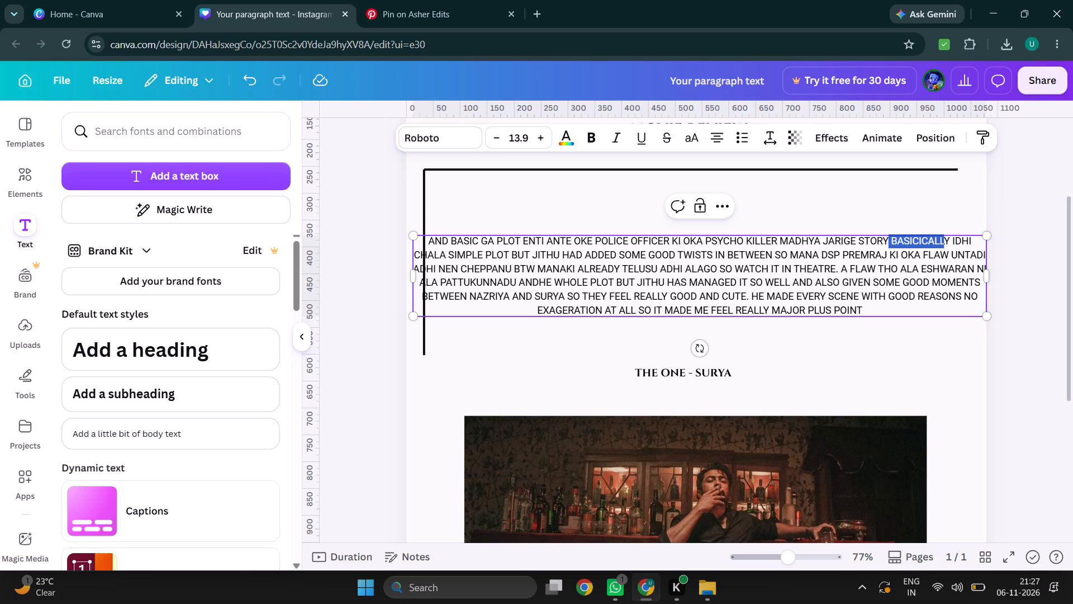
drag(946, 246, 949, 246)
key(BackSpace)
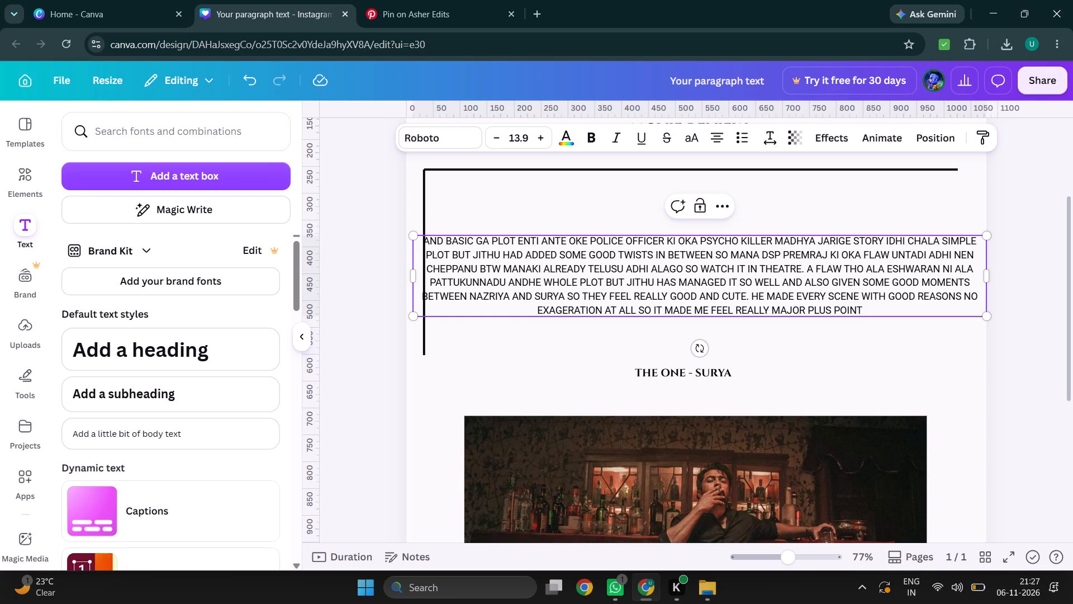
text(AS)
key(BackSpace)
key(BackSpace)
key(comma)
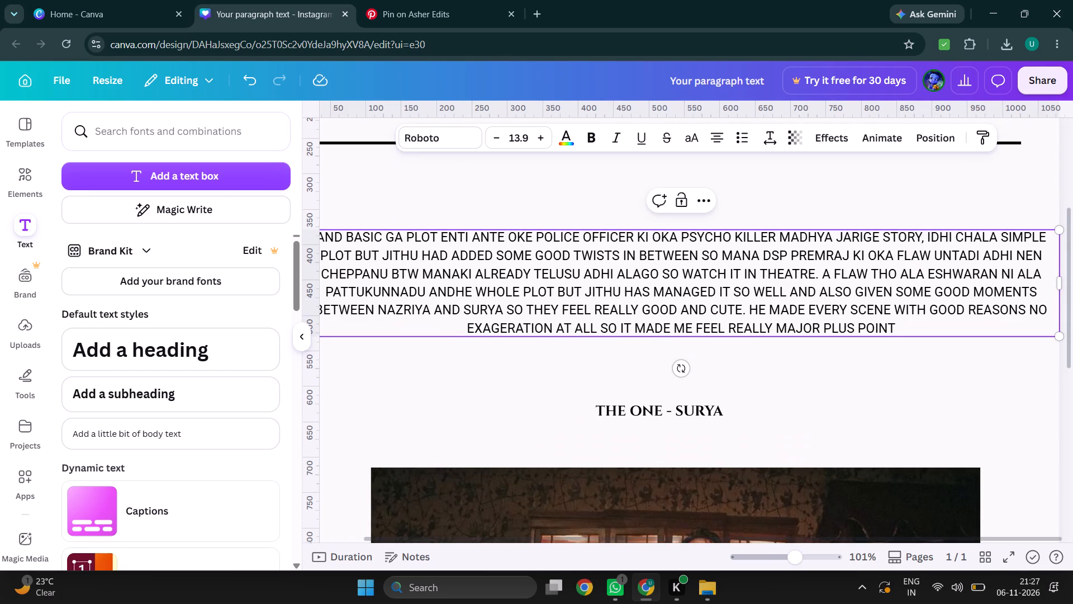
Replace "BETWEEN" after "SOME GOOD TWISTS IN" with "THE STORY." in the plot paragraph.
scroll(906, 251, right, 1)
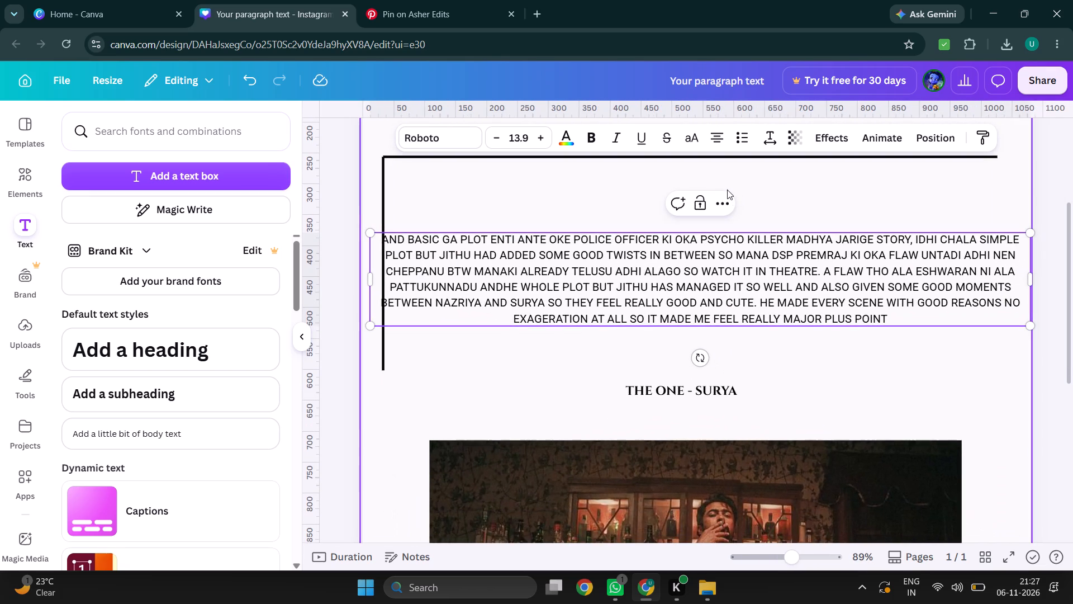
click(720, 255)
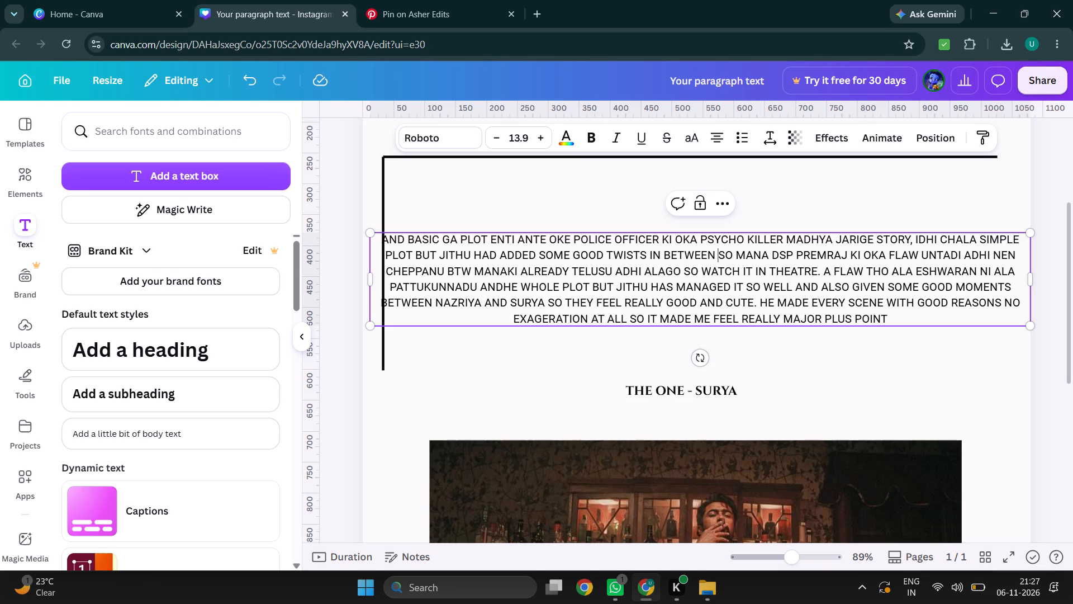
key(BackSpace)
key(BackSpace)
key(BackSpace)
key(BackSpace)
key(BackSpace)
key(BackSpace)
key(BackSpace)
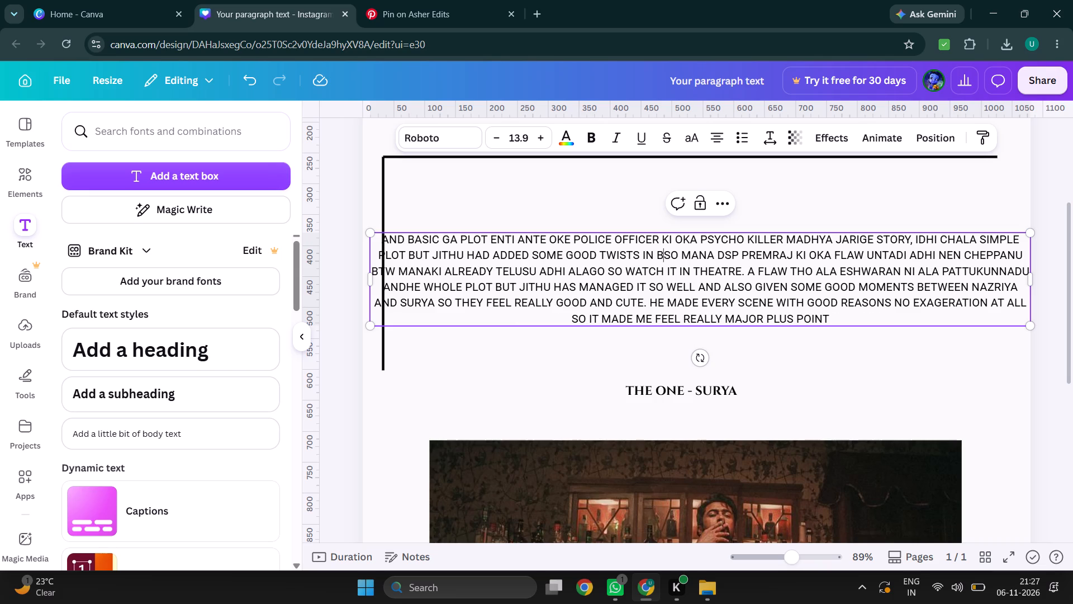
key(BackSpace)
text(THE STORY)
key(space)
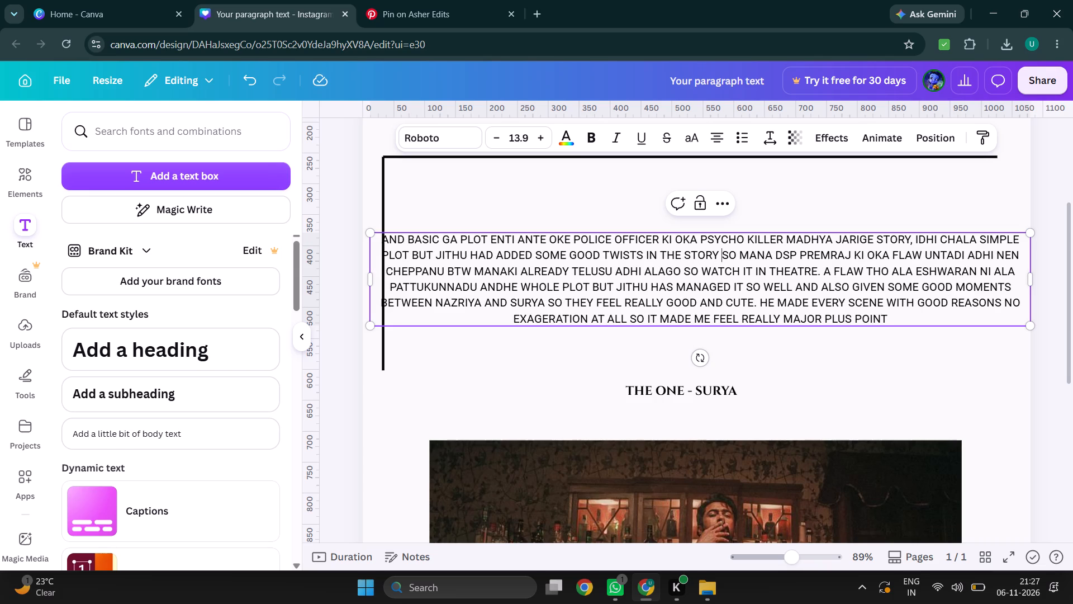
key(BackSpace)
text(.)
key(space)
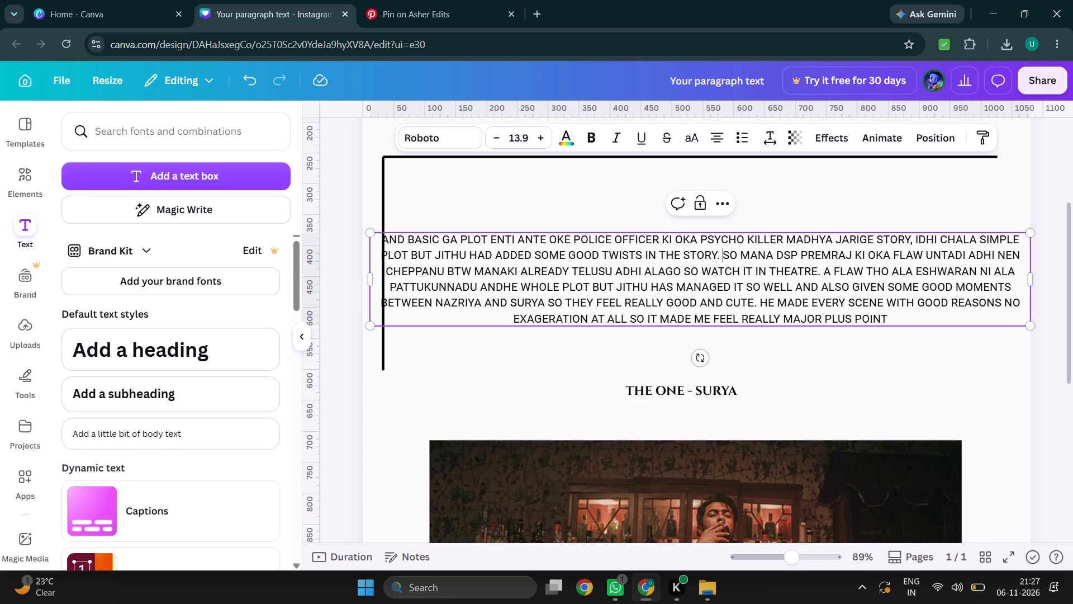
Delete the word "SO" before "MANA DSP PREMRAJ" in the plot paragraph.
click(739, 254)
key(BackSpace)
key(BackSpace)
key(BackSpace)
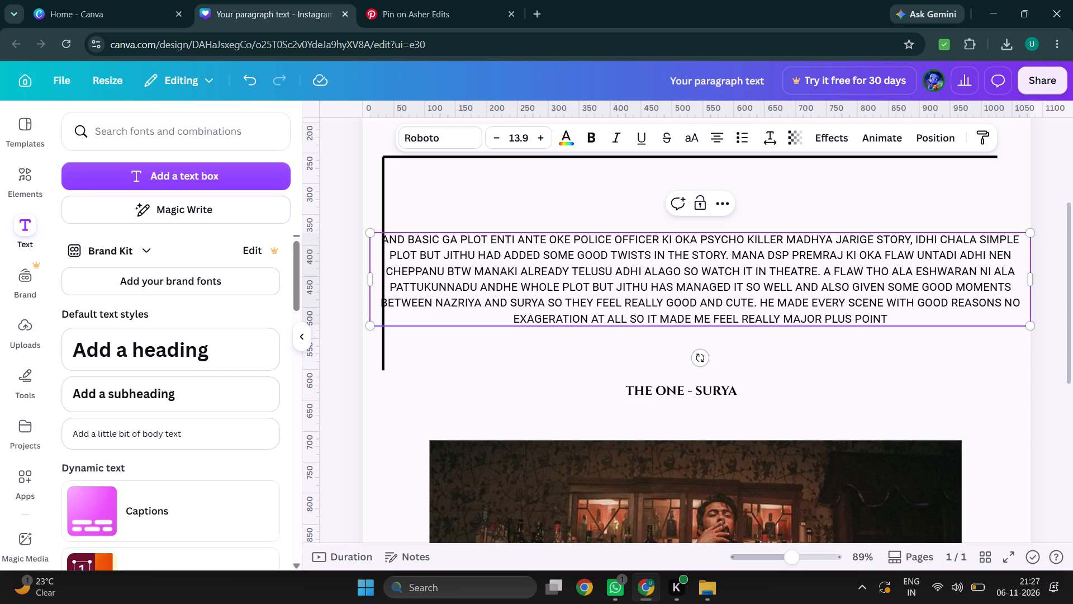
Delete the word "ALA" between "ESHWARAN NI" and "PATTUKUNNADU" in the plot paragraph.
click(846, 259)
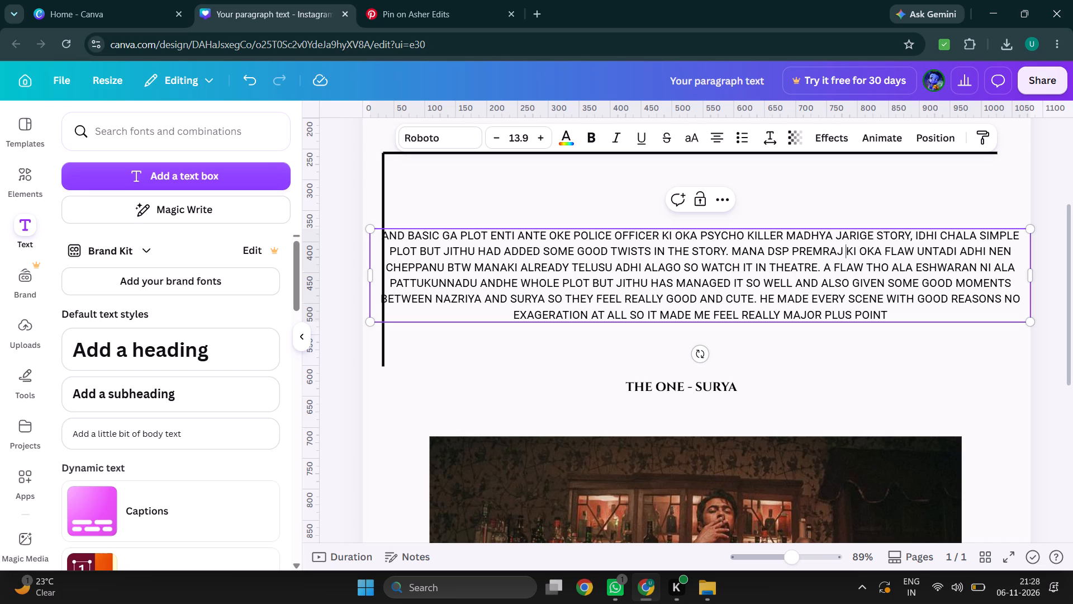
click(1016, 263)
key(BackSpace)
key(BackSpace)
key(BackSpace)
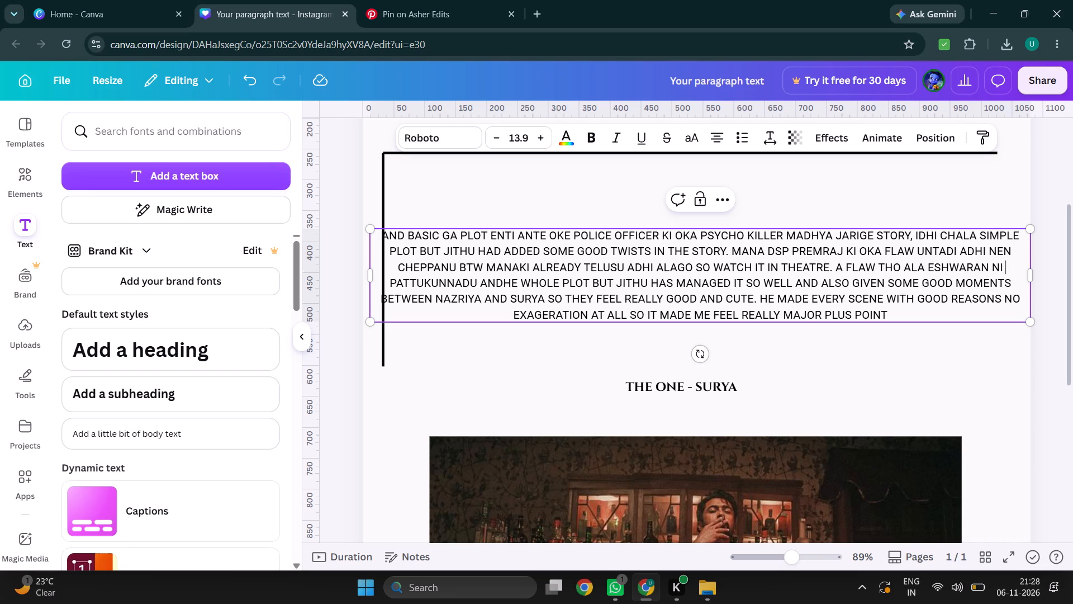
Insert a period after "EXAGERATION AT ALL" in the last line of the plot paragraph.
scroll(649, 308, down, 1)
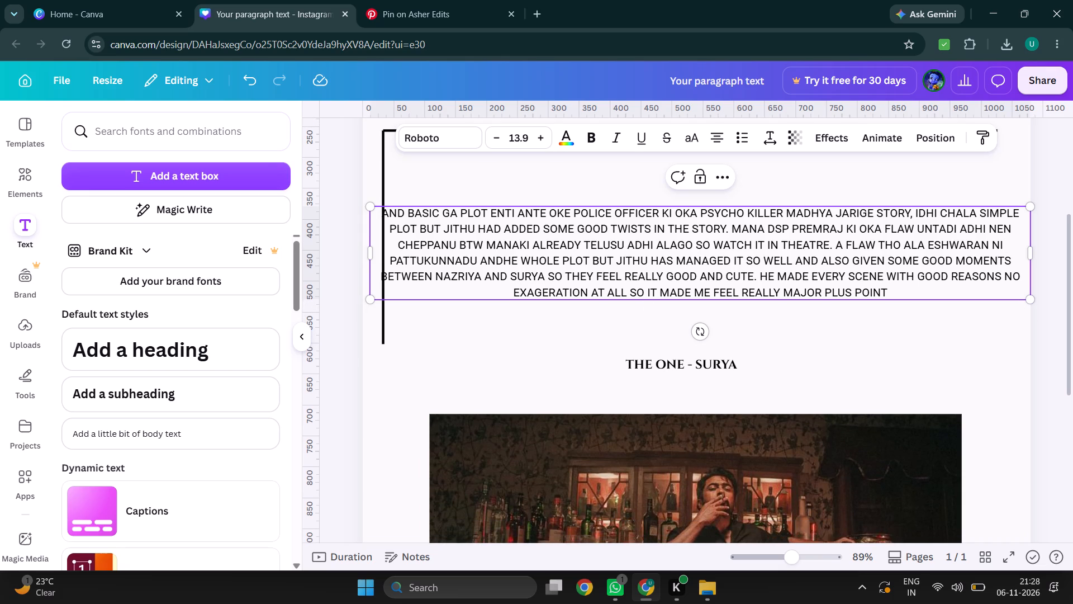
click(910, 293)
click(625, 292)
key(period)
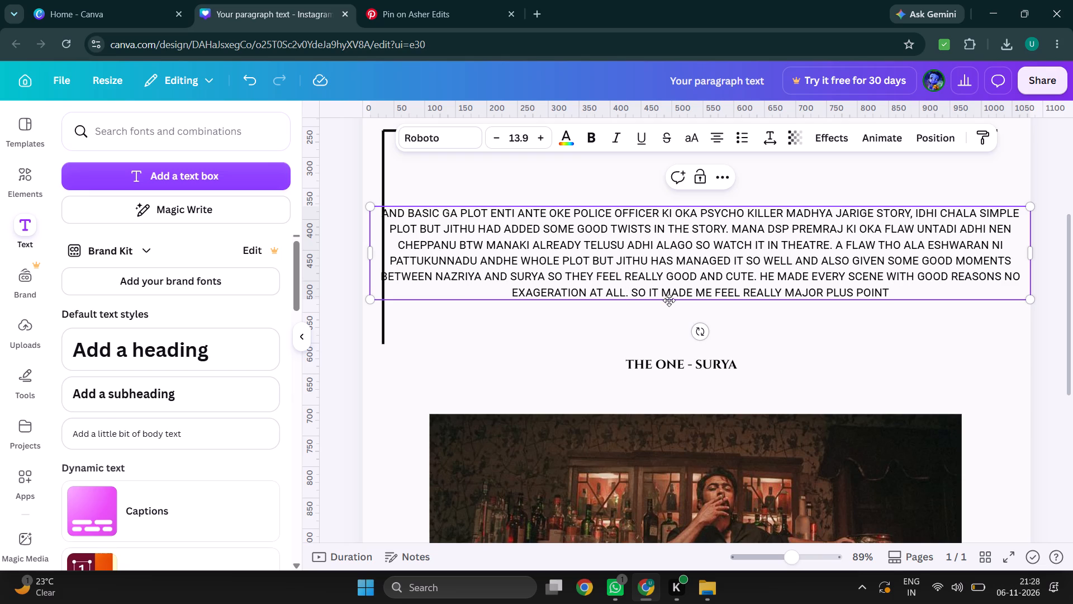
Delete the closing sentence "SO IT MADE ME FEEL REALLY MAJOR PLUS POINT" from the plot paragraph, including the space before it.
scroll(694, 302, left, 2)
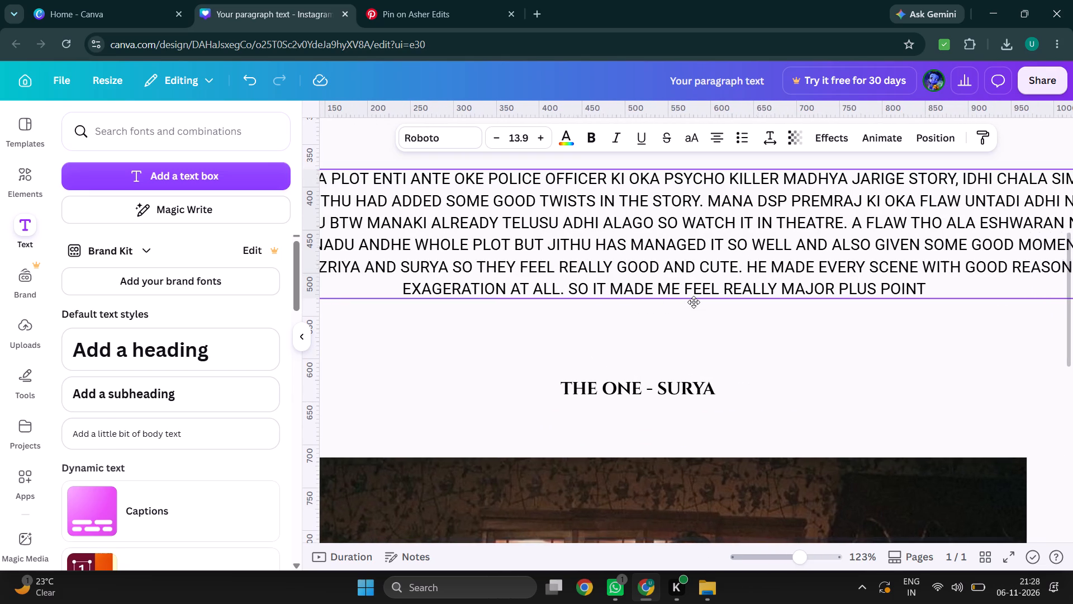
scroll(694, 302, left, 1)
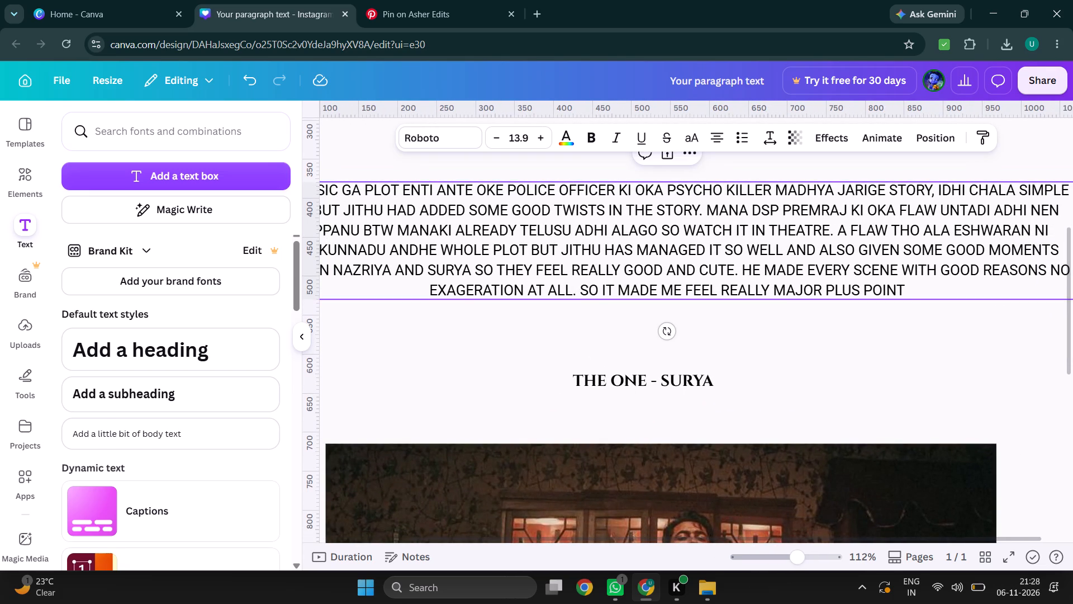
click(901, 283)
drag(901, 283, 654, 293)
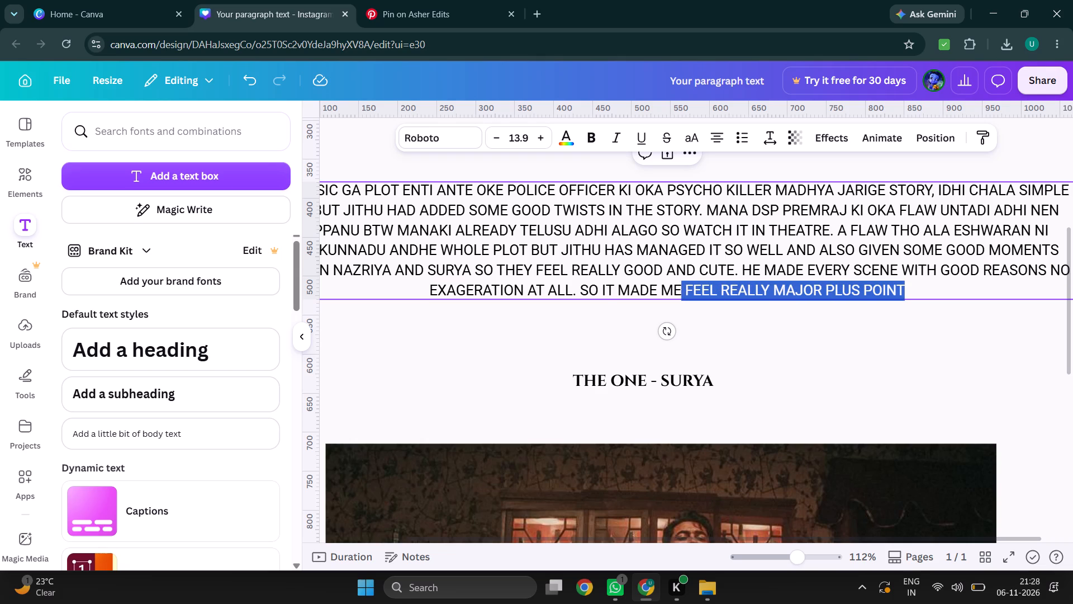
drag(654, 293, 587, 294)
key(BackSpace)
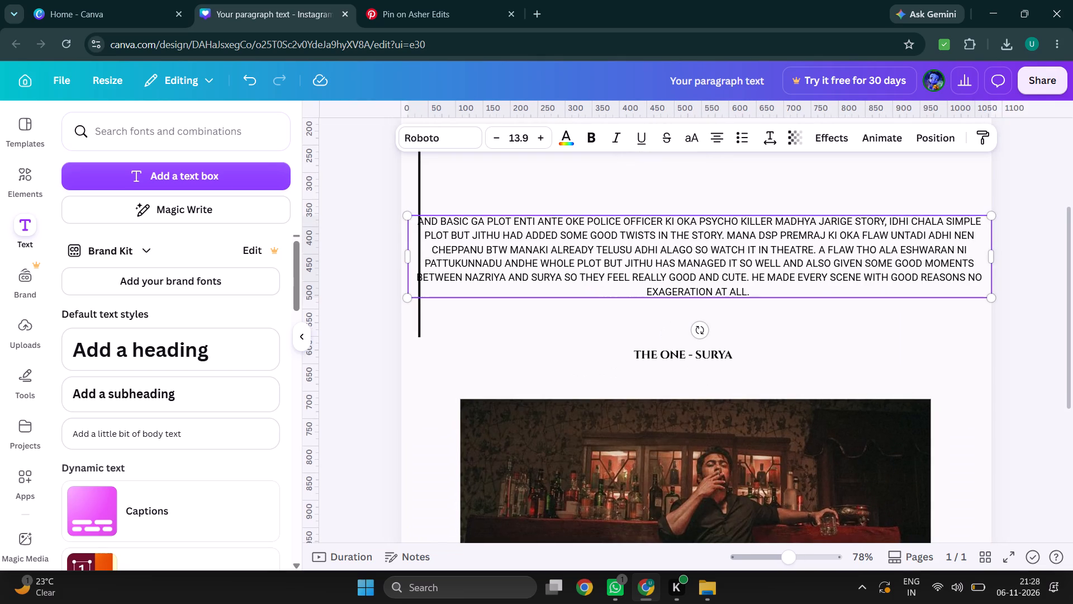
key(BackSpace)
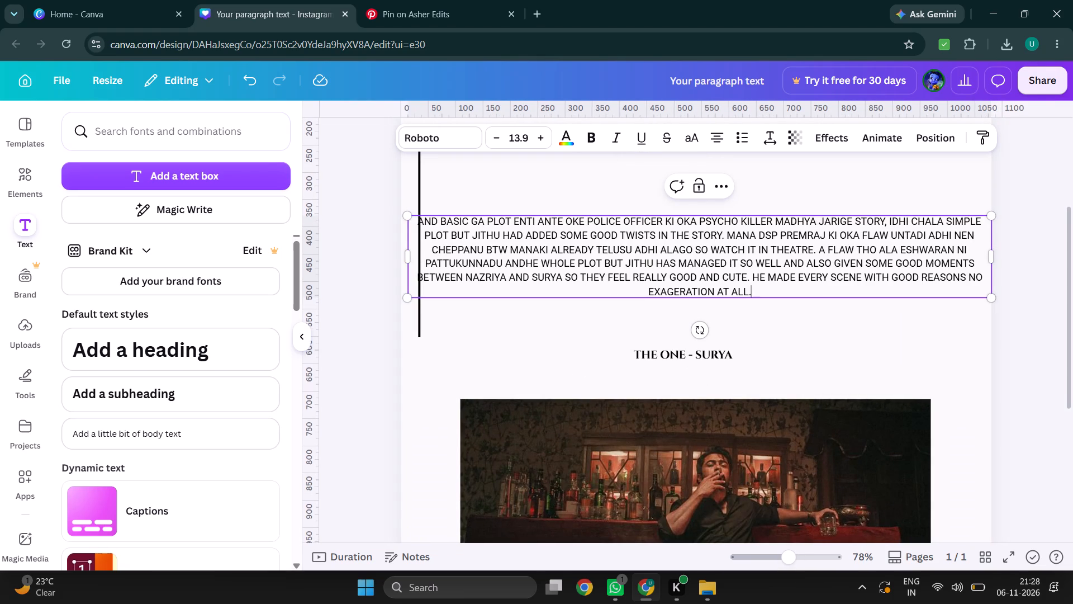
Add a space after "EXAGERATION AT ALL." at the end of the plot paragraph to continue the text.
scroll(642, 270, left, 1)
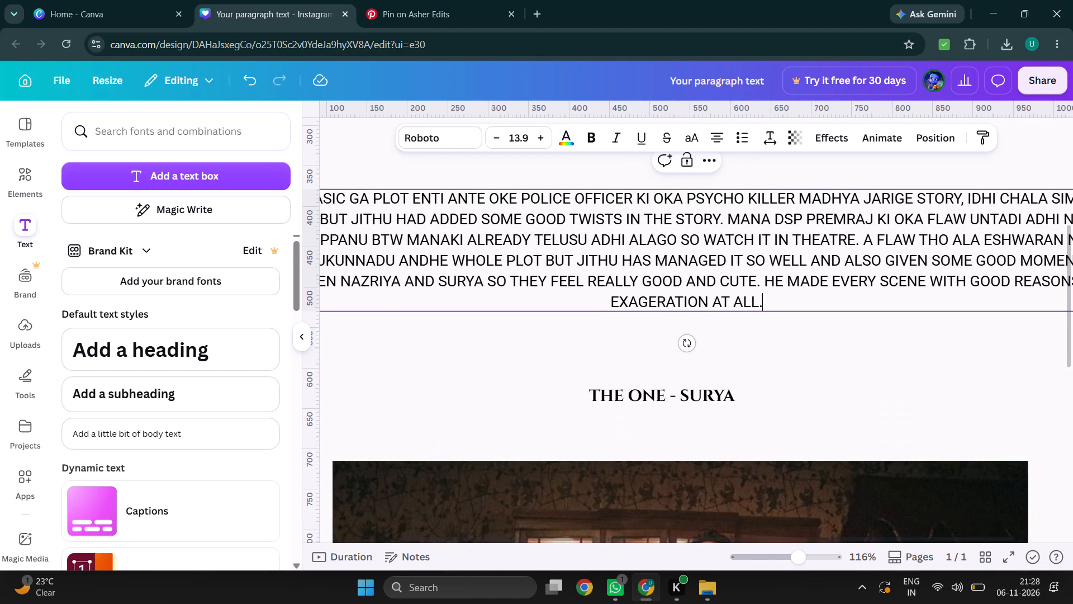
key(space)
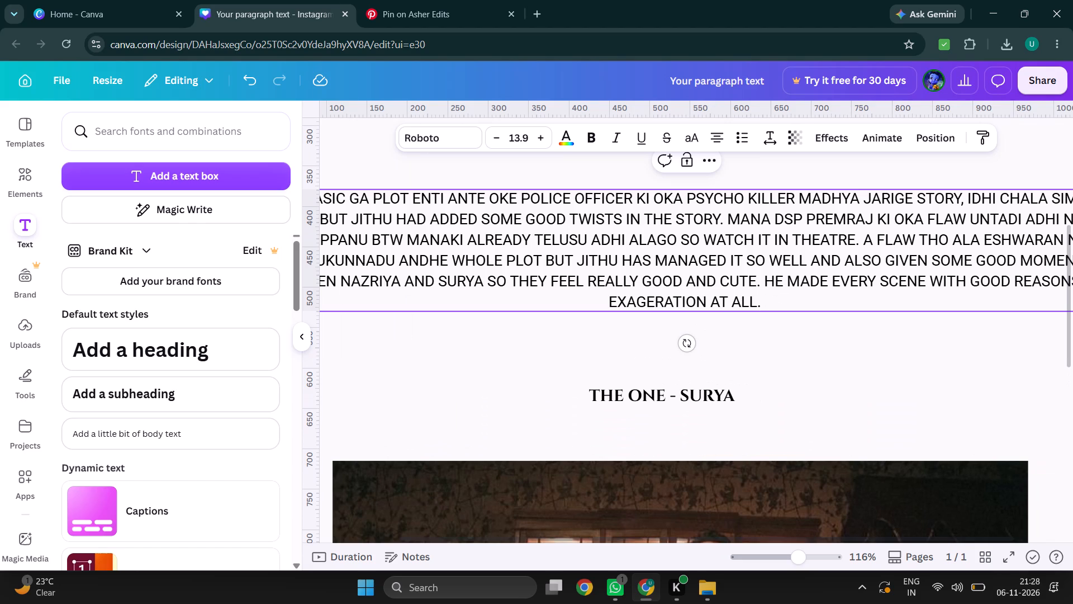
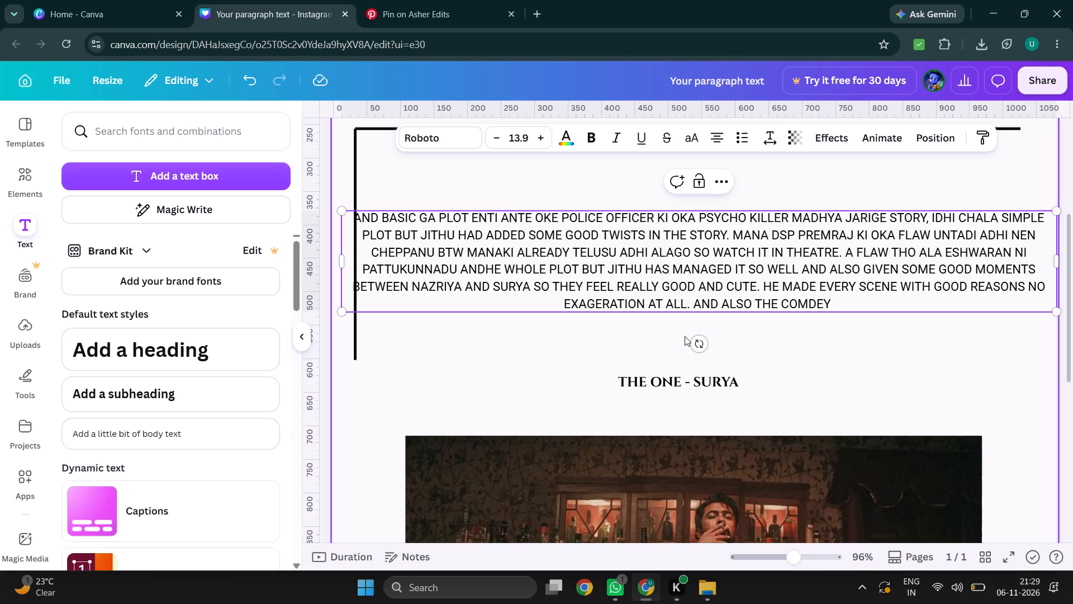
Continue the plot paragraph after "AND ALSO THE COMDEY" with "IT WAS REALLY GOOD".
text(IT)
key(space)
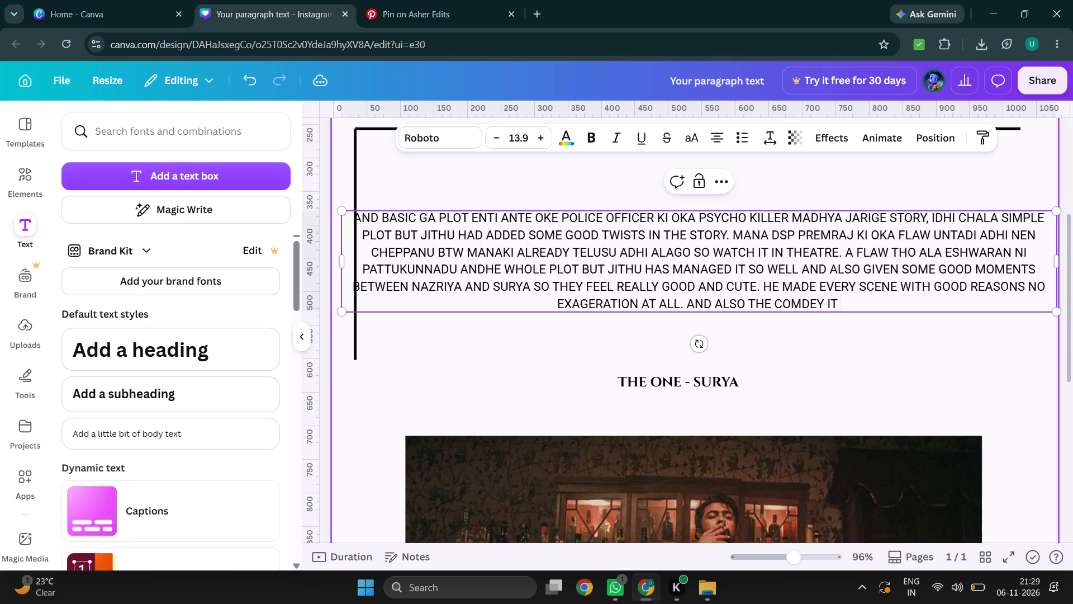
text(WAS REALLY)
key(space)
text(GOOD)
key(space)
Add "NENU AITHE 90 PERCENT OF MOVIE AITHE NAVVUTHUNE UNNA" at the end of the plot paragraph.
text(NENU AITHE)
key(space)
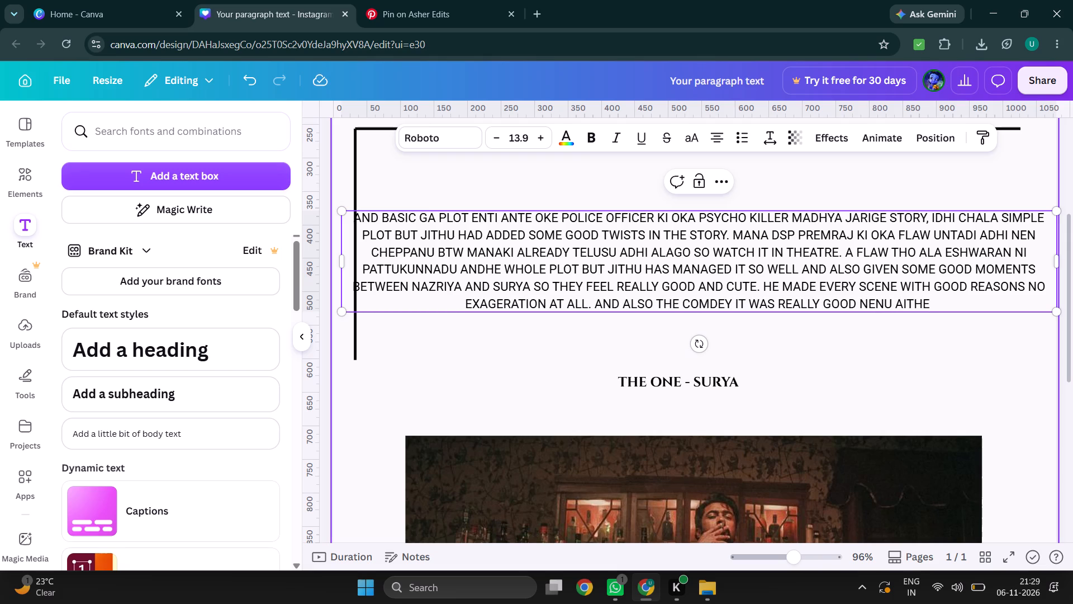
key(m)
key(BackSpace)
text(90 PERCEN)
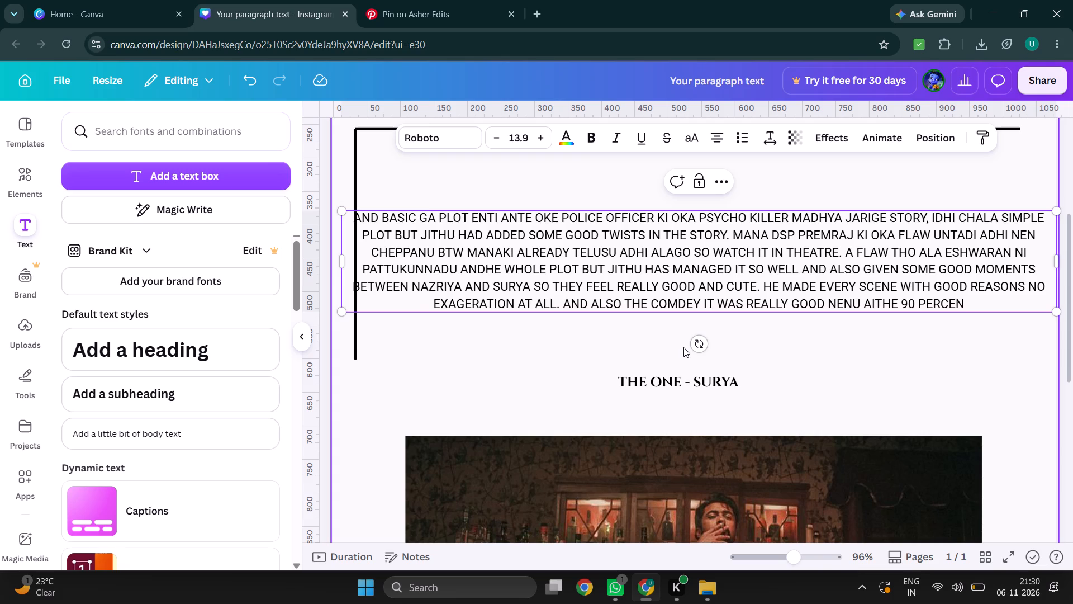
text(T OF O)
key(BackSpace)
text(MOV)
text(IE W)
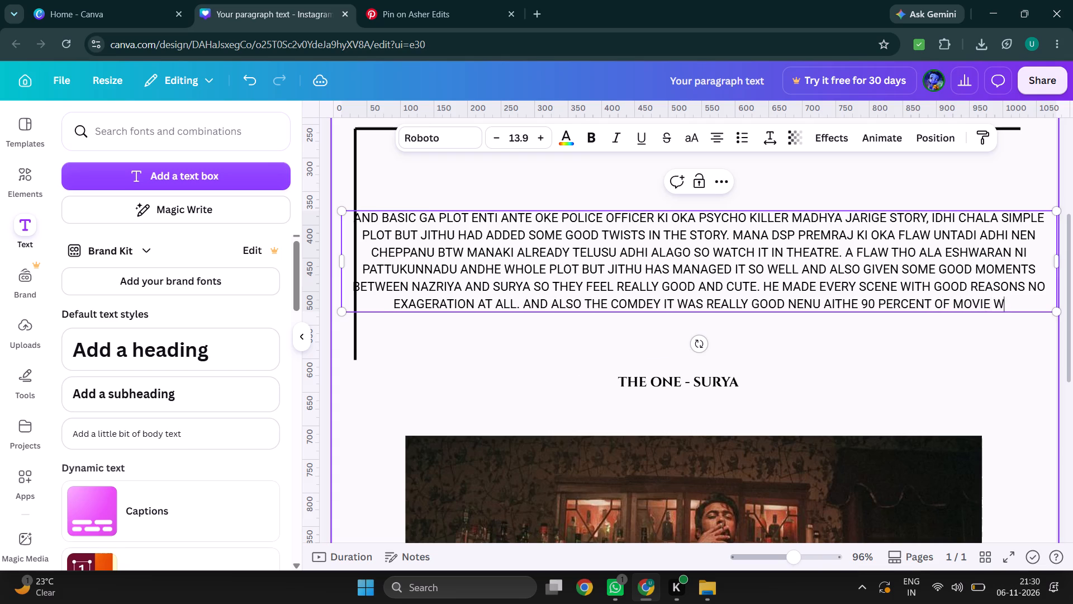
key(BackSpace)
text(AITHE)
key(space)
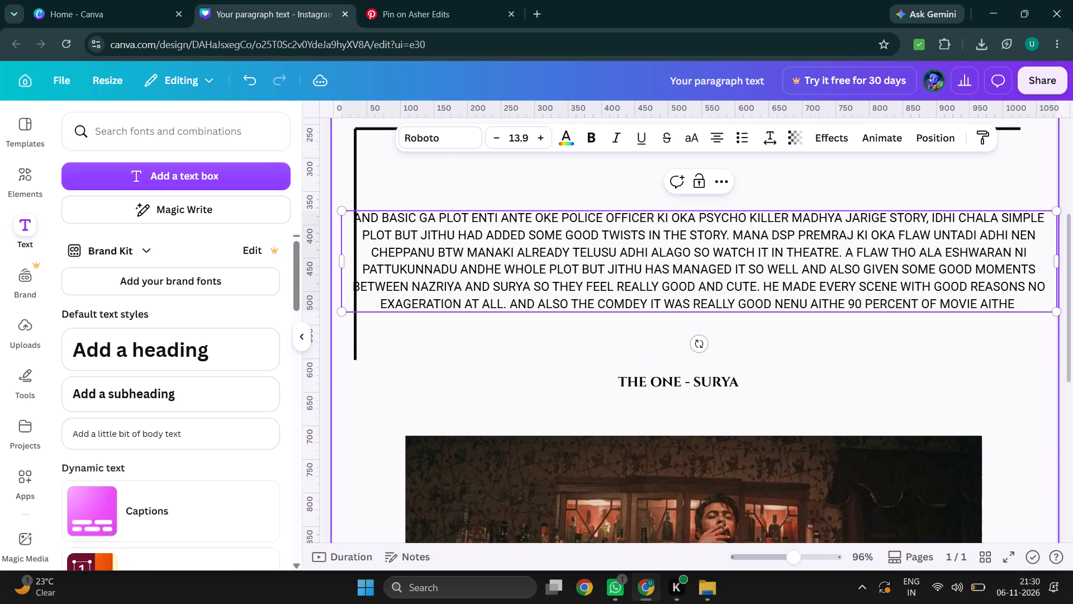
text(NAVV)
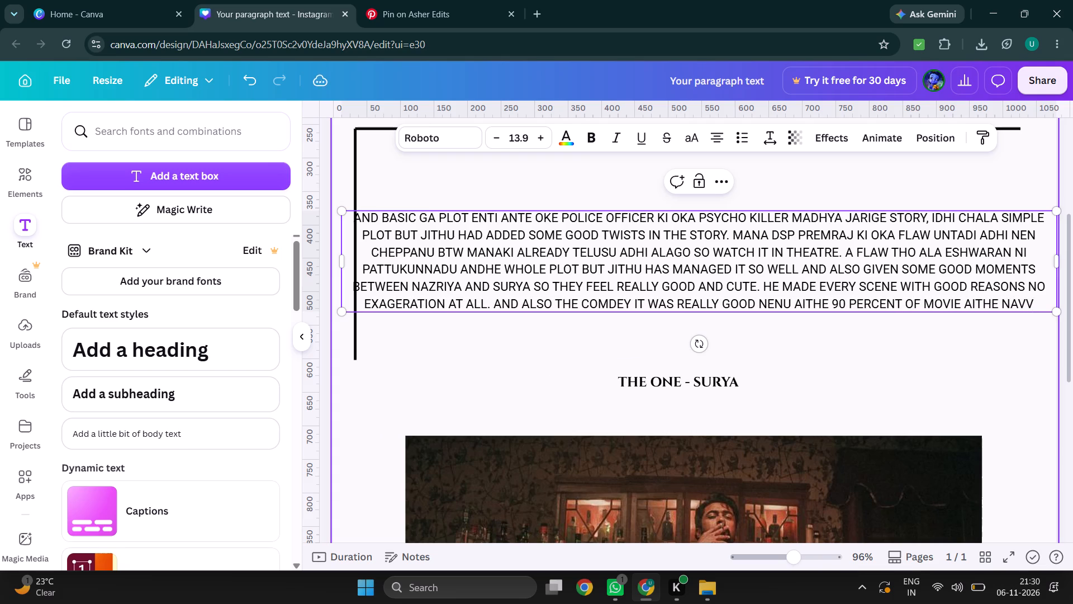
text(UTHUNE UNNA)
key(space)
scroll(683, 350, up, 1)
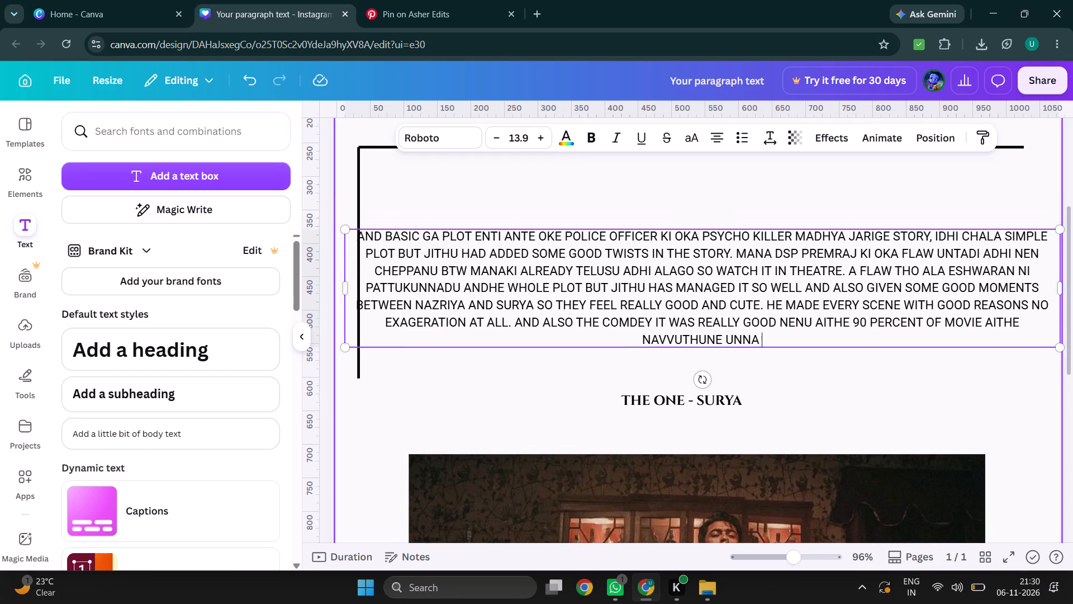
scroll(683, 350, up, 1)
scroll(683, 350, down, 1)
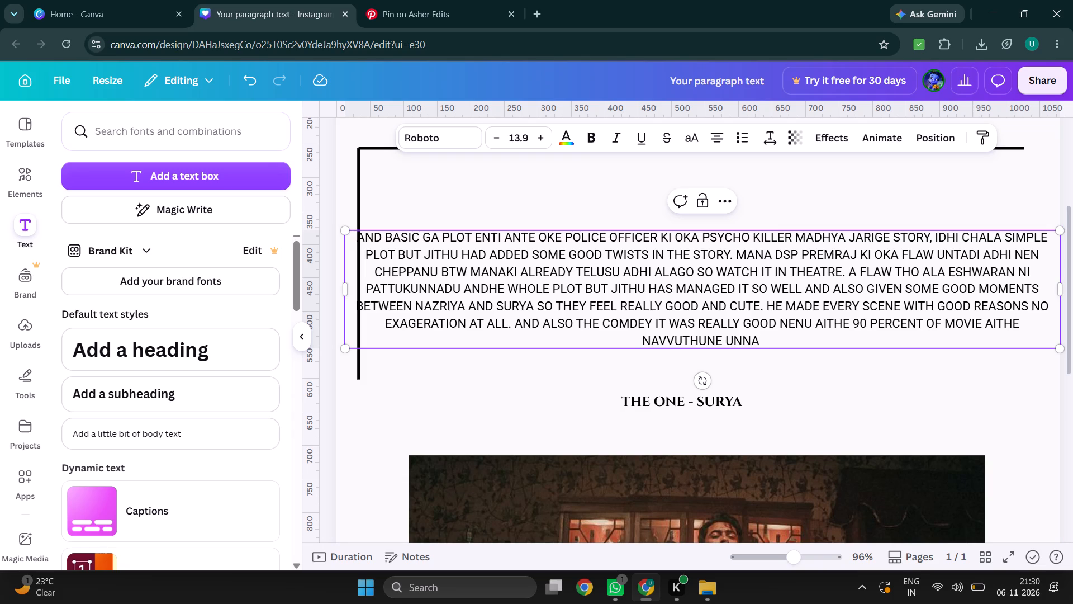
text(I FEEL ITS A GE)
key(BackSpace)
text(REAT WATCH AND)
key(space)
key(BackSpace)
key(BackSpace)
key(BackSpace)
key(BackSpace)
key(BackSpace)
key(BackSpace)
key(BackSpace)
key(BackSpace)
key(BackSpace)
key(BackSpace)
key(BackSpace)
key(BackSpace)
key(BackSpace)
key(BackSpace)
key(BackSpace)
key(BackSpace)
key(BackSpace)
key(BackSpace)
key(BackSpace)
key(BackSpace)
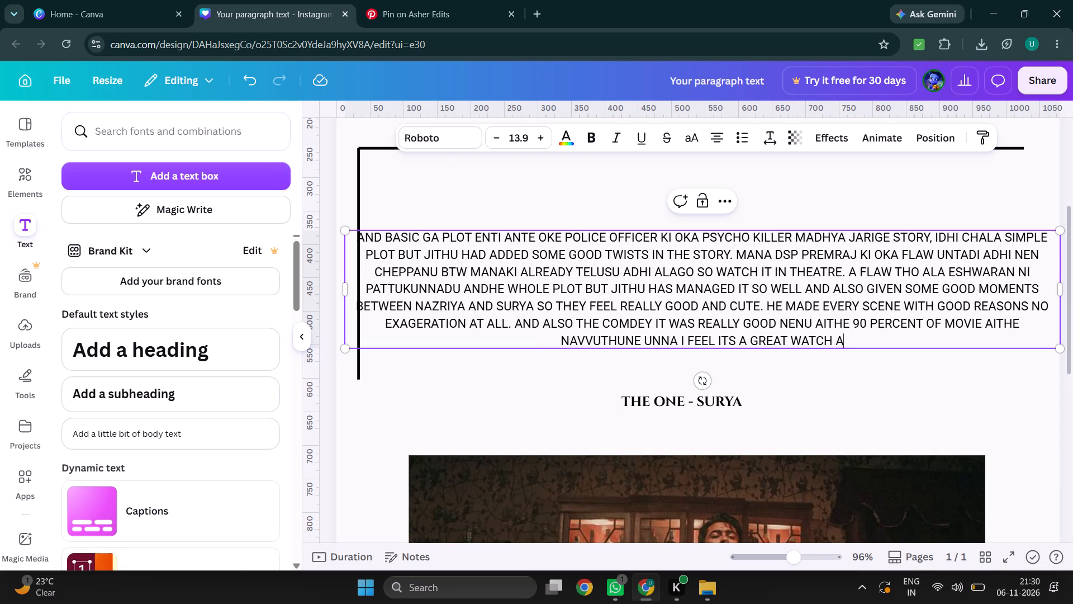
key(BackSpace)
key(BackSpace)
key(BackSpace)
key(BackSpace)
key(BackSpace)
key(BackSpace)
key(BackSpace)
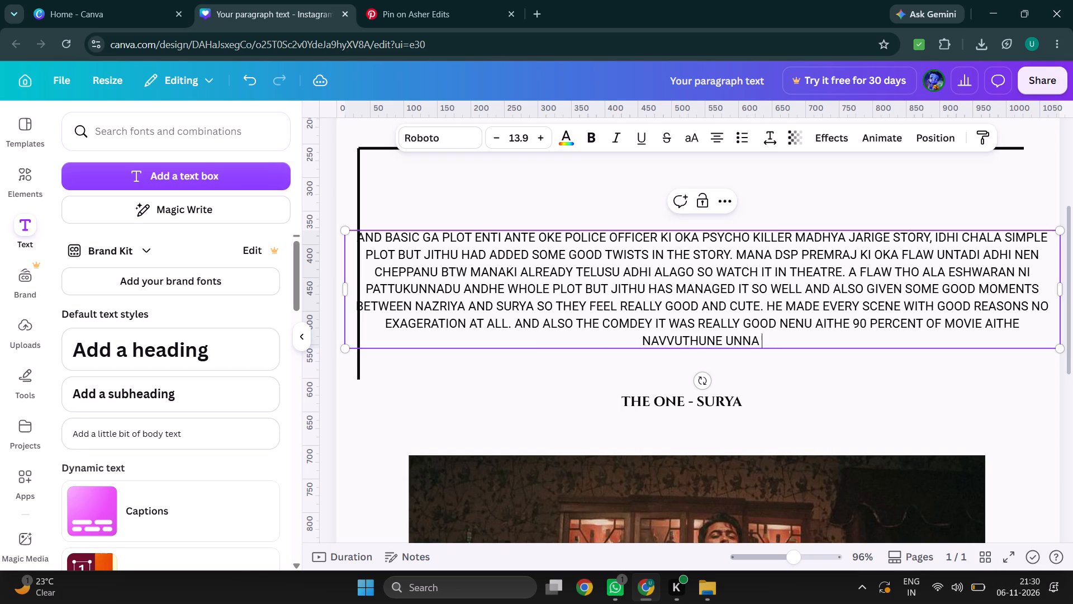
Put a period directly after "NAVVUTHUNE UNNA" and start a new sentence with "AND THE MUSIC".
key(BackSpace)
text(. AND)
key(space)
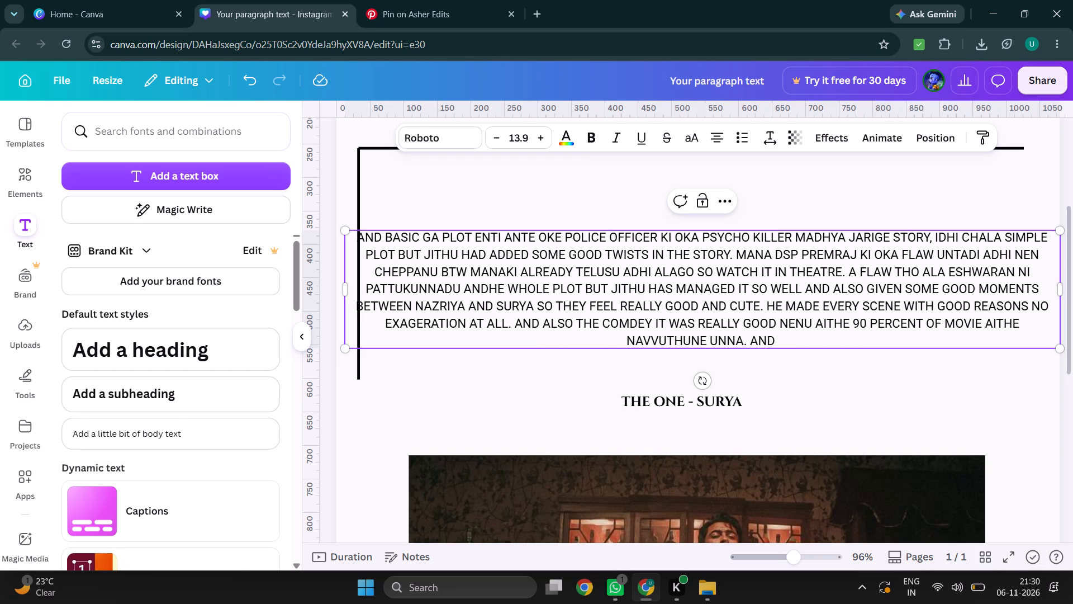
text(THE MUC)
key(BackSpace)
text(SIC)
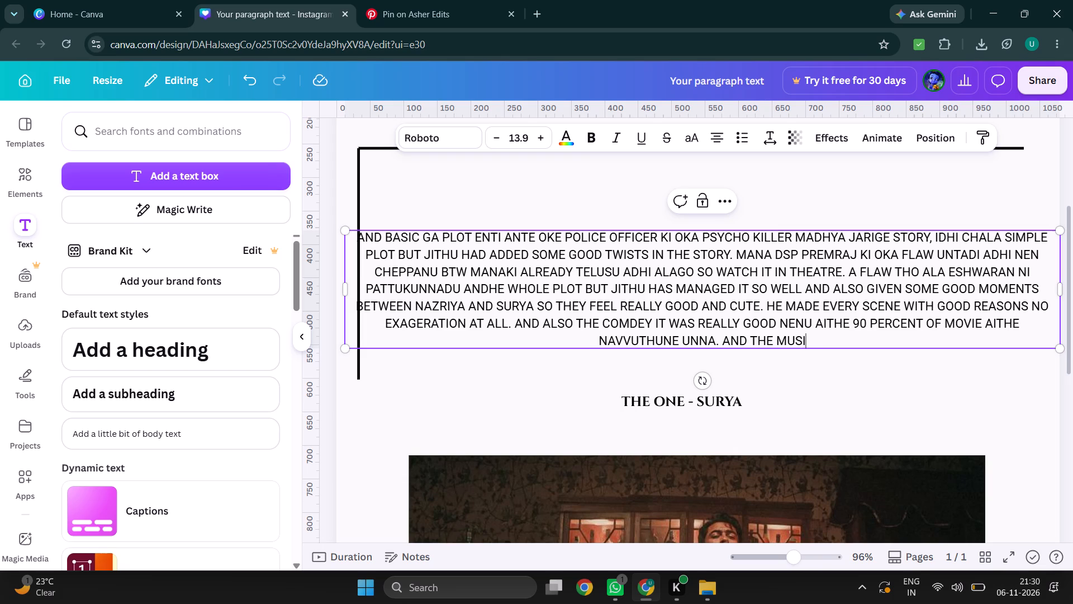
key(space)
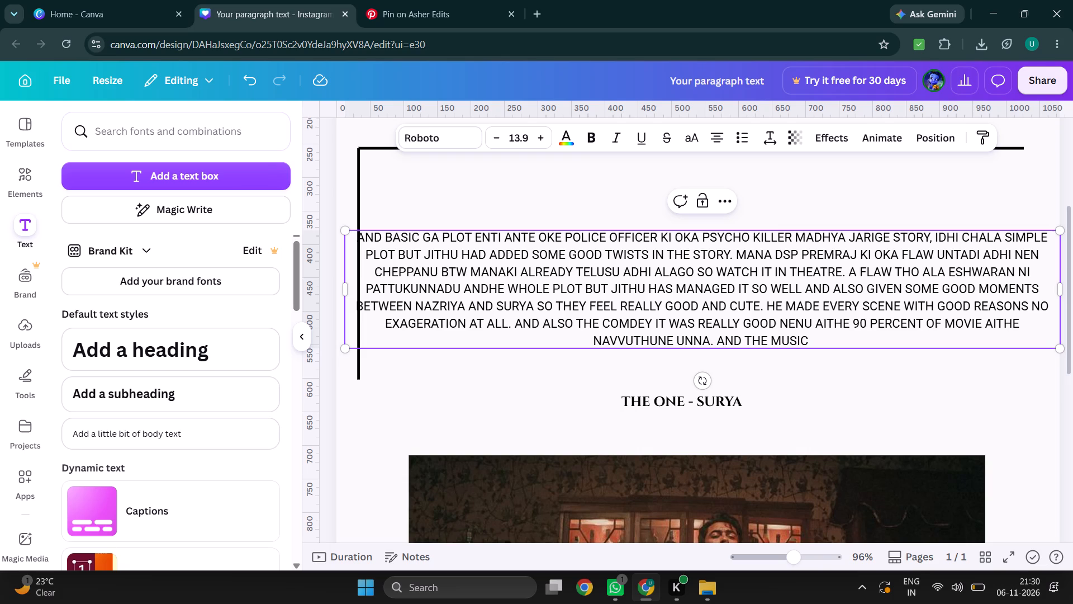
Add the composer credit "SUSHIN SHYAM" after "AND THE MUSIC" and make it bold.
text(SUSHIN SHYAM)
drag(870, 338, 769, 340)
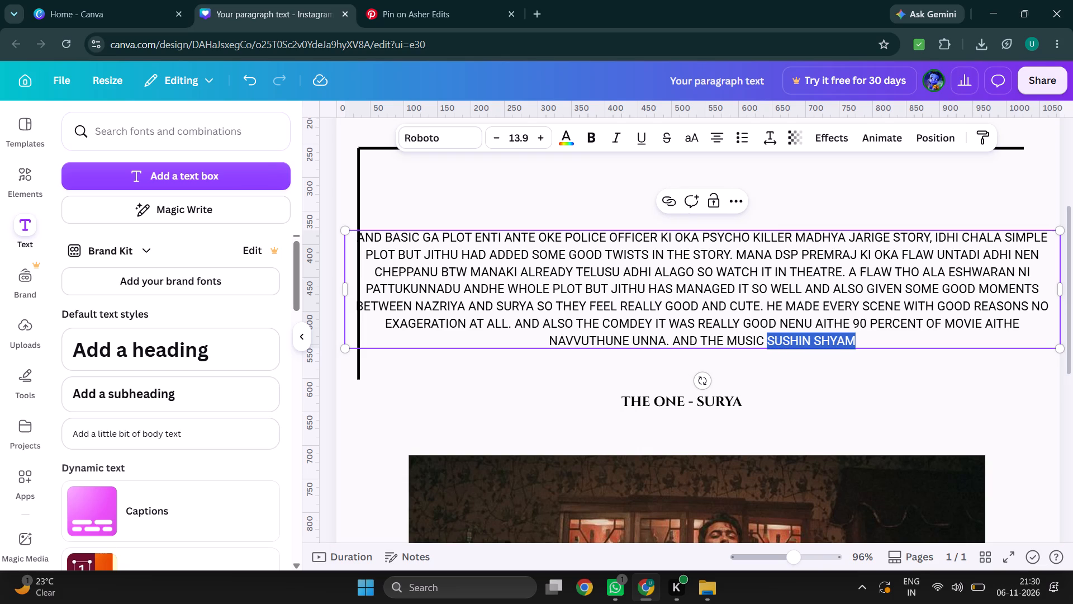
click(593, 132)
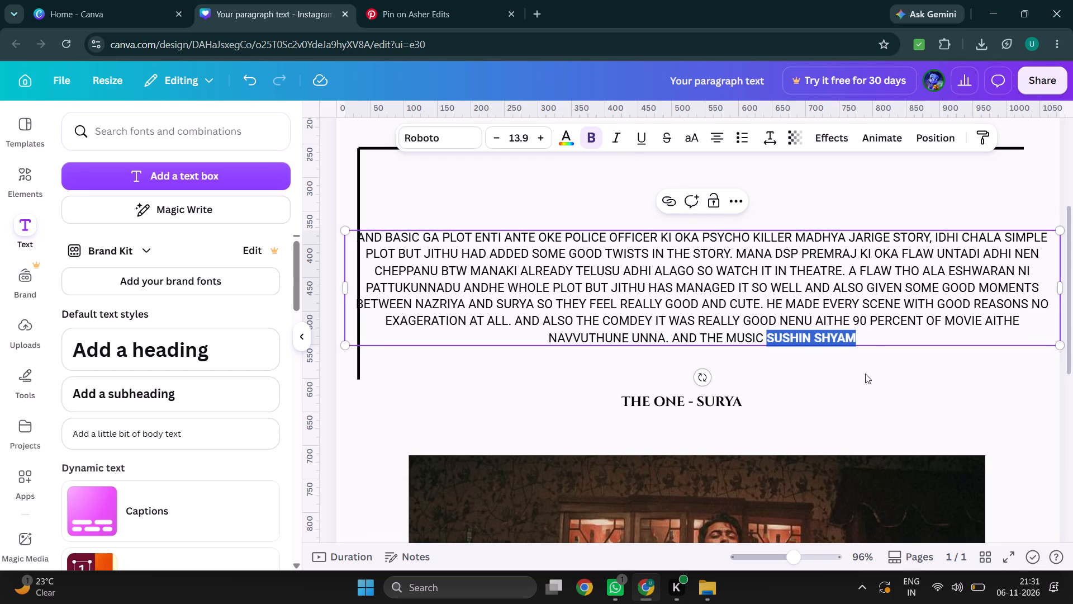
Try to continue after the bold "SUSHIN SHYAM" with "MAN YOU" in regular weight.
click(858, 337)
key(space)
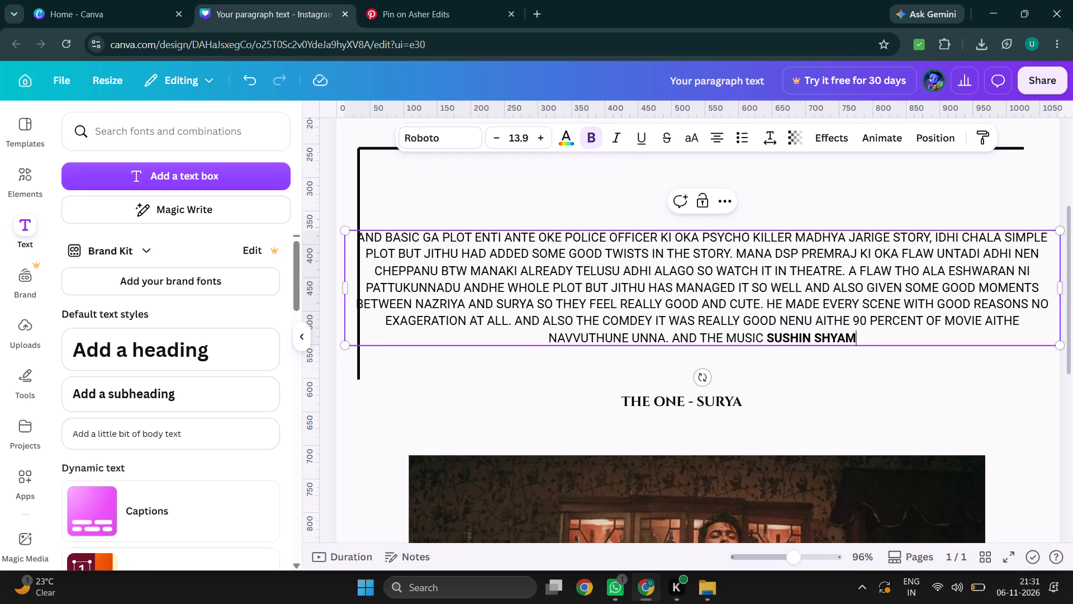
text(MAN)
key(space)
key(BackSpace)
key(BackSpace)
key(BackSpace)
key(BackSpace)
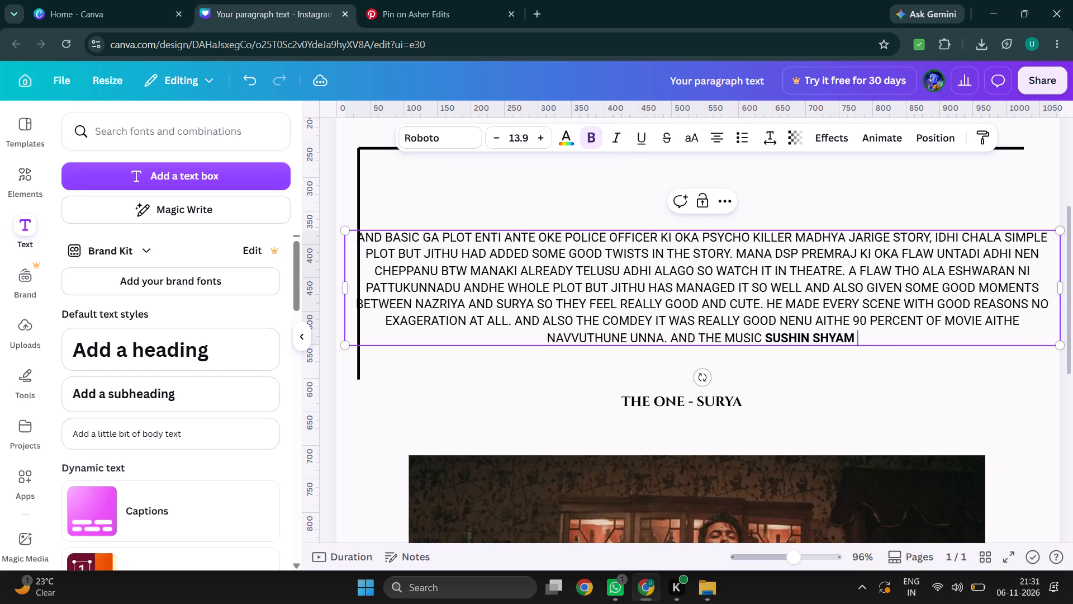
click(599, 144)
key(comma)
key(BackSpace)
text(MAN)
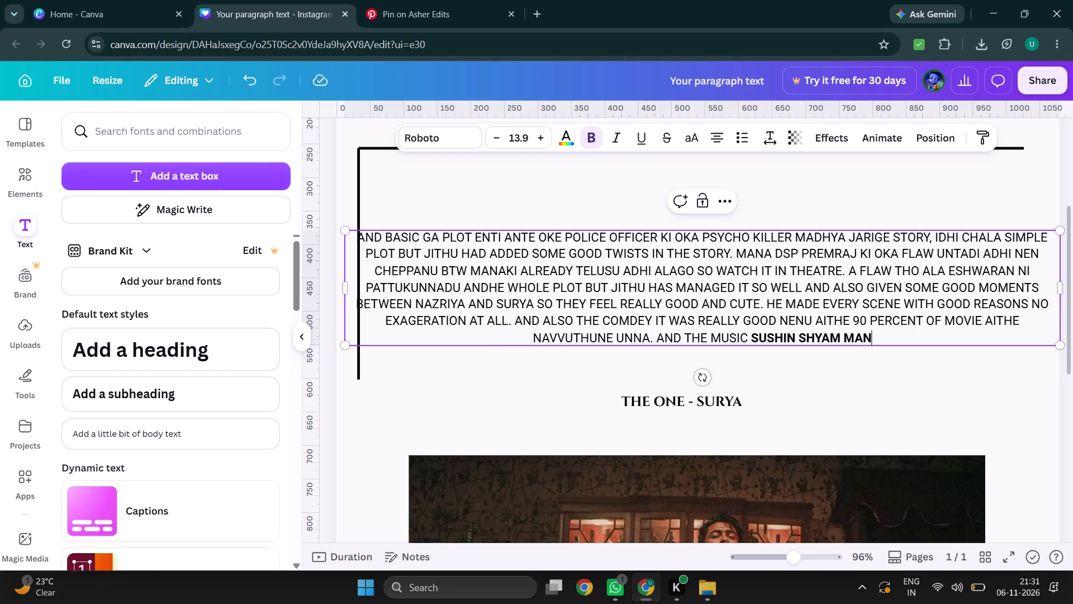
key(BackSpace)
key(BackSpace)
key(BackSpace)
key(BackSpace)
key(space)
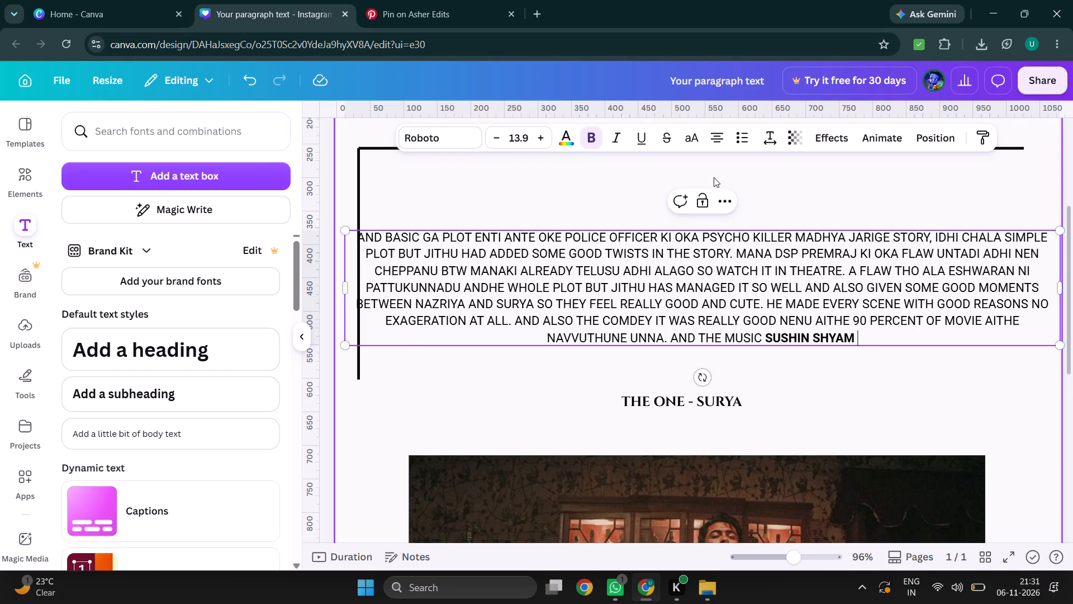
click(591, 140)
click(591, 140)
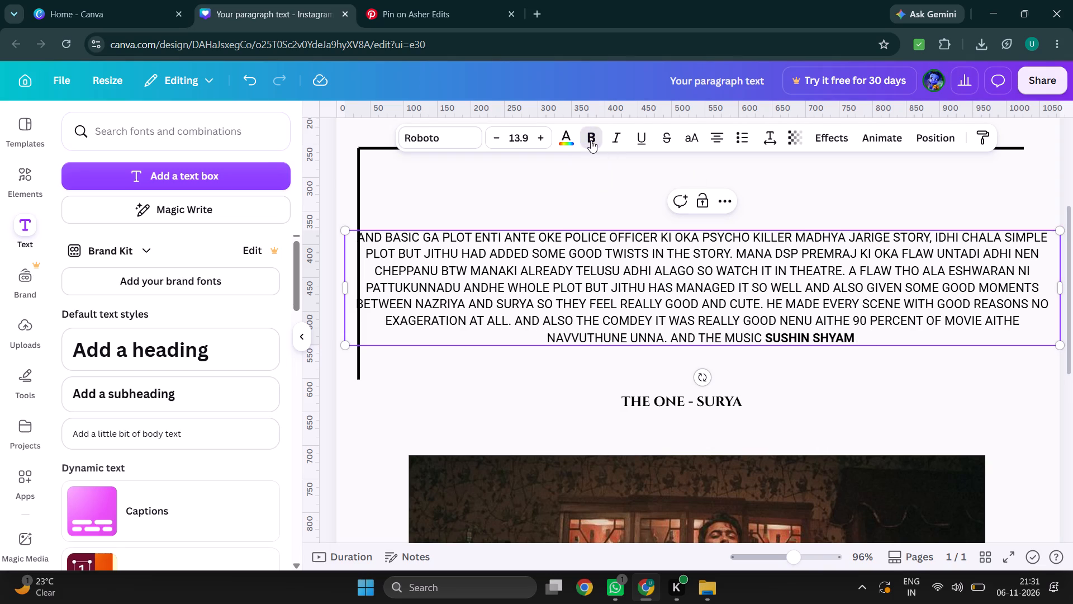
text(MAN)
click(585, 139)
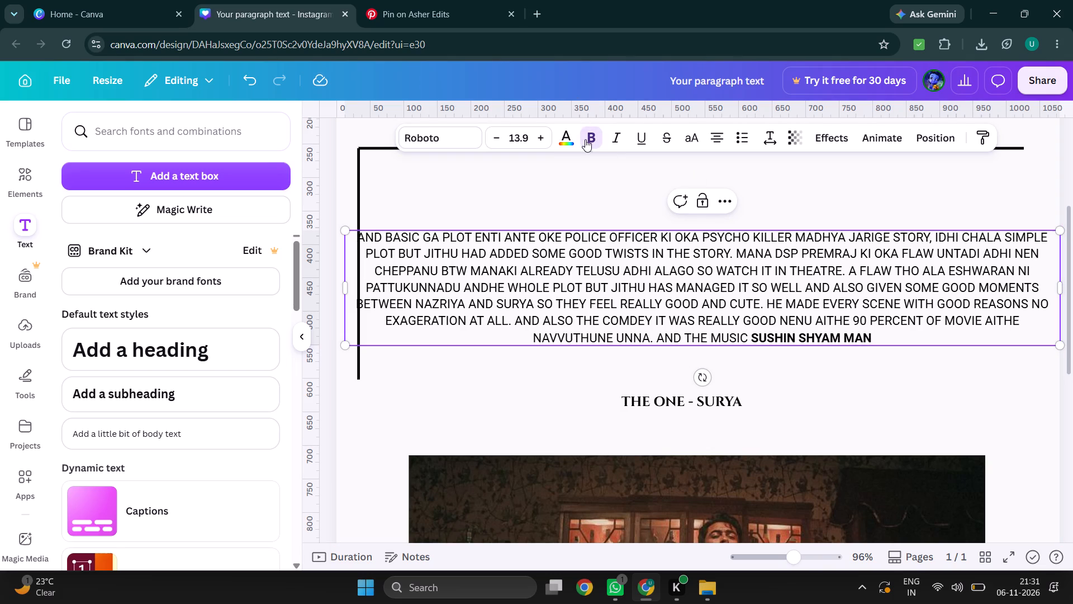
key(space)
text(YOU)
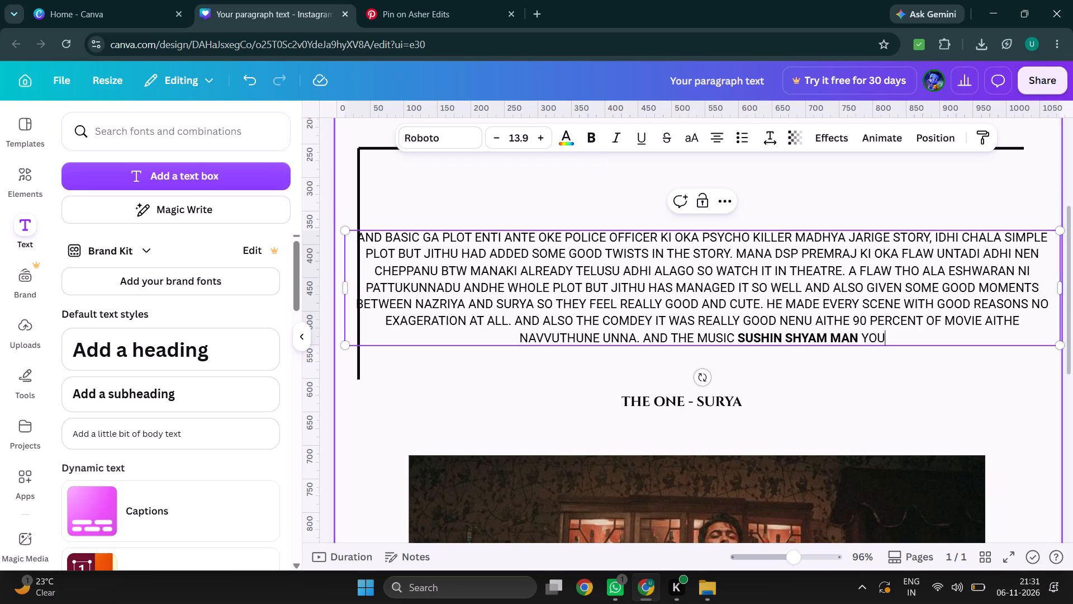
Replace the bold "MAN" after "SUSHIN SHYAM" with a regular-weight "MAN", leaving a single space between them.
key(Left)
key(Left)
key(Left)
key(Left)
key(Left)
key(Left)
key(Right)
key(BackSpace)
key(BackSpace)
key(BackSpace)
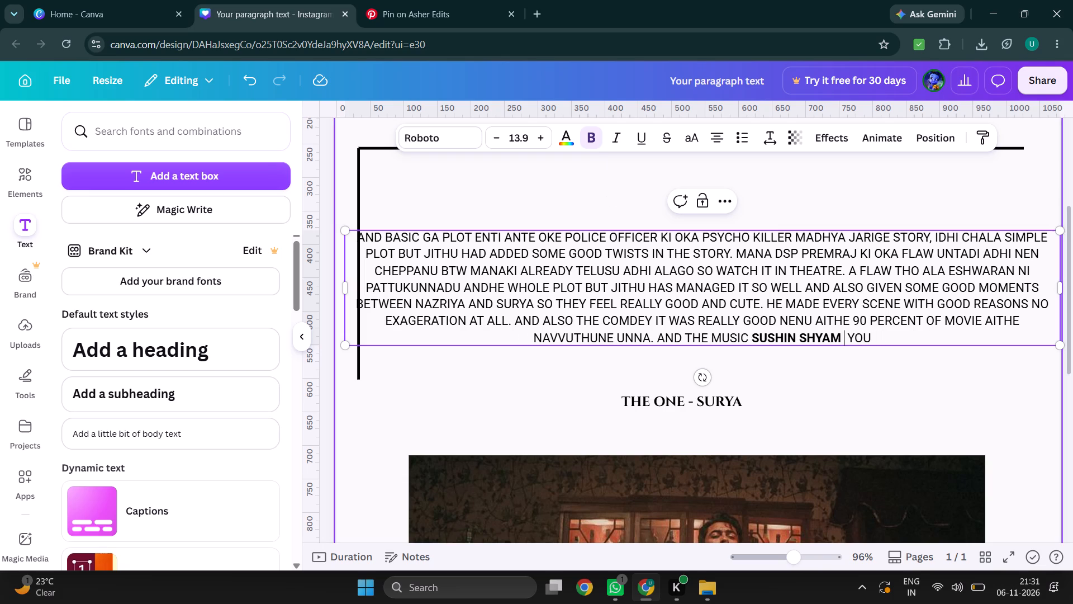
text(MA)
key(BackSpace)
key(BackSpace)
key(space)
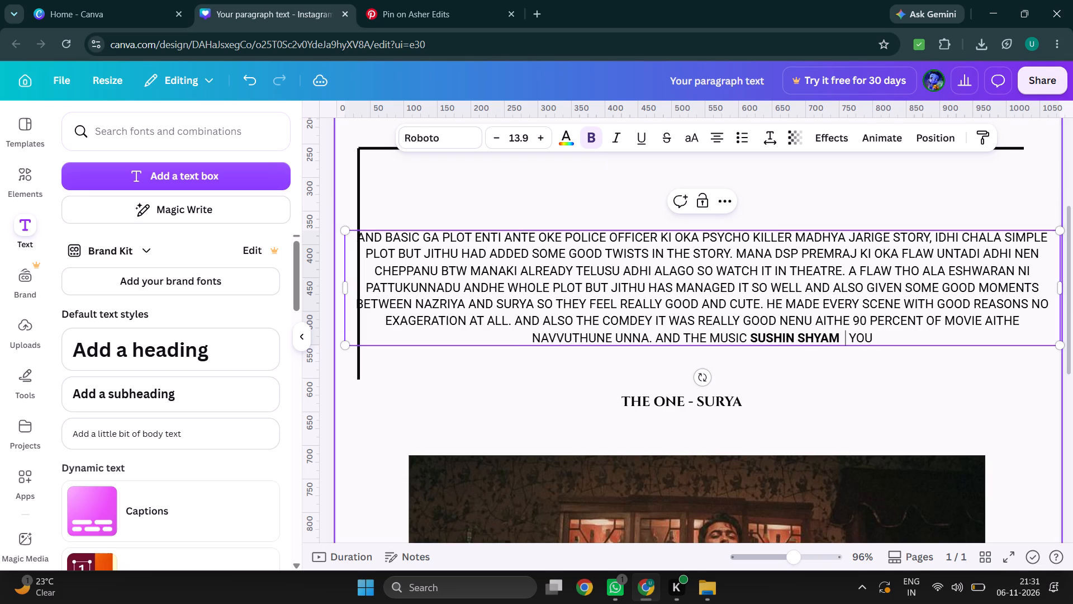
key(space)
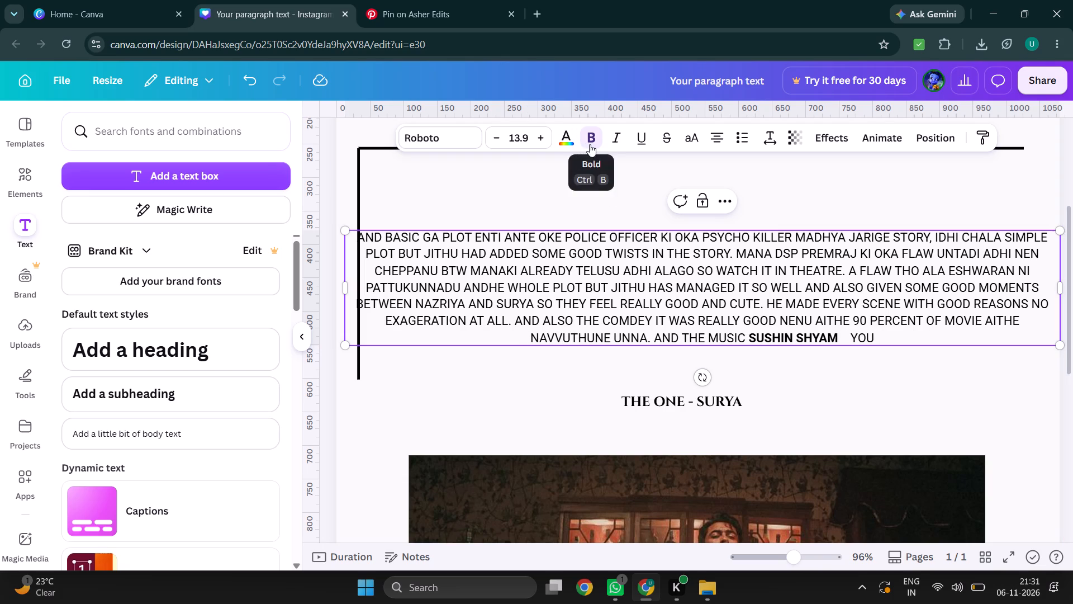
click(590, 144)
text(MAN)
key(Left)
key(Left)
key(Left)
key(Left)
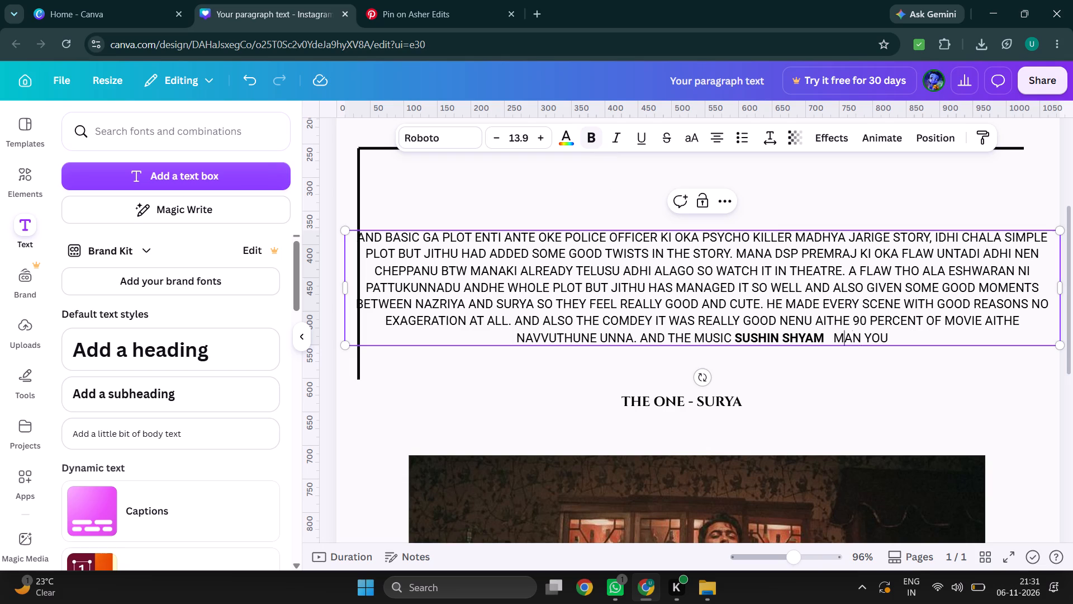
key(Right)
key(BackSpace)
key(BackSpace)
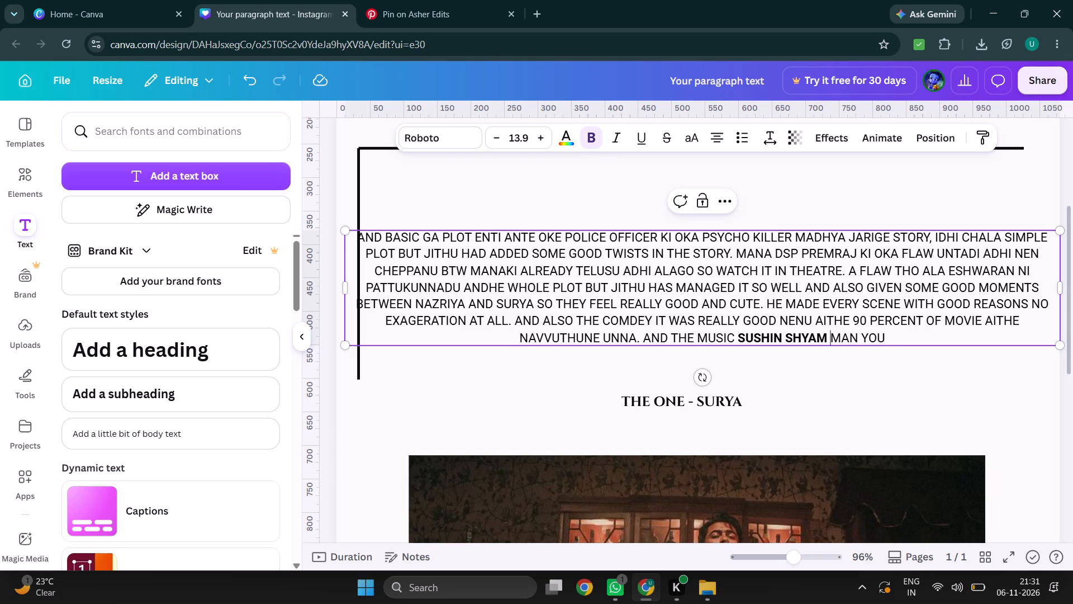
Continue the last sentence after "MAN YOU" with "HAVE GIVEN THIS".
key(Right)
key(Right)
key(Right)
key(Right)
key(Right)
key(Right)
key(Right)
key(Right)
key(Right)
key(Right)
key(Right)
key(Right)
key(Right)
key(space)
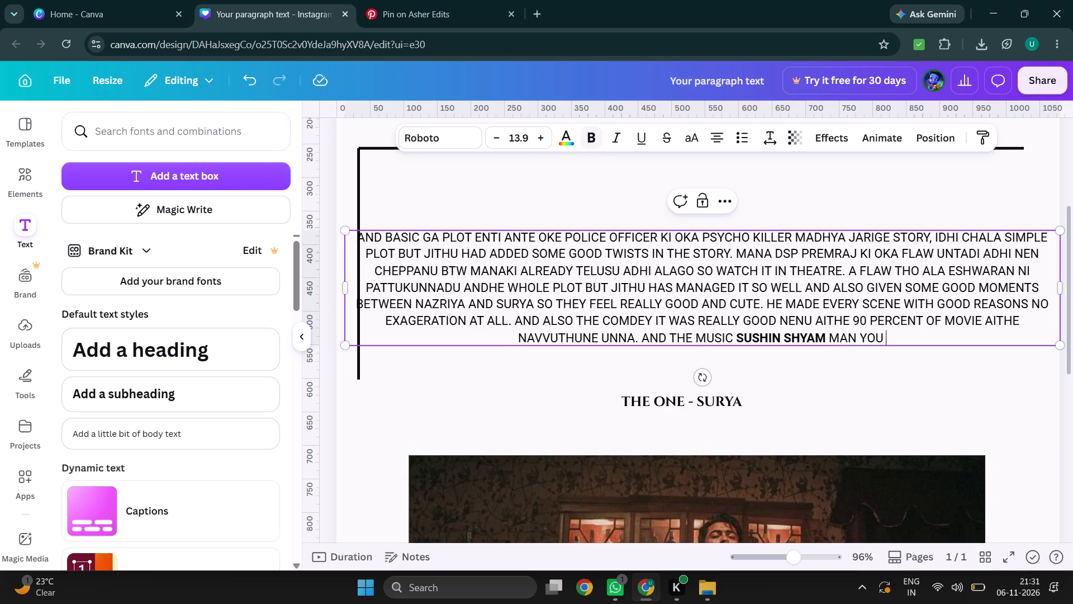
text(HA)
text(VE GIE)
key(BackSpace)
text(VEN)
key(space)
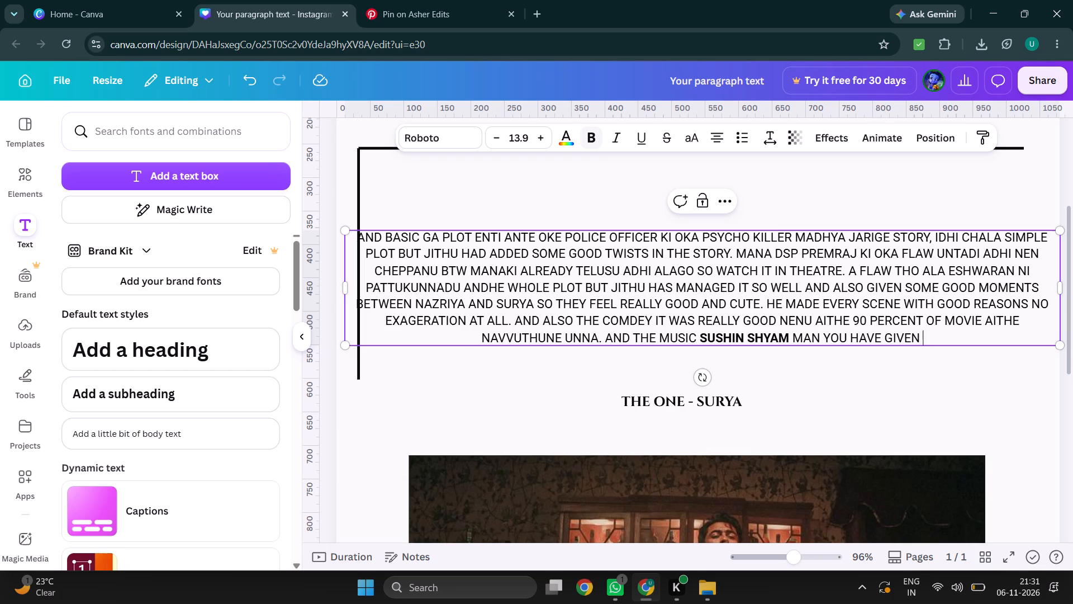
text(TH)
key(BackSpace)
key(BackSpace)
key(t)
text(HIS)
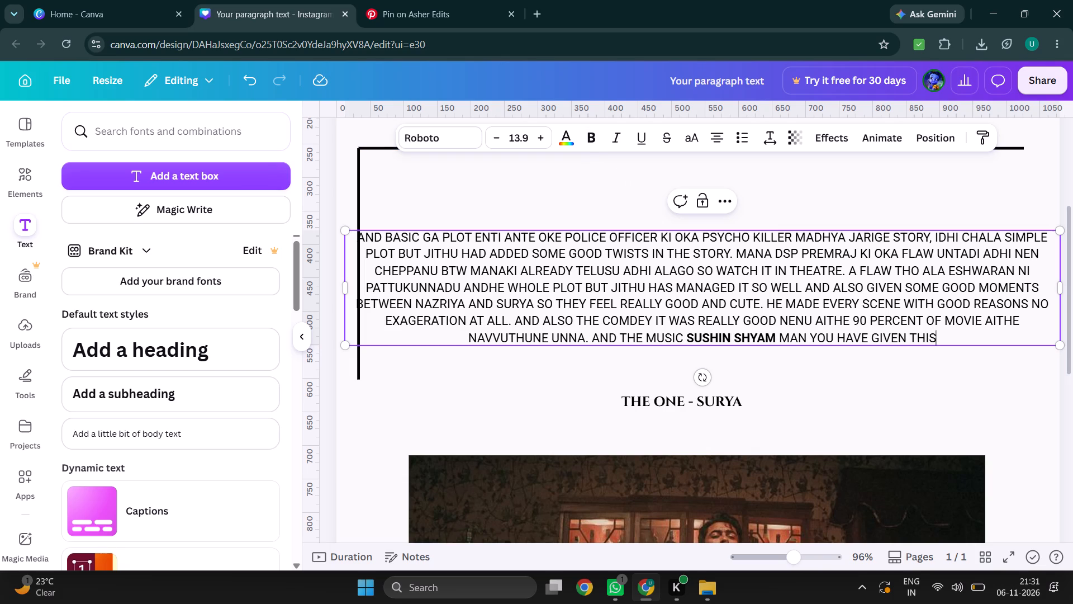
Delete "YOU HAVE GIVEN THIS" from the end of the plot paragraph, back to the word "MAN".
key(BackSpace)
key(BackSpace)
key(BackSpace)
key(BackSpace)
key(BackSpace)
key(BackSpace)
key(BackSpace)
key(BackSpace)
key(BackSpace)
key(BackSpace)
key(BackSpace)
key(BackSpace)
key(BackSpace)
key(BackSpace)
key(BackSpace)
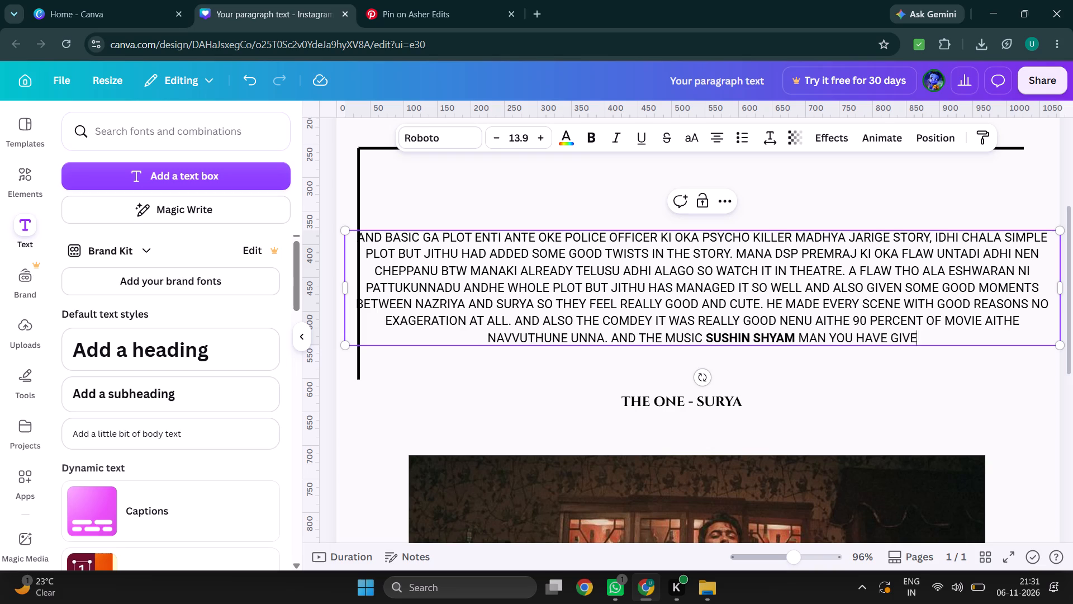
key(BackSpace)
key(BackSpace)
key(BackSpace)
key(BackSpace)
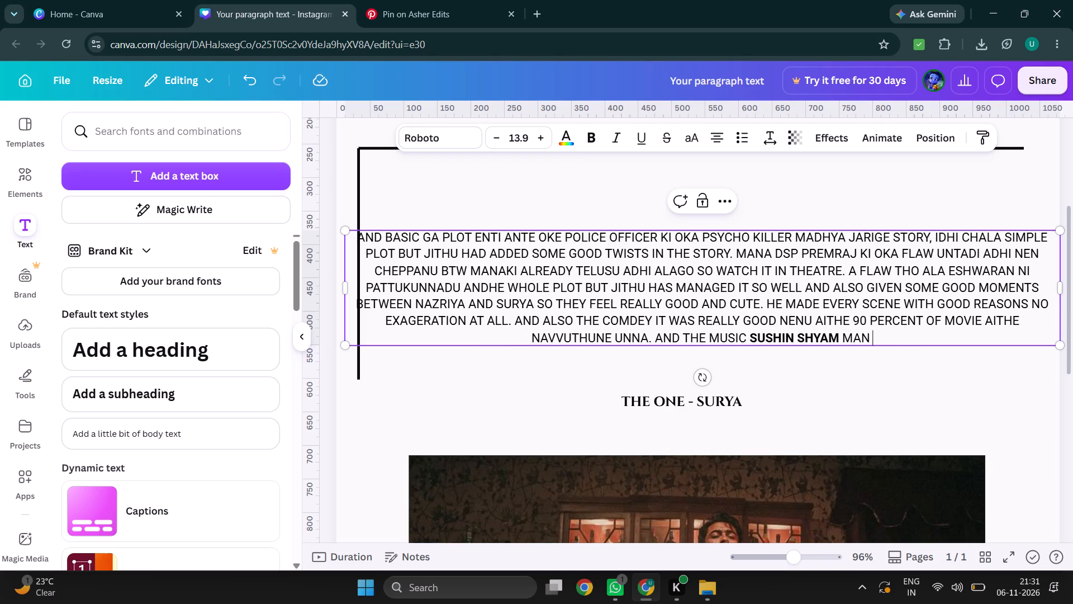
text(ASALU)
key(space)
text(THOP)
key(space)
text(BGMS)
key(space)
text(SONGS AKKUVV)
key(BackSpace)
text(A LEVU)
key(space)
text(KANI)
key(space)
text(AA BGMS)
text(s)
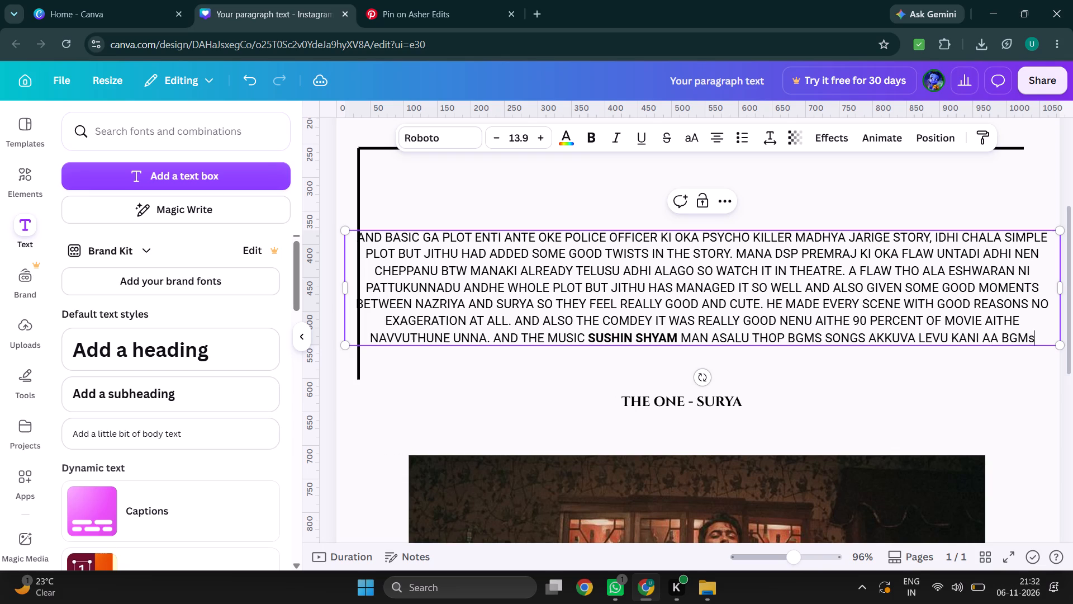
key(space)
text(AITHE)
key(space)
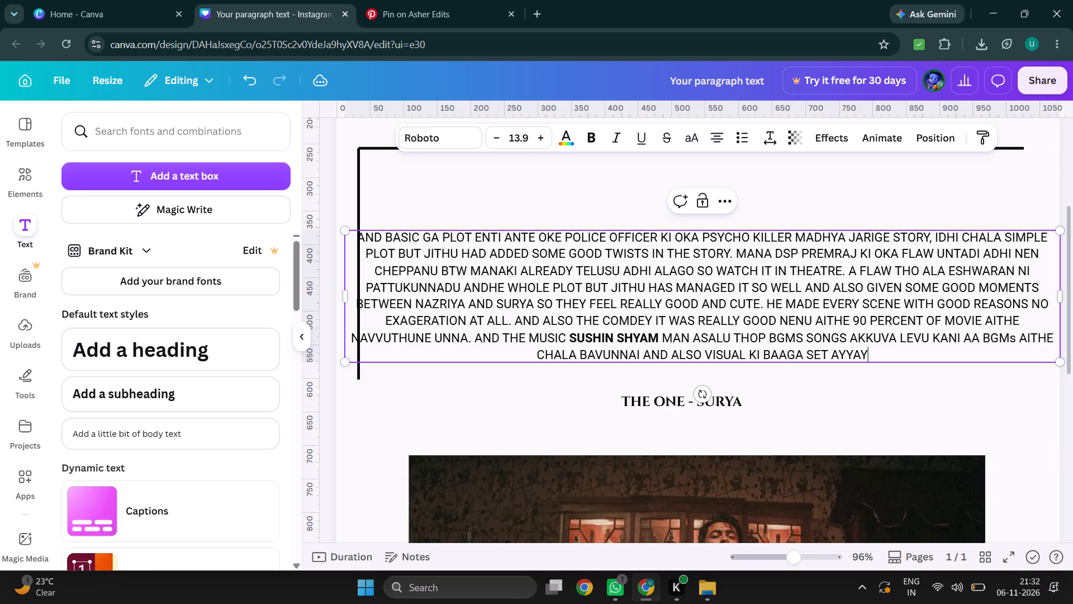
text(I SO)
key(space)
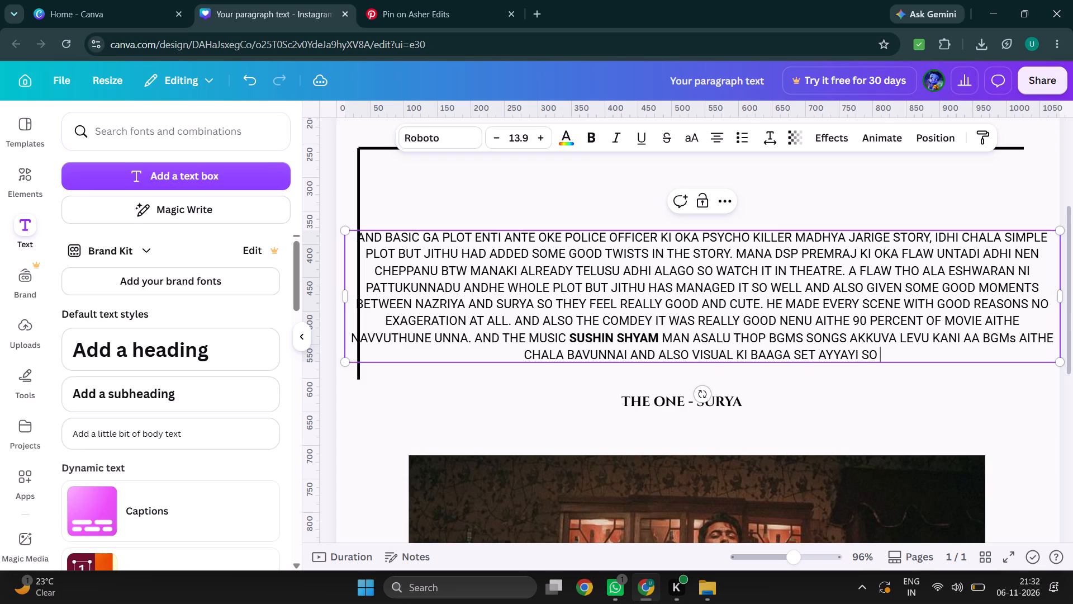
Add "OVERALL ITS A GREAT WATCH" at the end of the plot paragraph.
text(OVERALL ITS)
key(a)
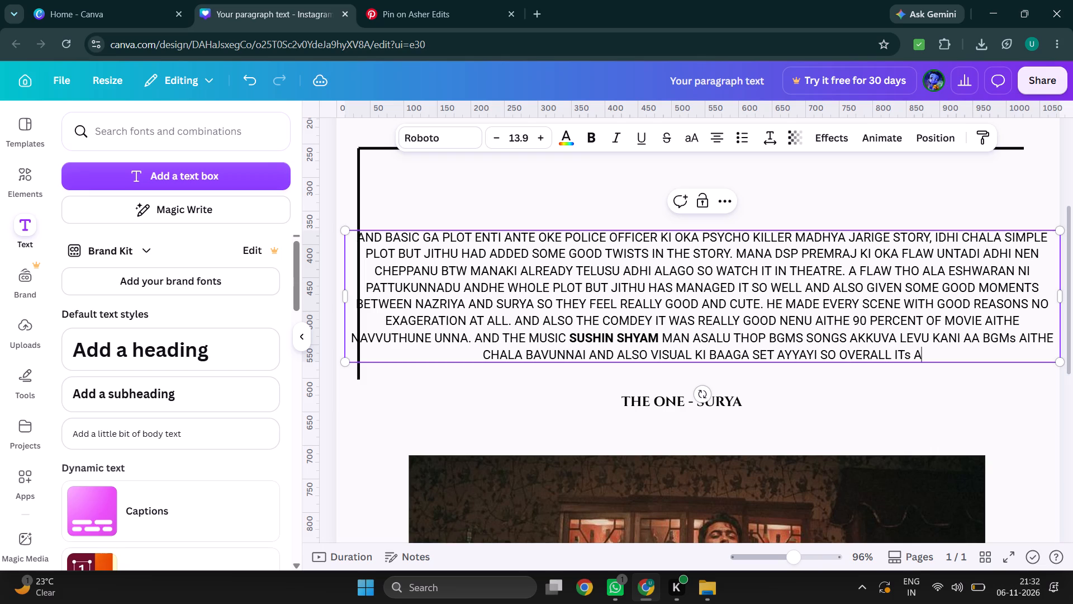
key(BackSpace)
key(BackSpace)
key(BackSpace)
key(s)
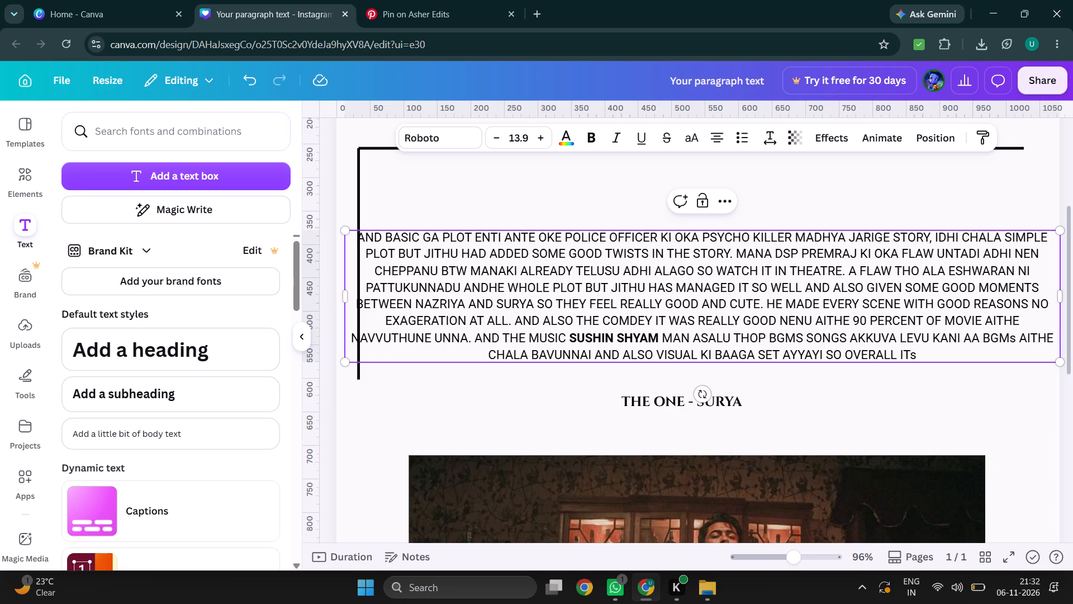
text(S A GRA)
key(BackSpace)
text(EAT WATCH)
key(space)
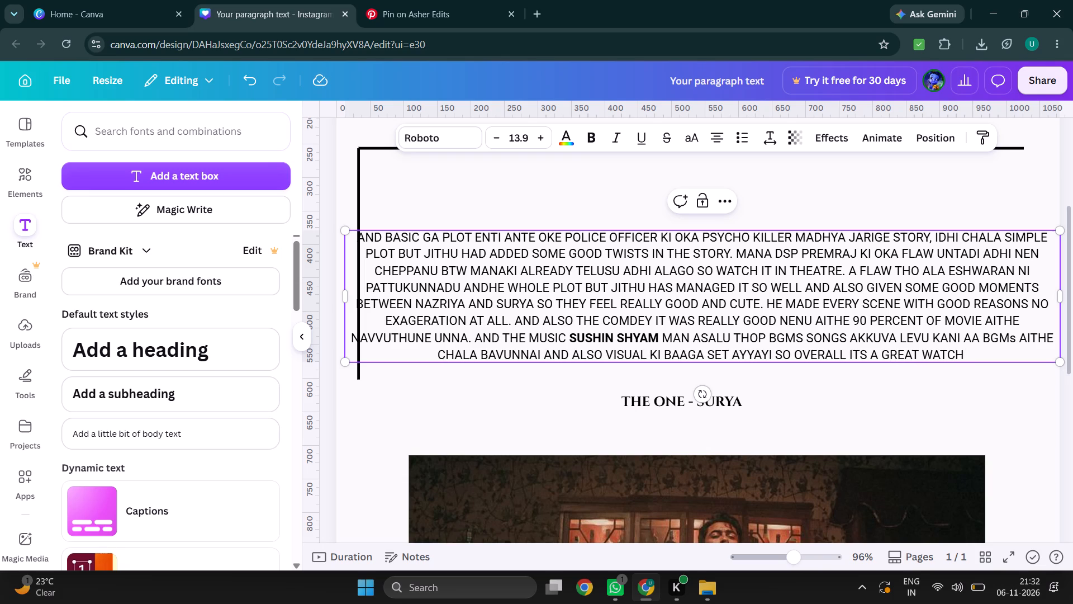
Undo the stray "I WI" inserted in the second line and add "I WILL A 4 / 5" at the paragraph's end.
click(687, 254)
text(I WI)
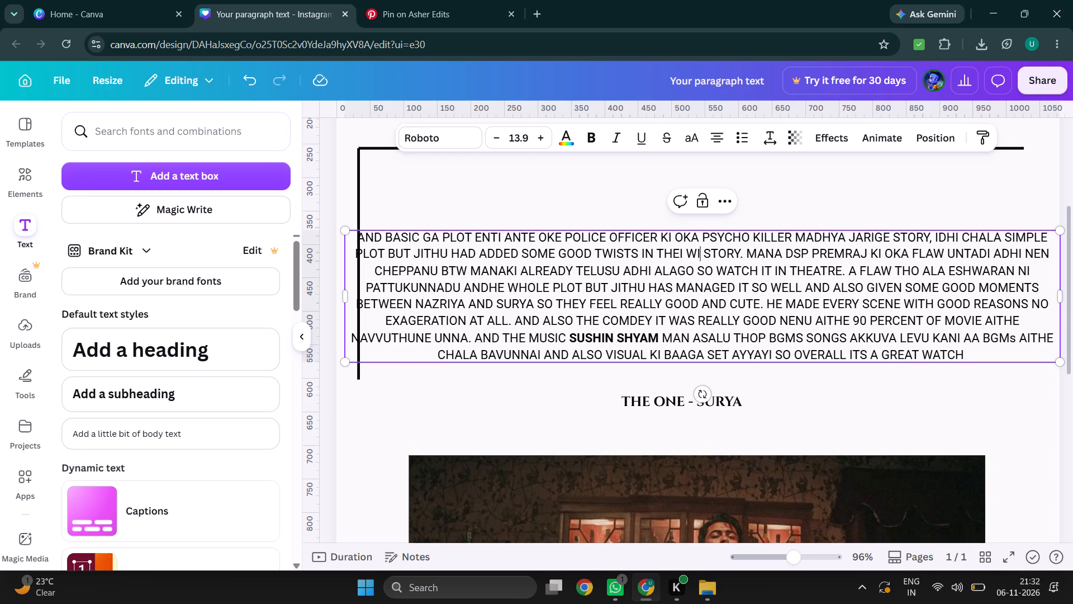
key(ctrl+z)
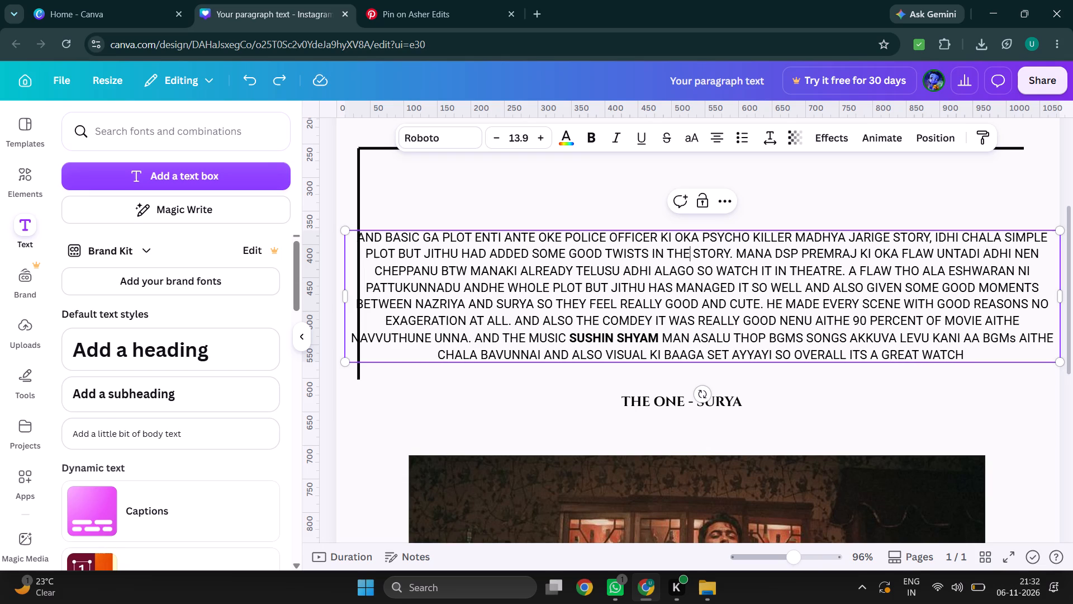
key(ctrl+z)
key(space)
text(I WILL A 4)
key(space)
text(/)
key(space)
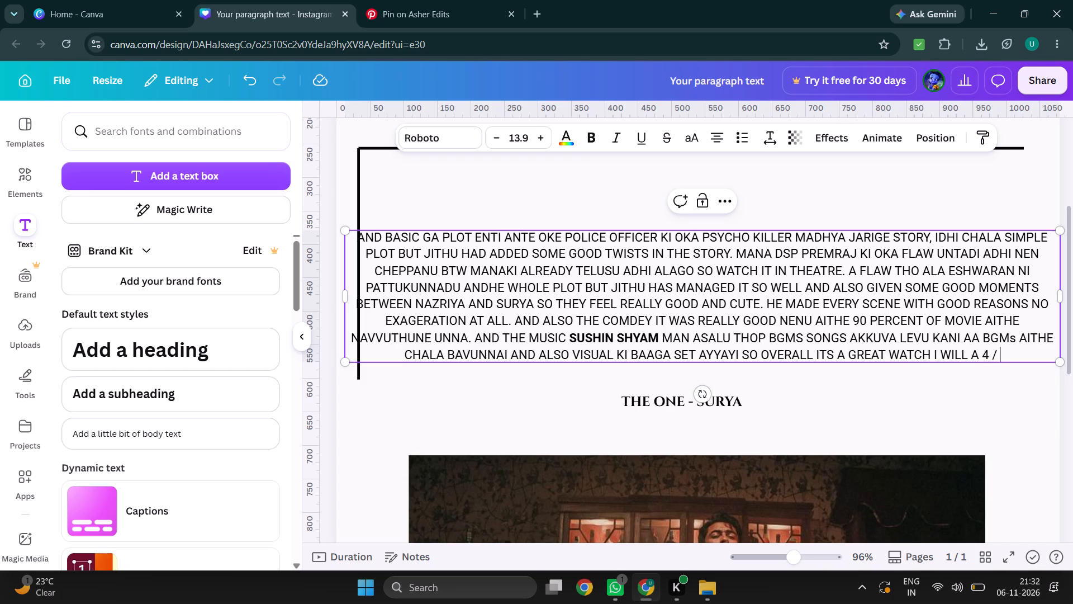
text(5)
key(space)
Replace "SO" before "OVERALL" with a period and put the "OVERALL" sentence on its own line.
key(Left)
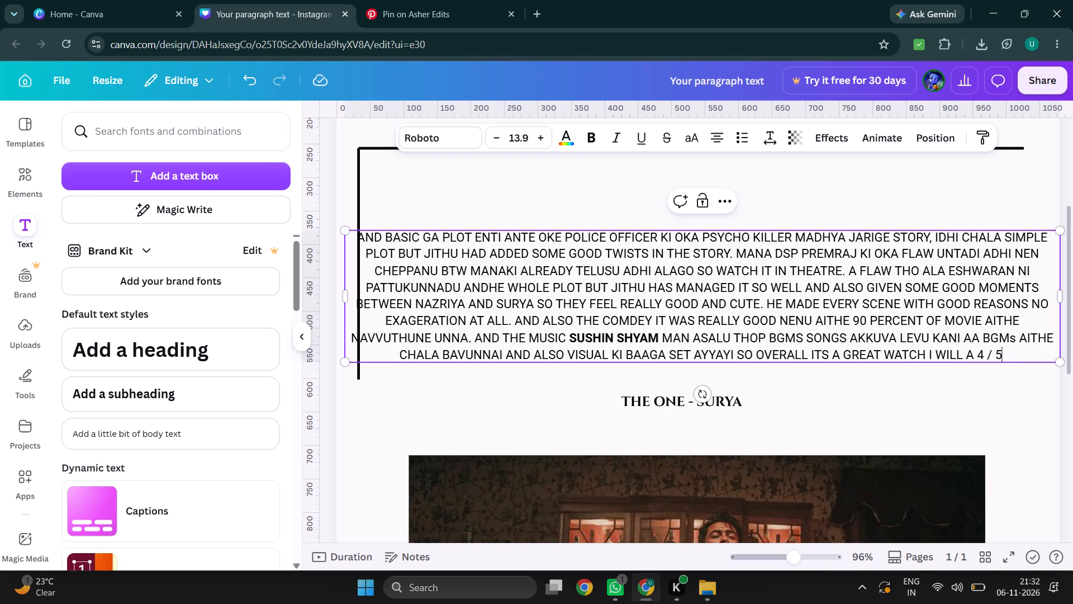
key(Left)
key(Left)
key(Left)
key(Left)
key(Left)
key(Left)
key(Left)
key(Left)
key(Left)
key(Left)
key(Left)
key(Left)
key(Left)
key(Left)
key(Left)
key(Left)
key(Left)
key(Left)
key(Left)
key(Left)
key(Right)
key(Right)
key(Right)
key(BackSpace)
key(BackSpace)
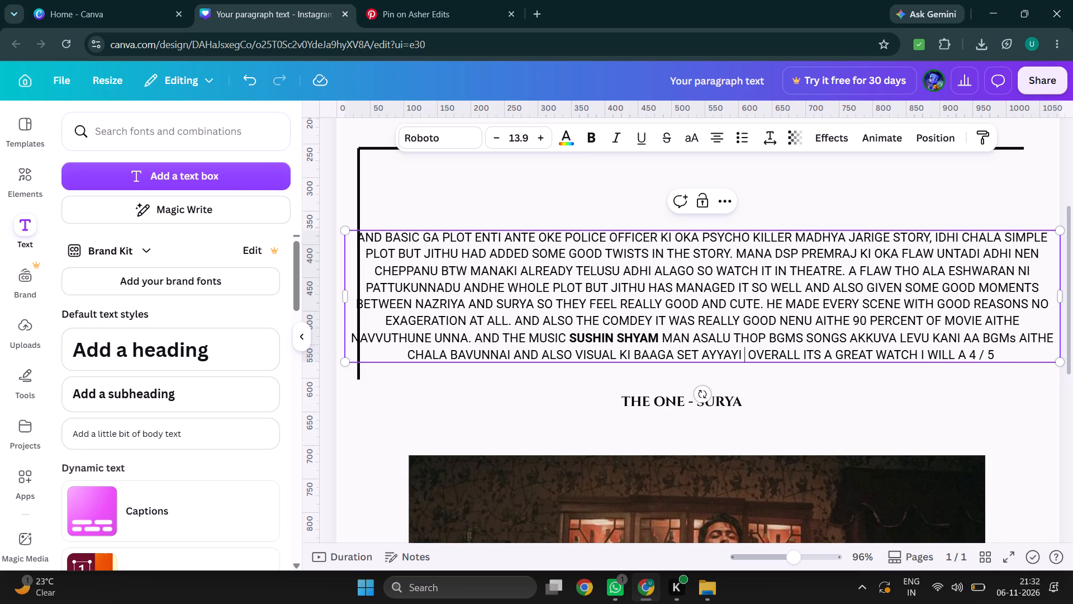
key(comma)
key(BackSpace)
key(period)
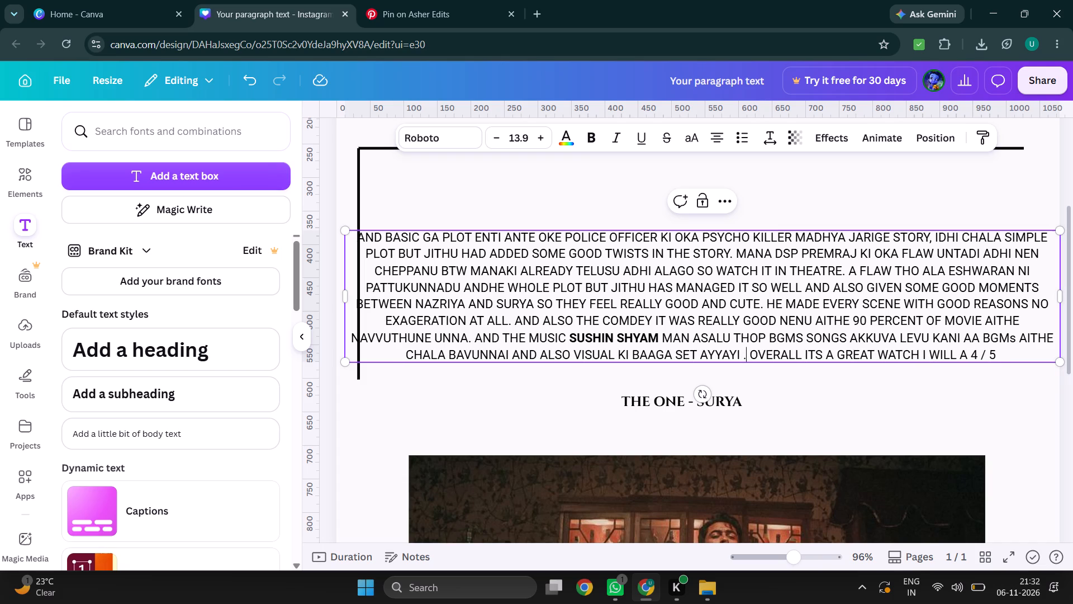
key(Return)
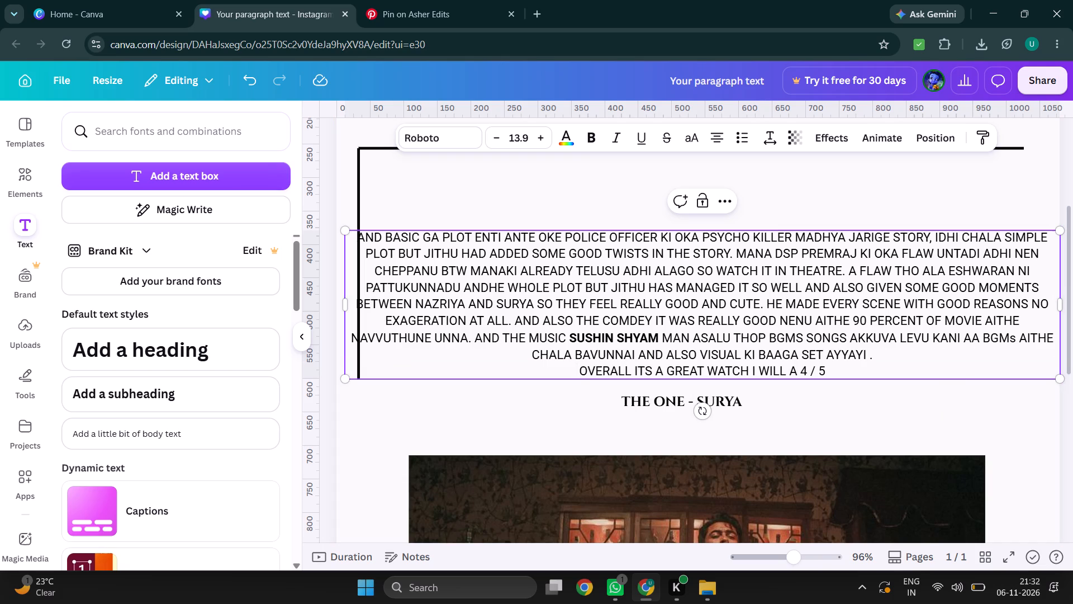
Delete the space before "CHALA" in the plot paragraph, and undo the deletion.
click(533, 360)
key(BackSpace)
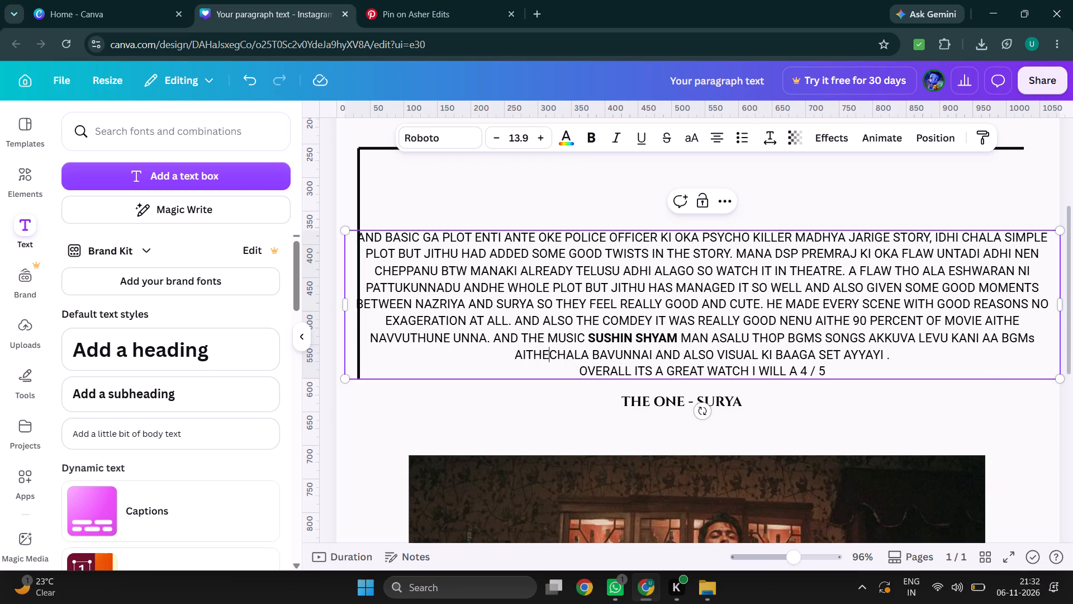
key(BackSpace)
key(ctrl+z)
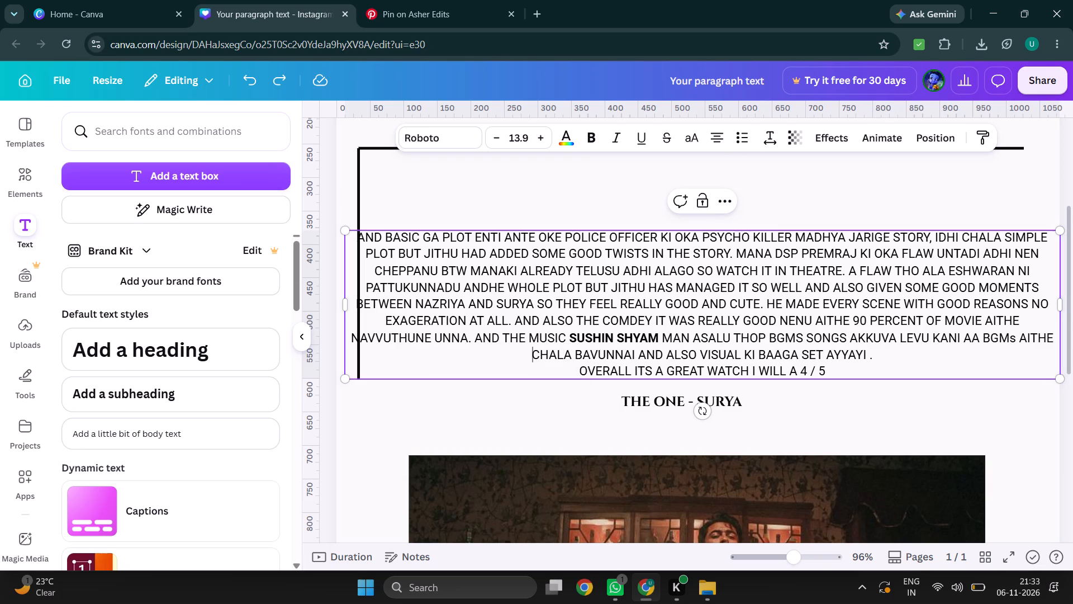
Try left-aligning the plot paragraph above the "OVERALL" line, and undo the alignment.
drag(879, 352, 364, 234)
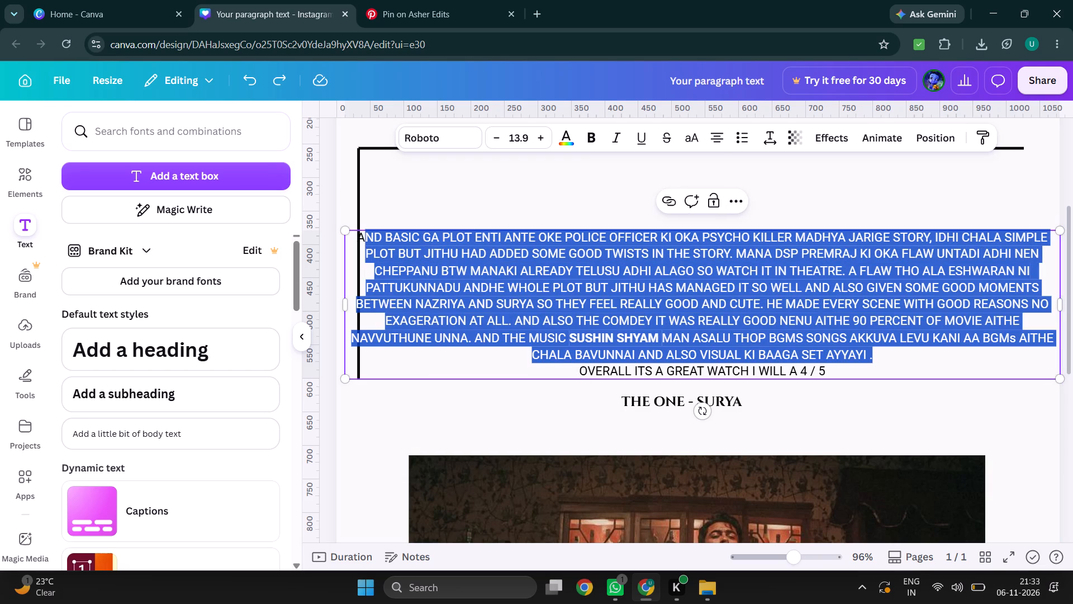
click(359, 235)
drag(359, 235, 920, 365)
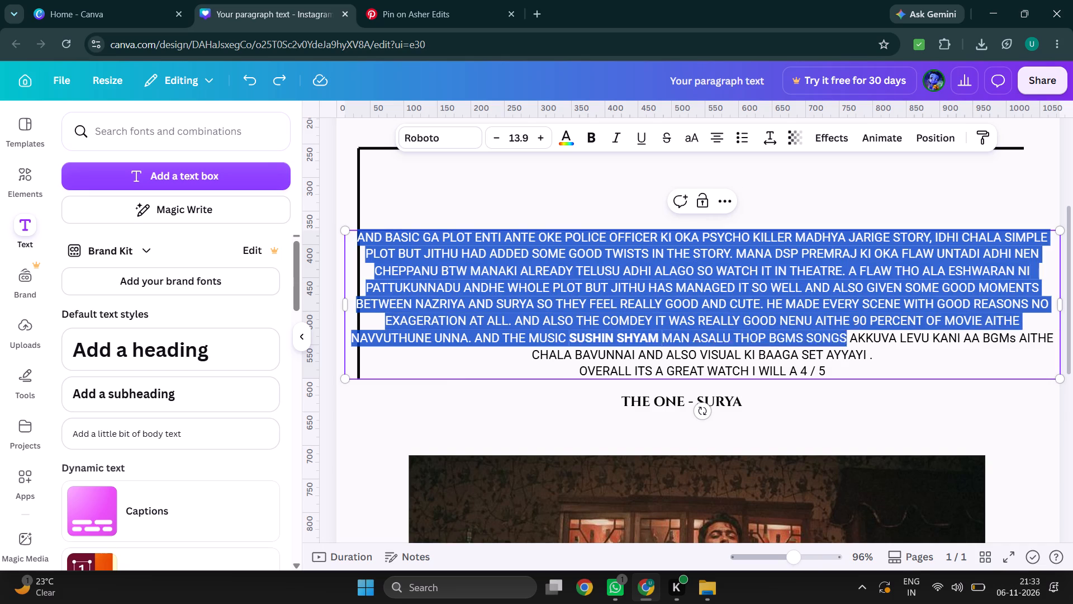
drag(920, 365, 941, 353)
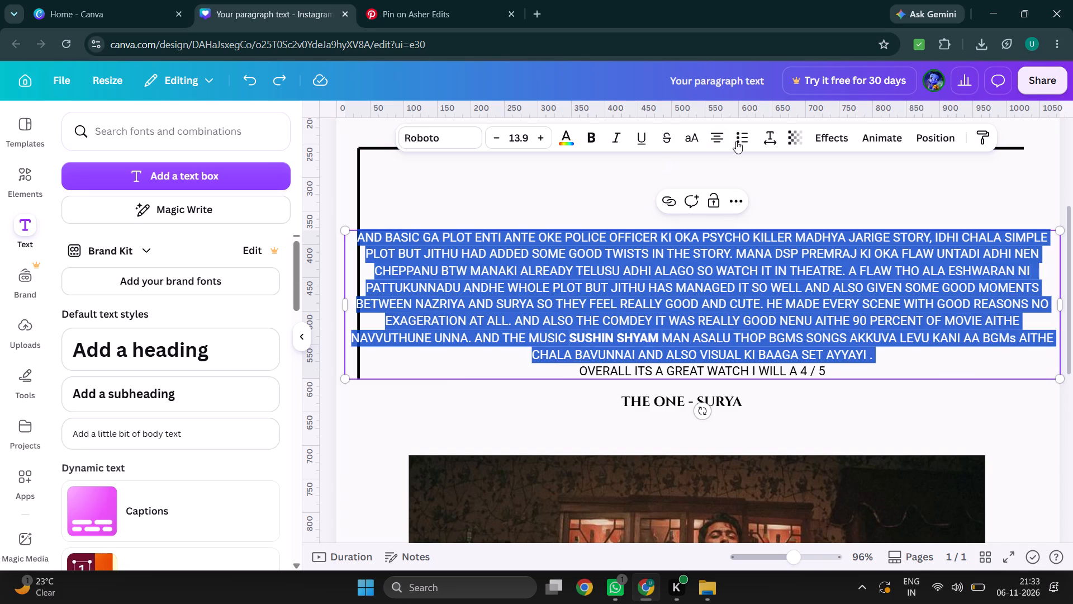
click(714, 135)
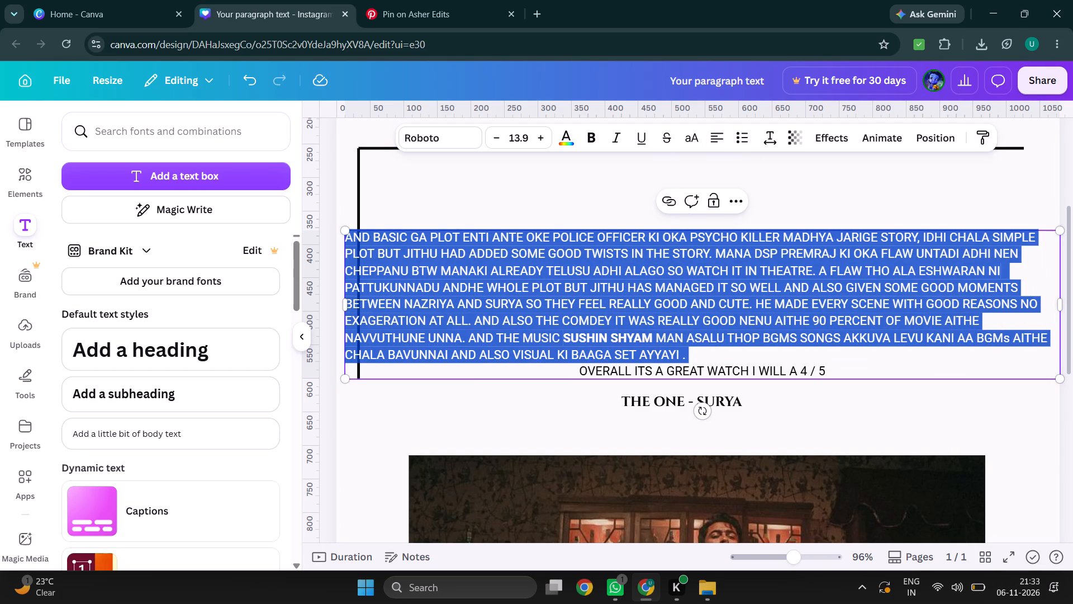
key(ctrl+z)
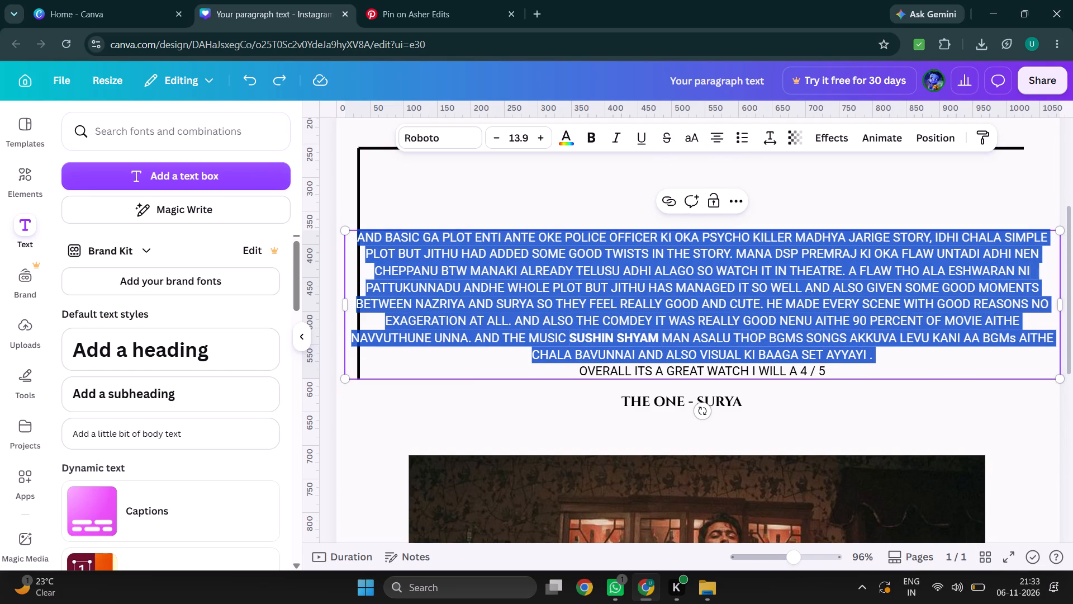
Join the "OVERALL" line back onto "AYYAYI", removing the line break, period and spaces between them.
click(581, 367)
key(BackSpace)
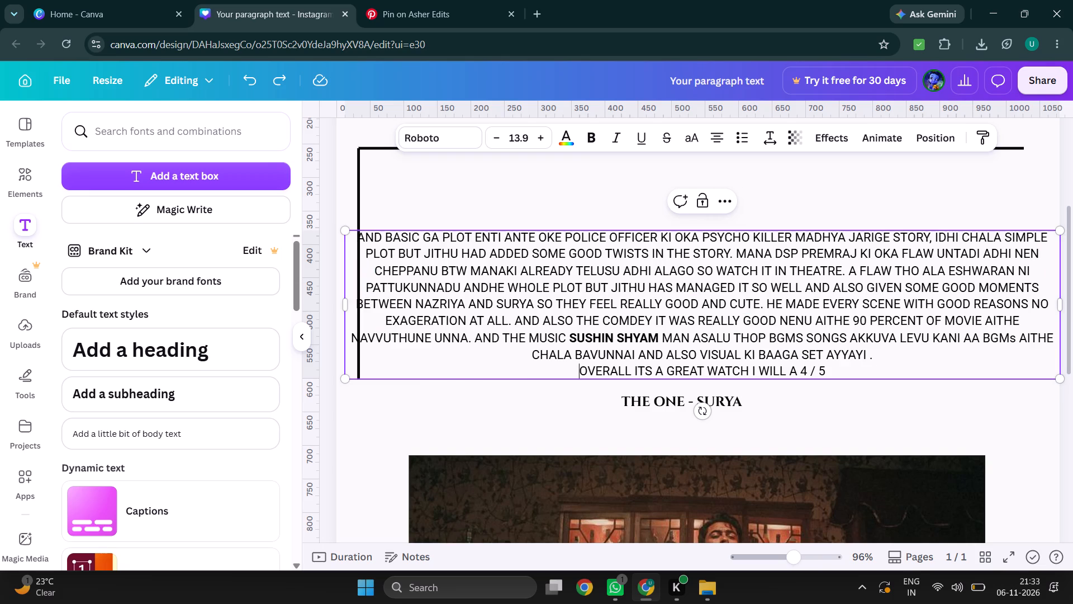
key(BackSpace)
key(BackSpace)
key(space)
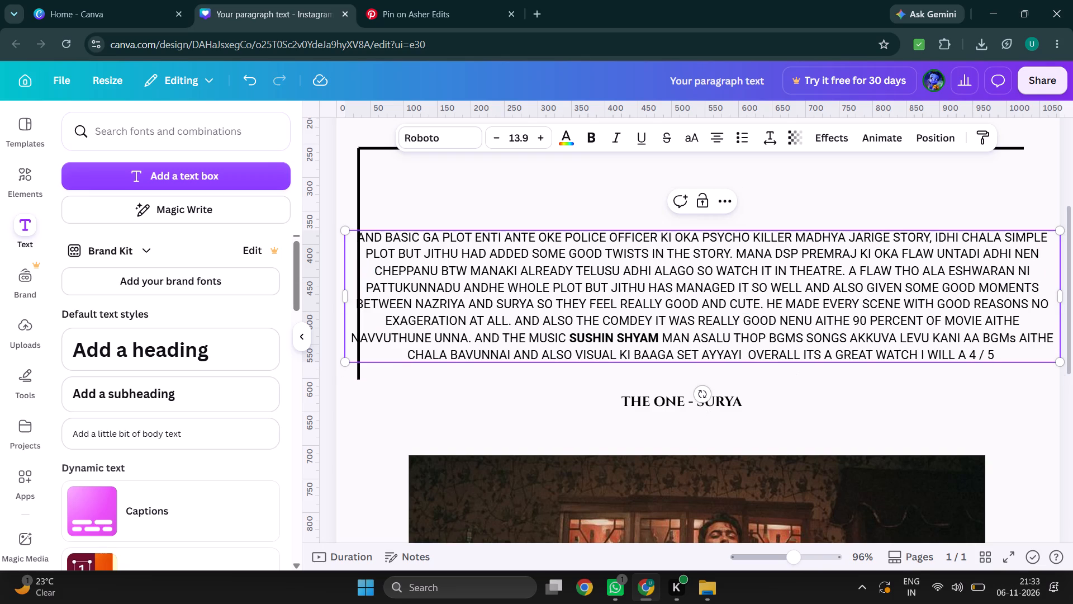
key(BackSpace)
key(BackSpace)
Delete "OVERALL ITS A GREAT WATCH I WILL A 4 / 5" and end the paragraph with a period after "AYYAYI".
key(Right)
key(Right)
key(Right)
key(Right)
key(Right)
key(Right)
key(Right)
key(Right)
key(Right)
key(Right)
key(Right)
key(Right)
key(Right)
key(Right)
key(Right)
key(Right)
key(Right)
key(Right)
key(Right)
key(Right)
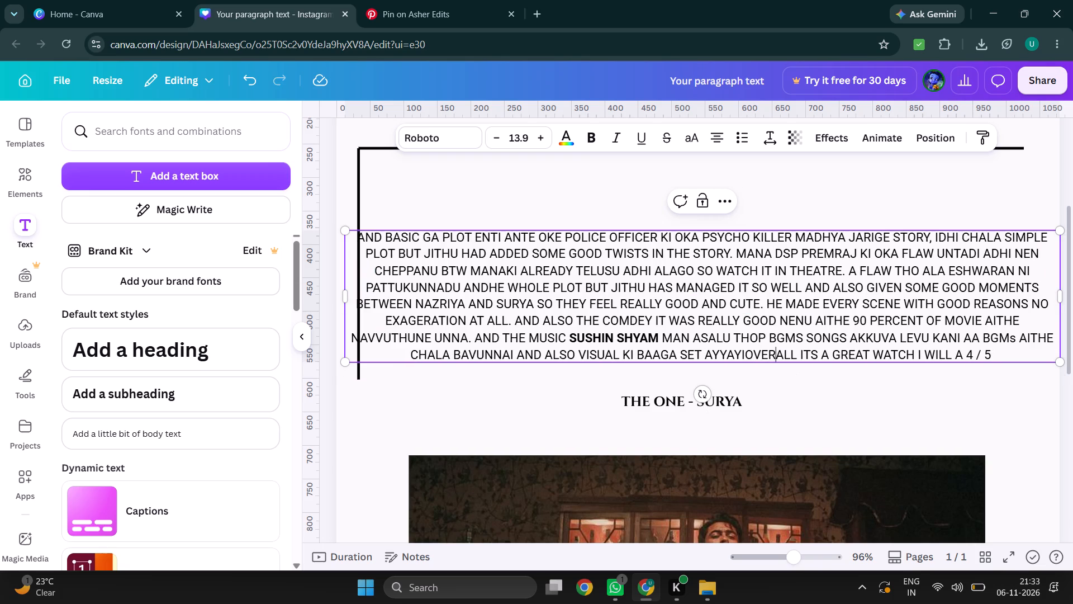
key(BackSpace)
key(BackSpace)
key(BackSpace)
key(BackSpace)
key(BackSpace)
key(BackSpace)
key(BackSpace)
key(BackSpace)
key(BackSpace)
key(BackSpace)
key(BackSpace)
key(BackSpace)
key(BackSpace)
key(BackSpace)
key(BackSpace)
key(BackSpace)
key(BackSpace)
key(BackSpace)
key(BackSpace)
key(BackSpace)
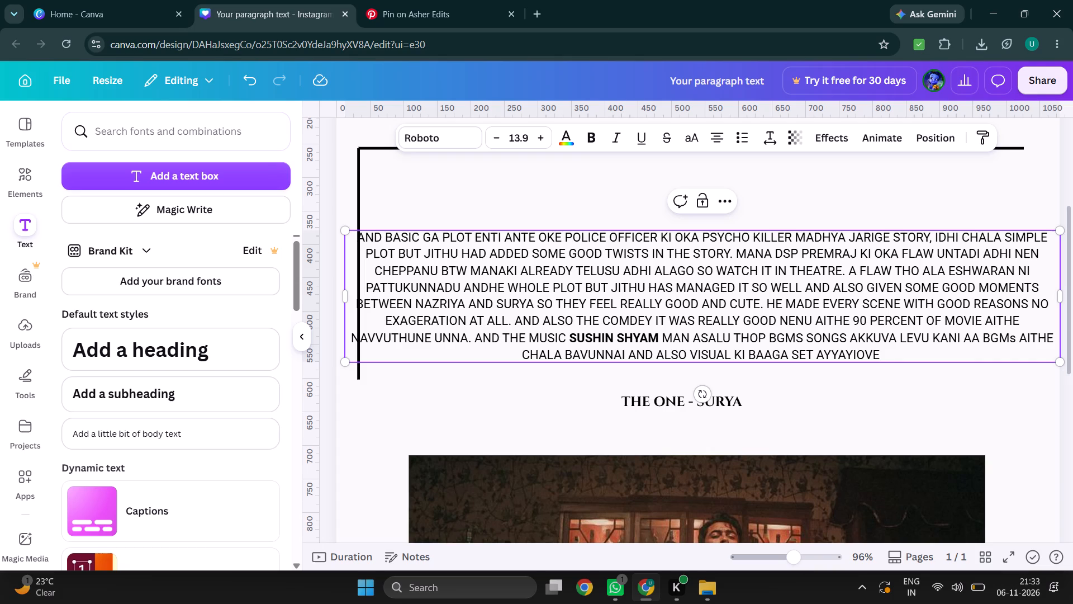
key(BackSpace)
key(BackSpace)
key(BackSpace)
text(.)
key(space)
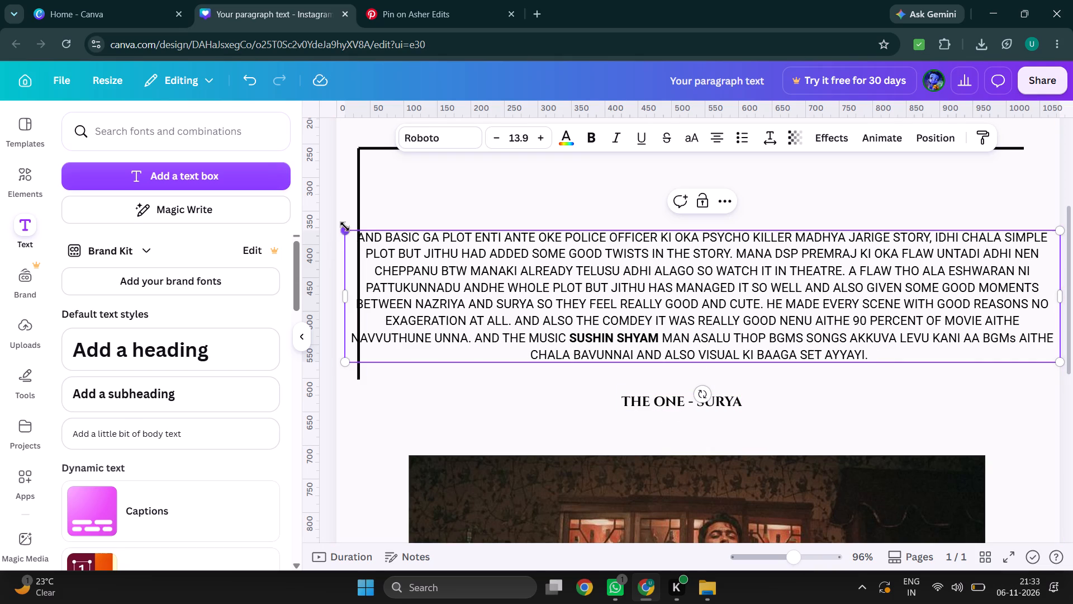
Scale the plot paragraph's text box down to a font size of about 13.1.
drag(345, 226, 384, 230)
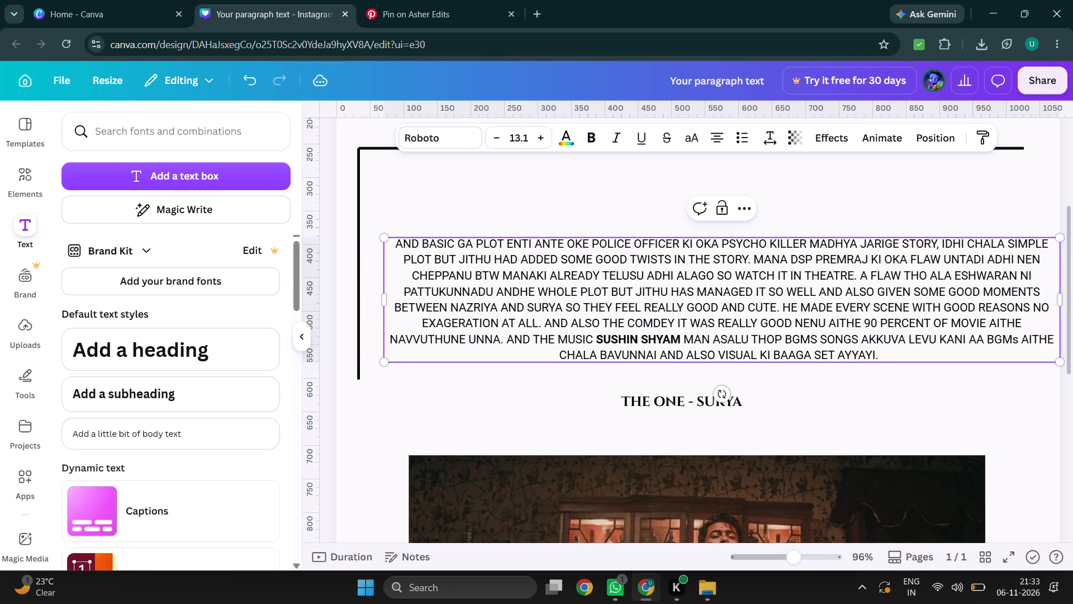
Move the plot paragraph up and inward within the black frame, matching its gap below the horizontal line to the 90 spacing above.
drag(718, 286, 682, 269)
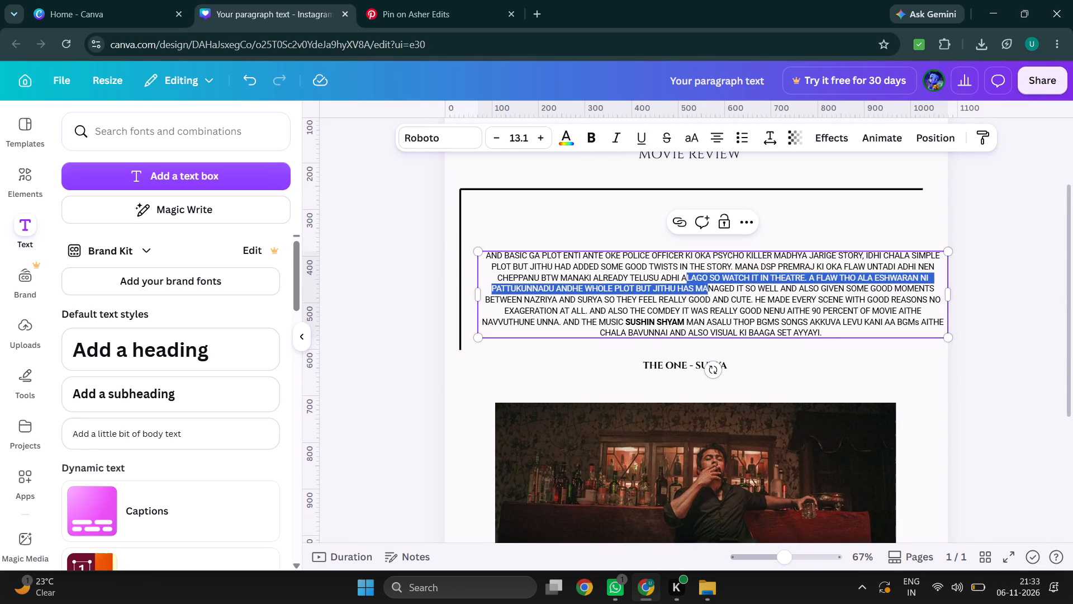
drag(834, 251, 827, 240)
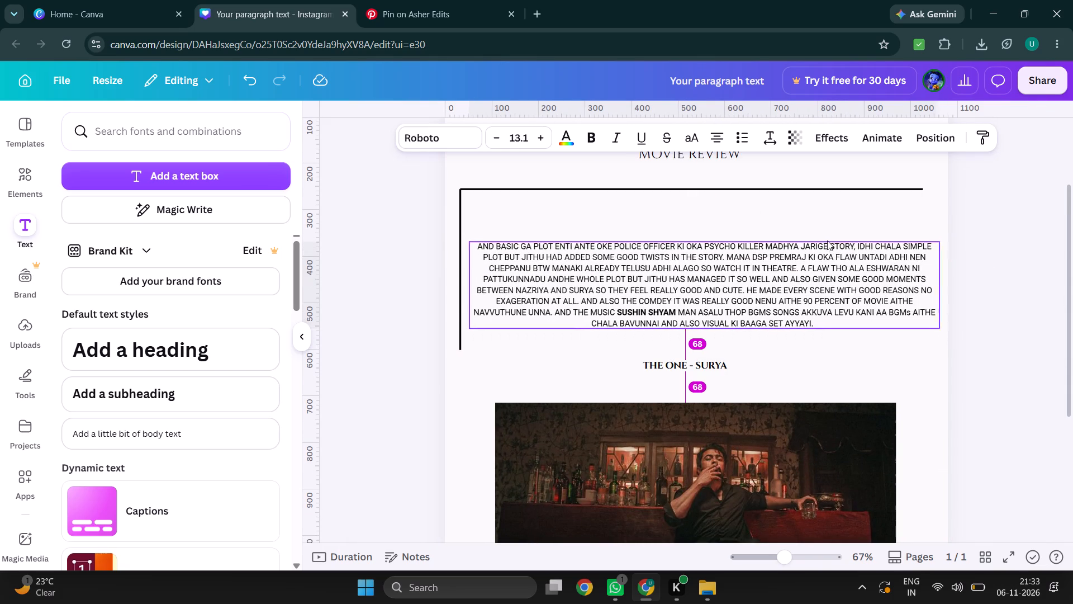
drag(827, 240, 825, 233)
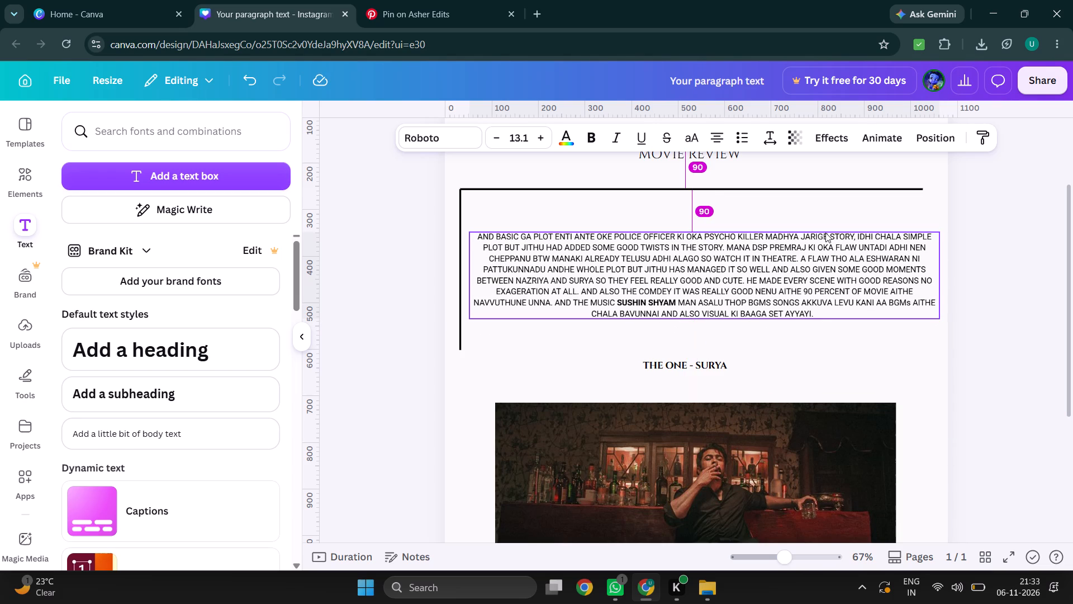
drag(825, 233, 824, 233)
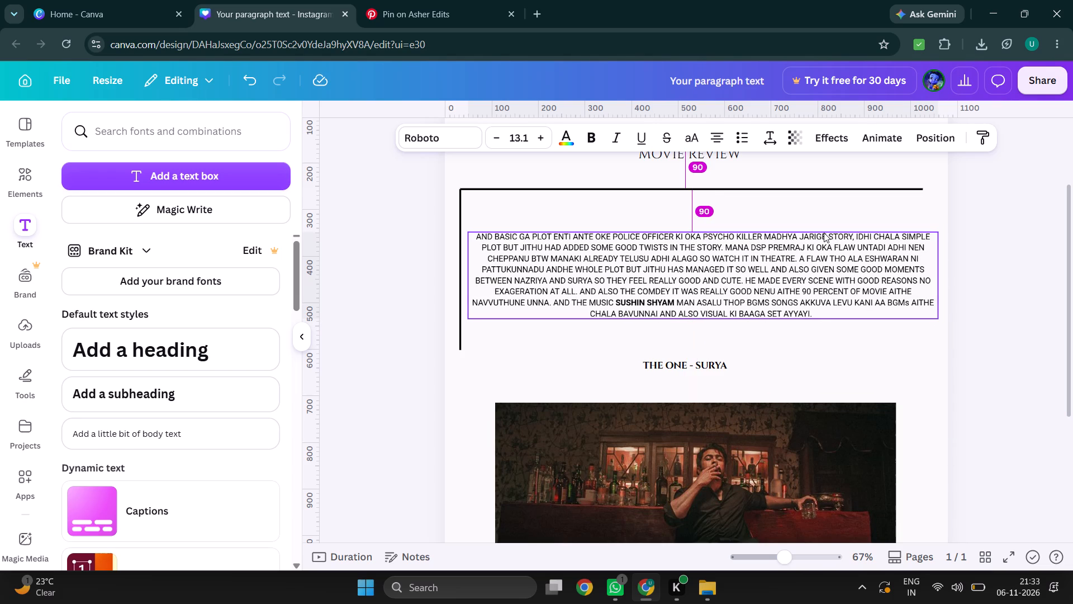
drag(824, 233, 824, 233)
click(1072, 204)
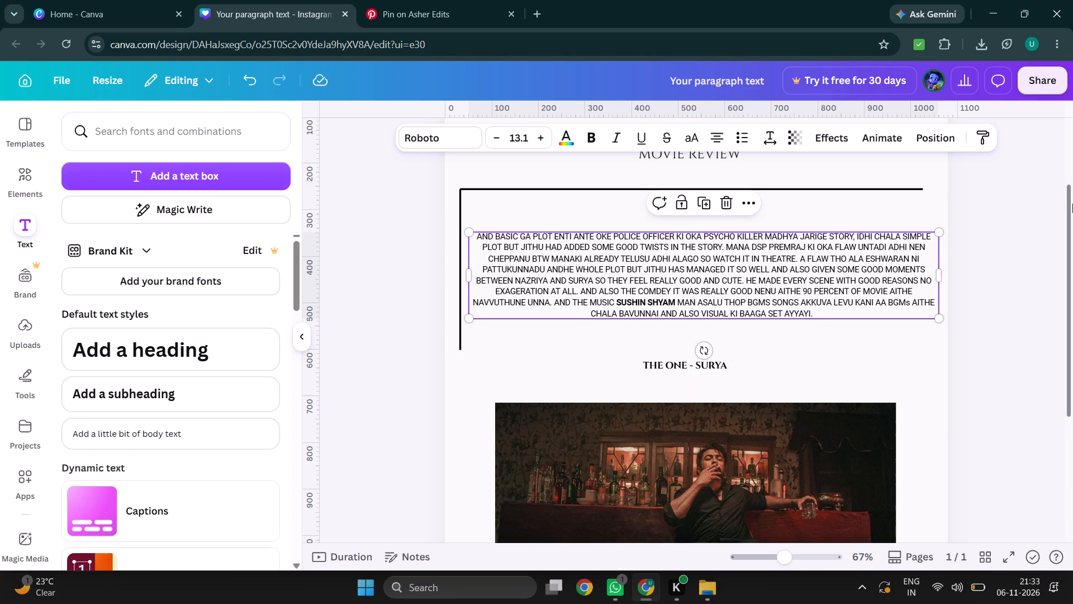
click(1045, 206)
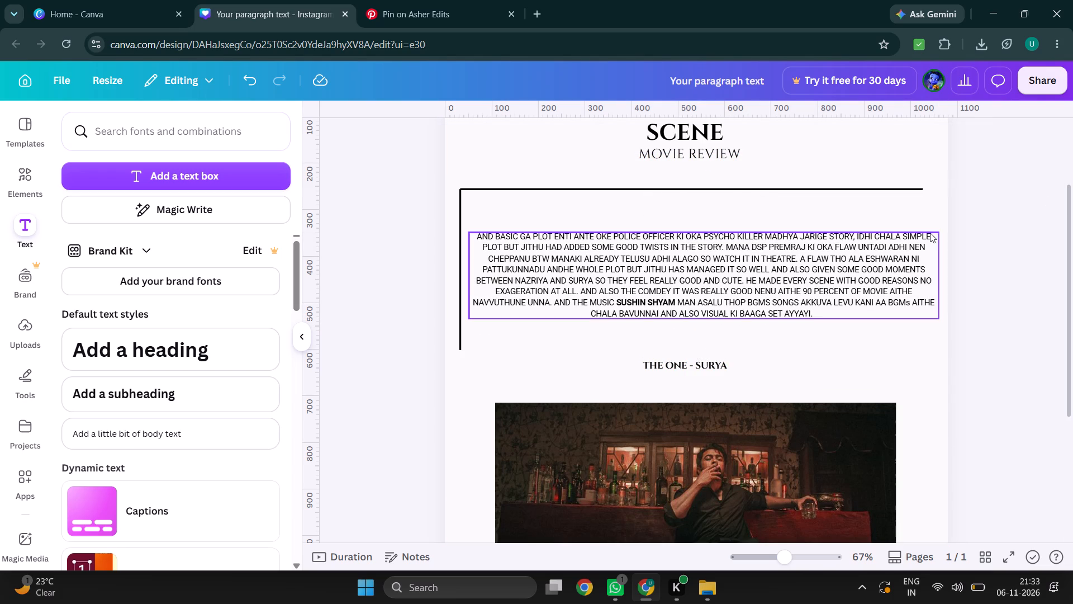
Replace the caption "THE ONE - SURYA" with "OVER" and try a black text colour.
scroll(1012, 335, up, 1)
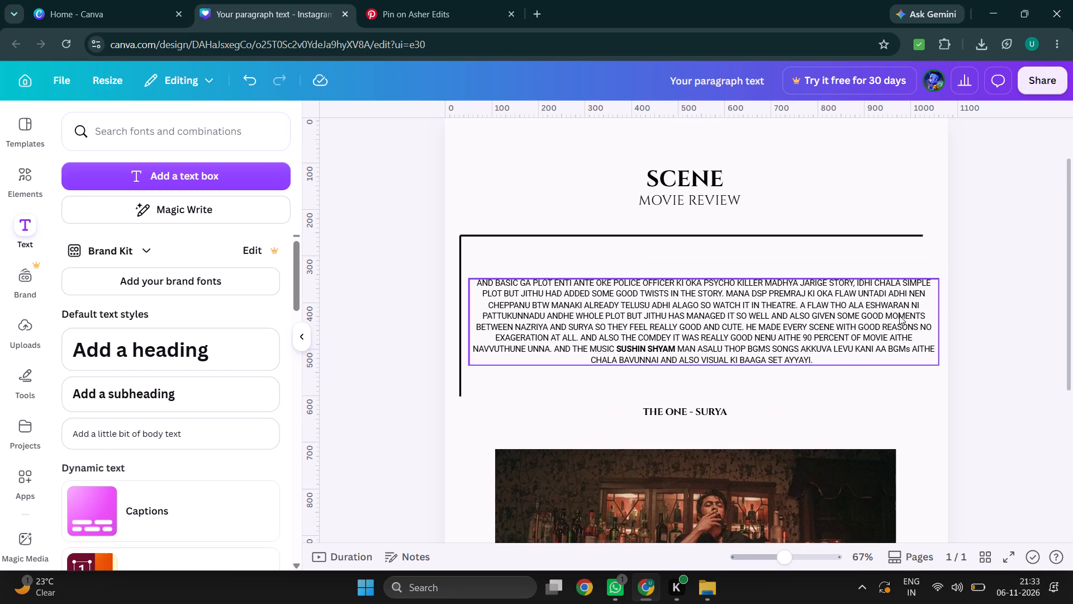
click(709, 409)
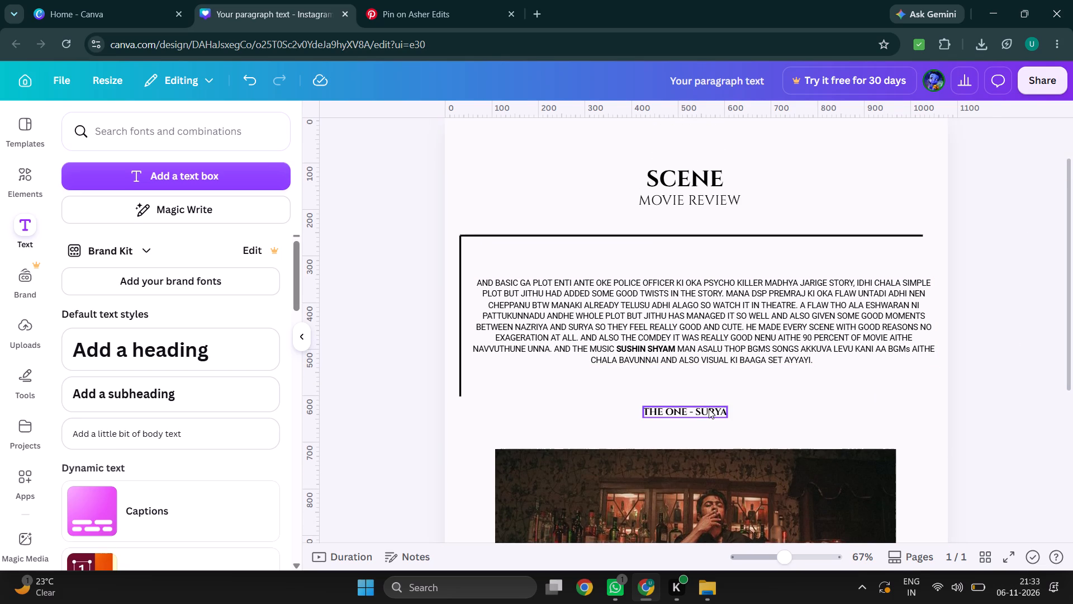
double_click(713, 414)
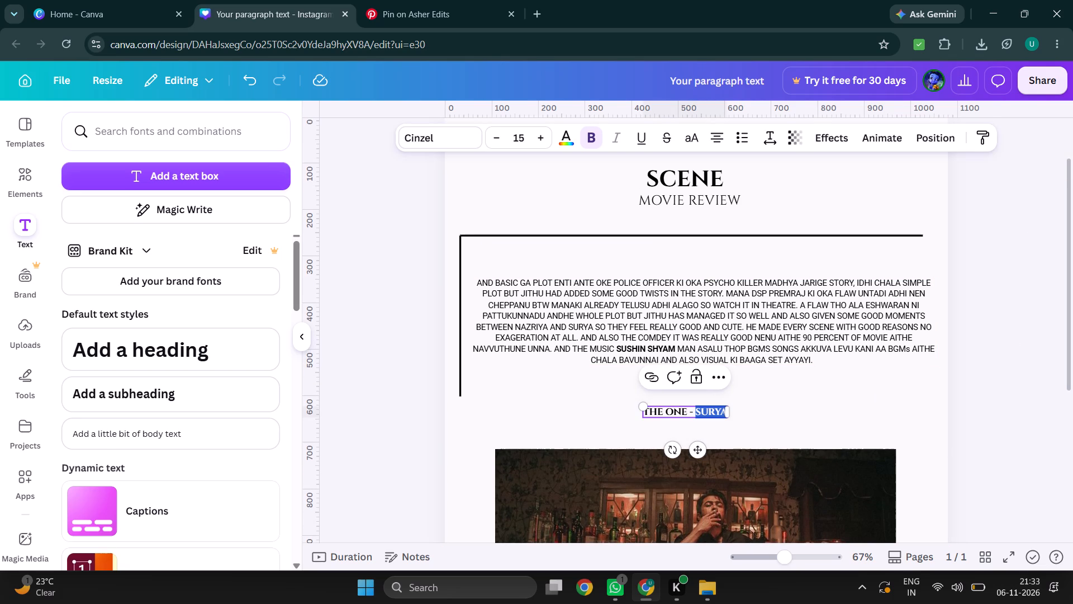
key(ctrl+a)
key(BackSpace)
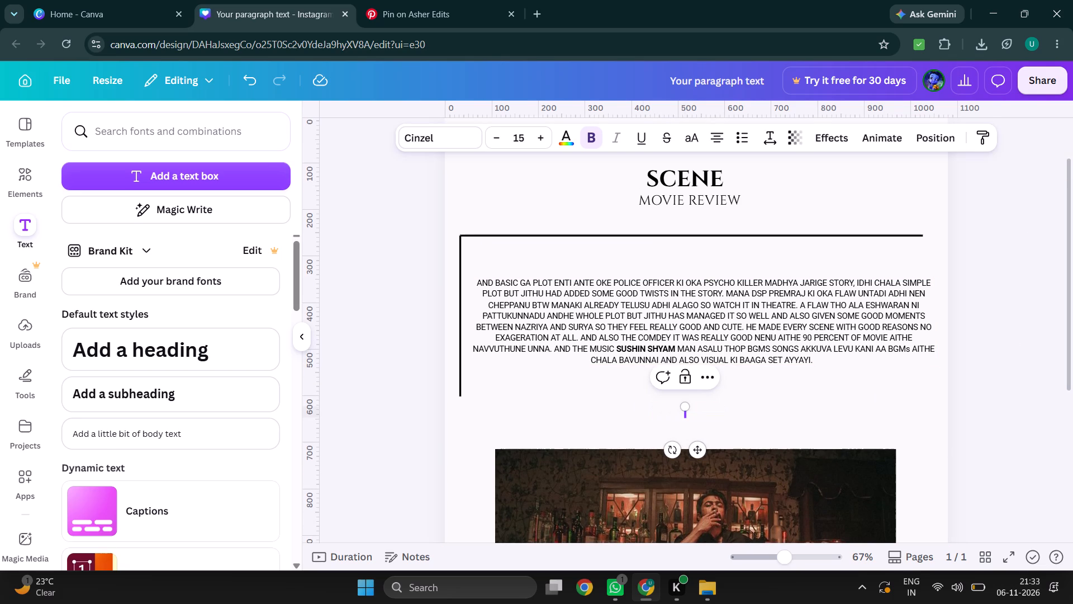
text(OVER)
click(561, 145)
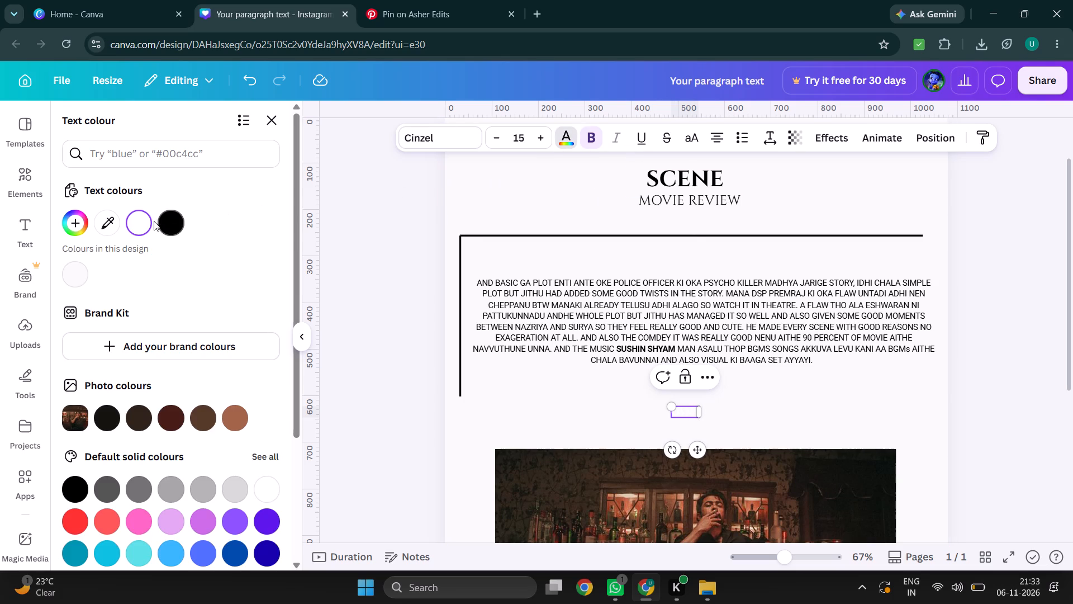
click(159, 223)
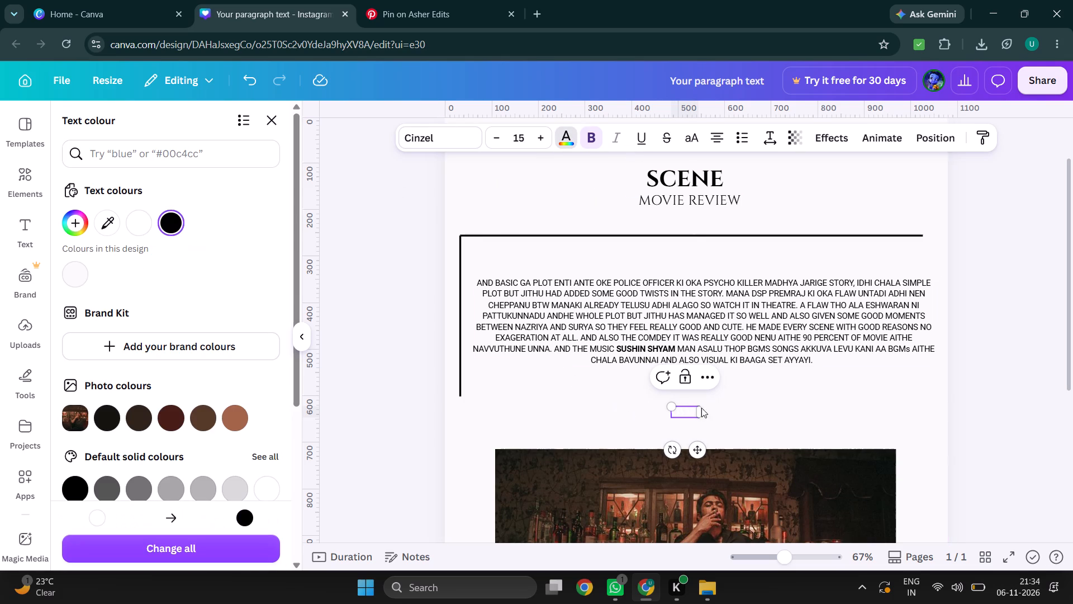
Replace the caption text above the photo with "OVERALL RATING IS 4" in black.
double_click(684, 419)
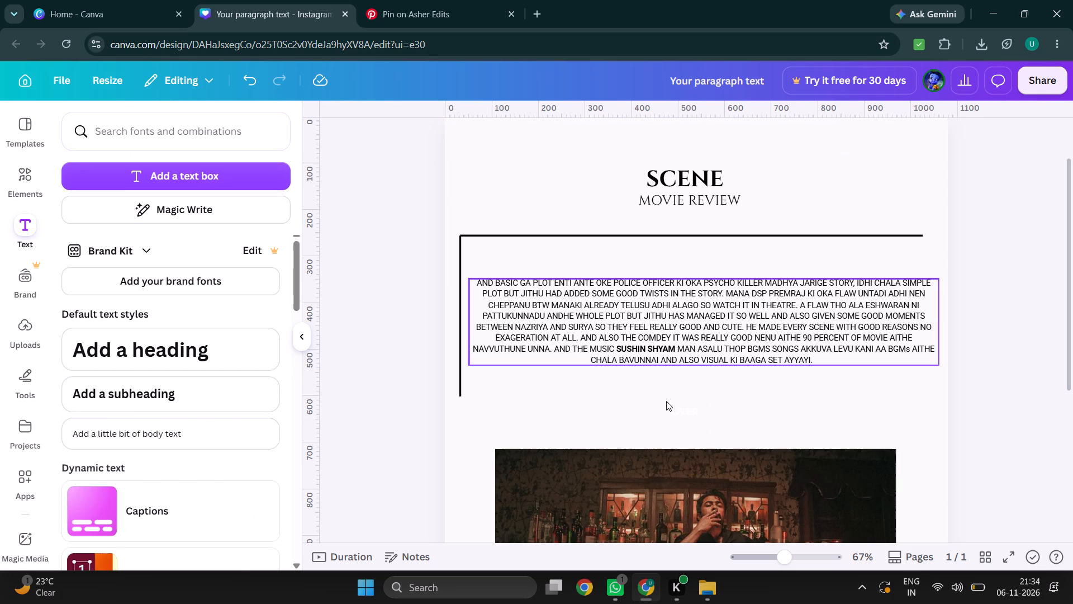
click(669, 409)
double_click(681, 412)
key(ctrl+a)
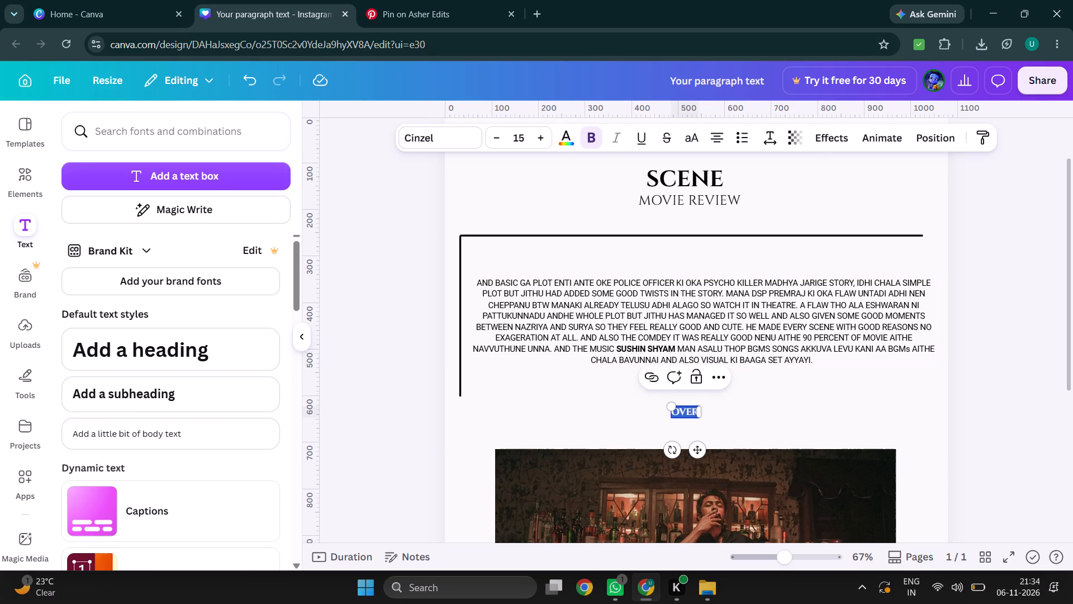
key(BackSpace)
click(560, 138)
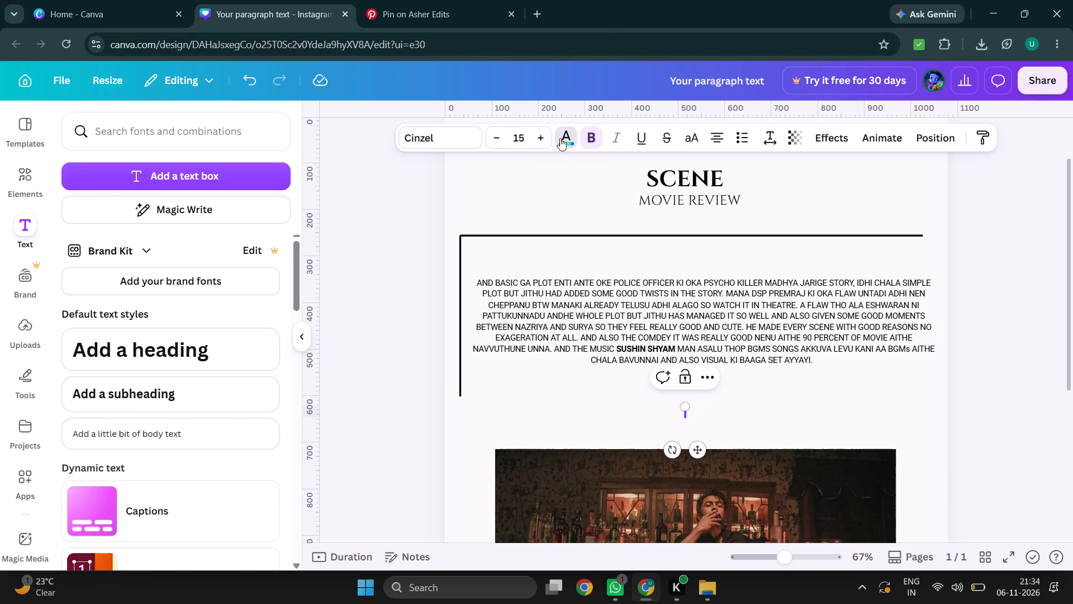
click(173, 230)
text(OVERALL RATING IS)
key(space)
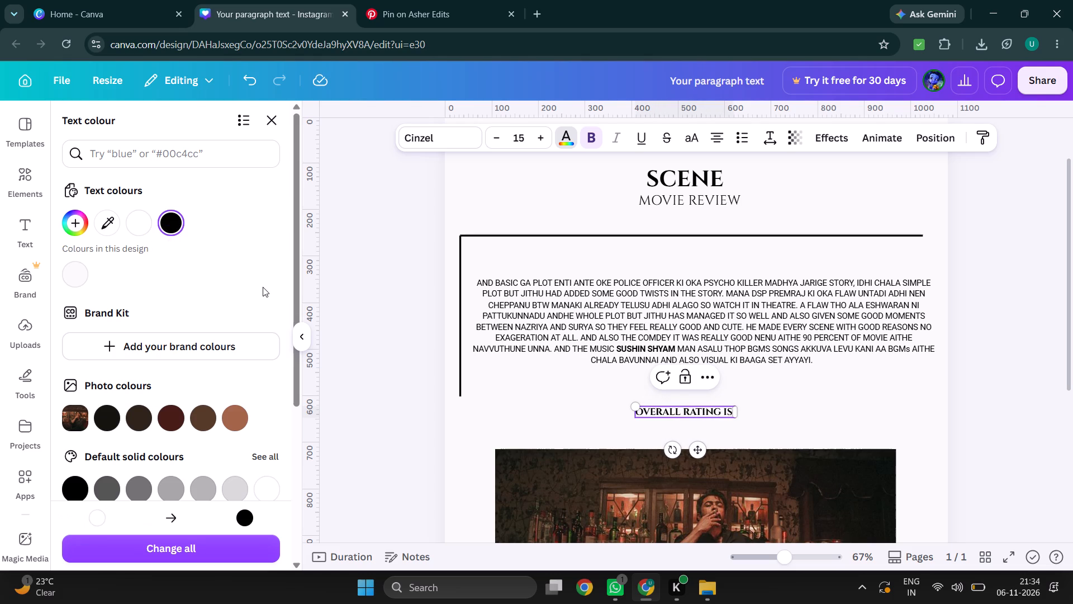
key(4)
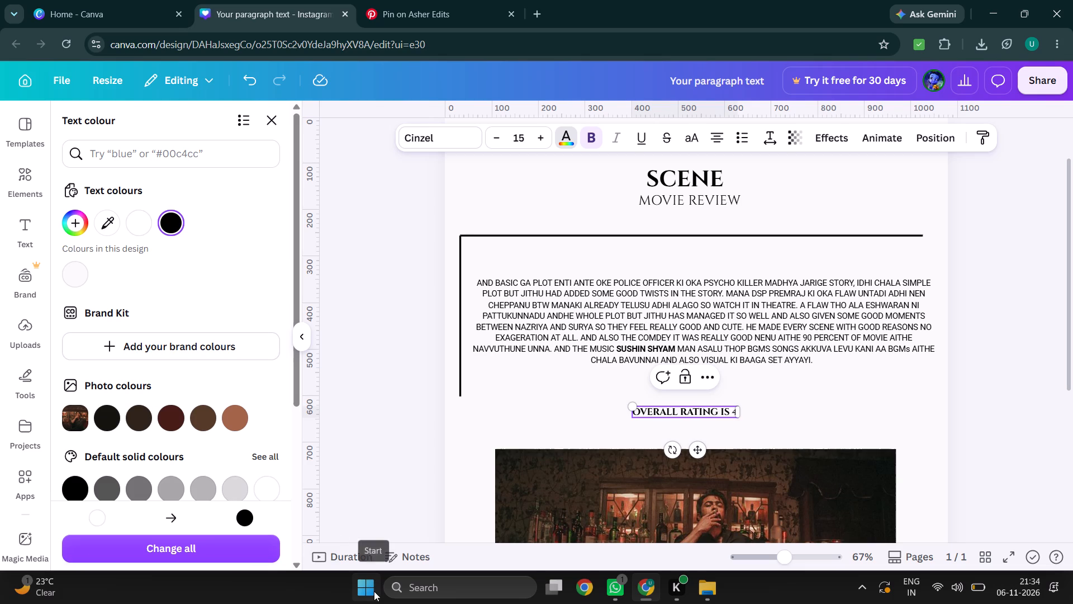
Find the star emoji by searching "STAR" and insert it after the 4 in the rating caption.
key(ctrl+alt+shift+super+space)
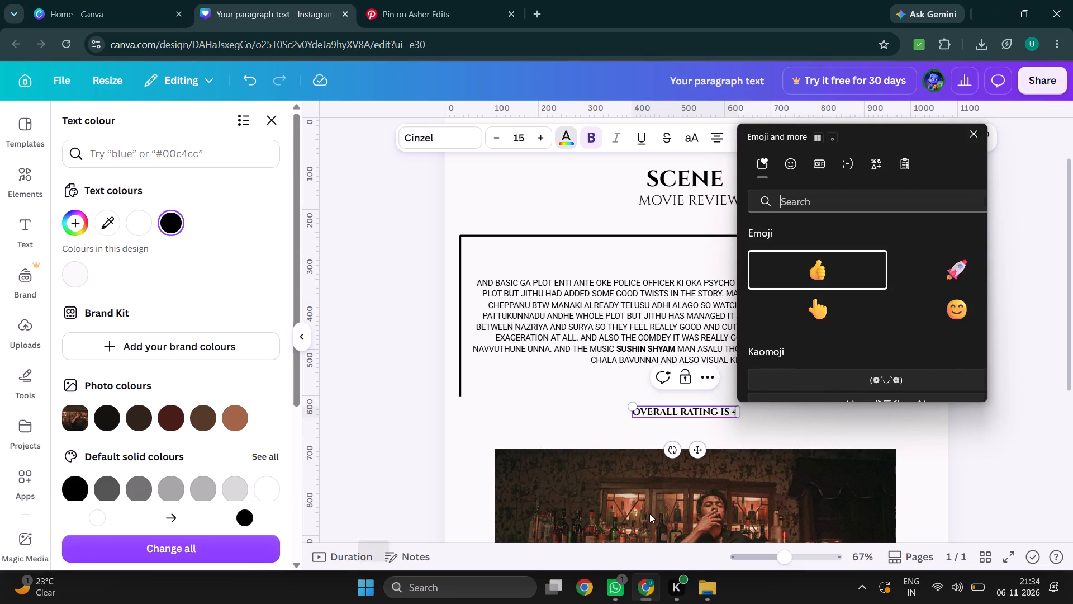
text(STAR)
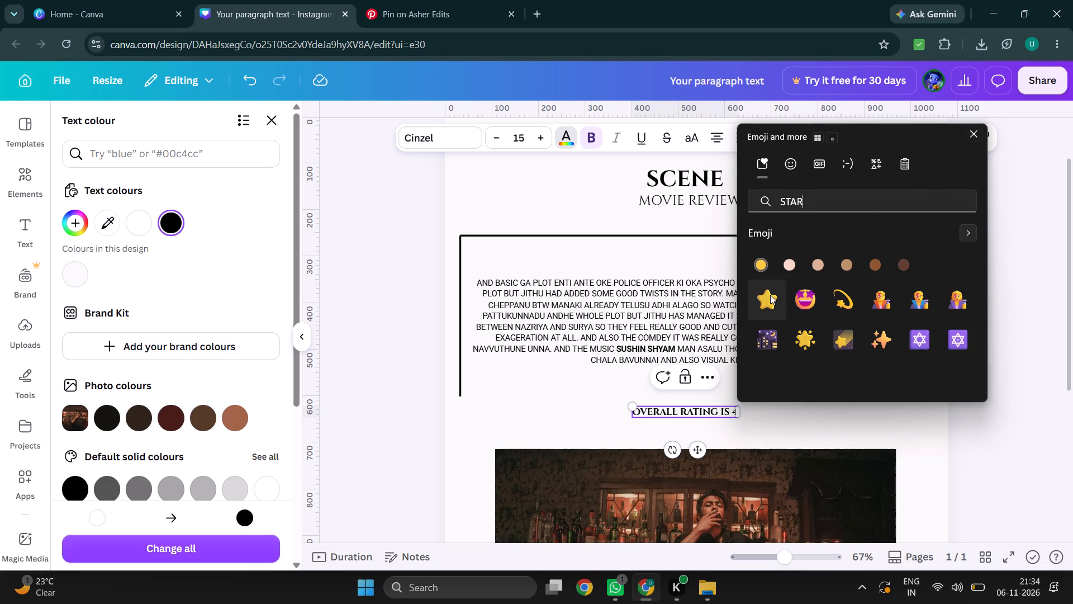
click(770, 295)
click(761, 418)
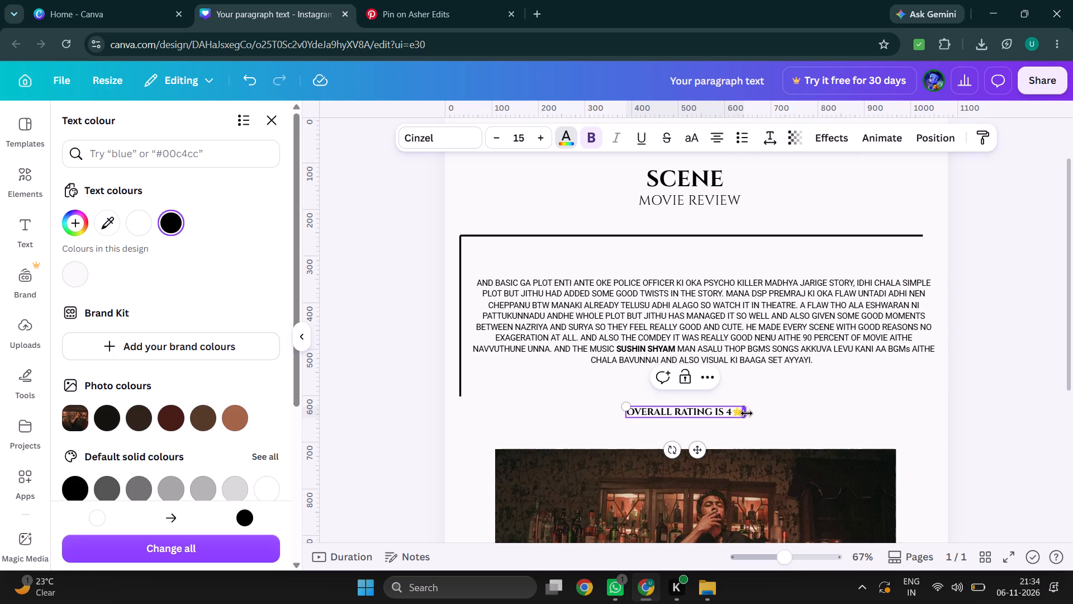
Widen the rating caption's text box, add "/5" and a space before the star, and add an extra space before the 4.
drag(747, 413, 800, 412)
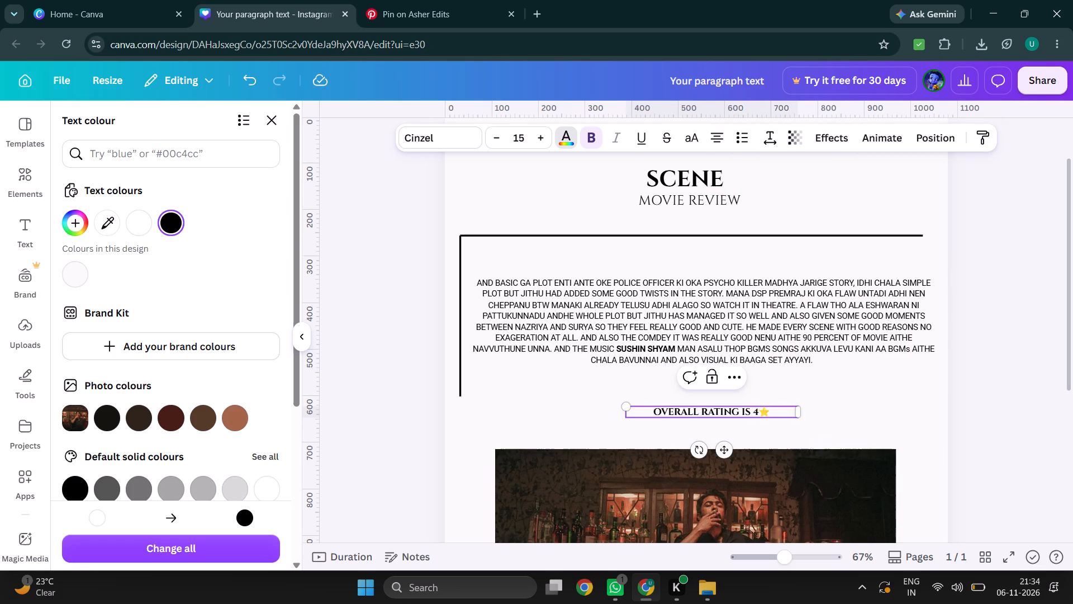
key(Left)
text(/5)
key(space)
key(Left)
key(Left)
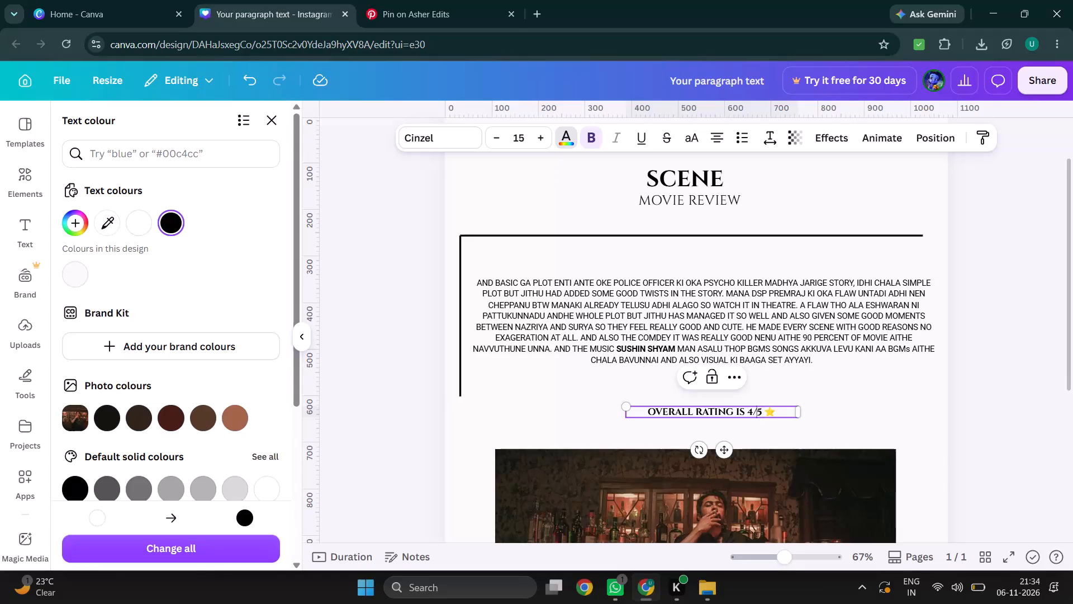
key(Left)
key(Left)
key(space)
Change the score in the rating caption to 4.5/5.
key(Right)
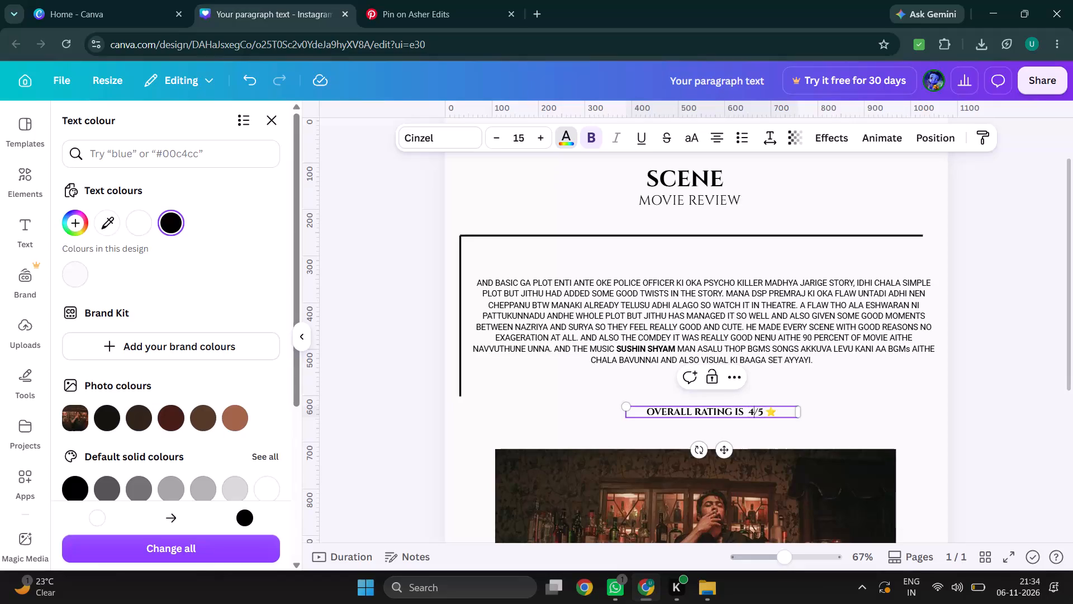
text(.2)
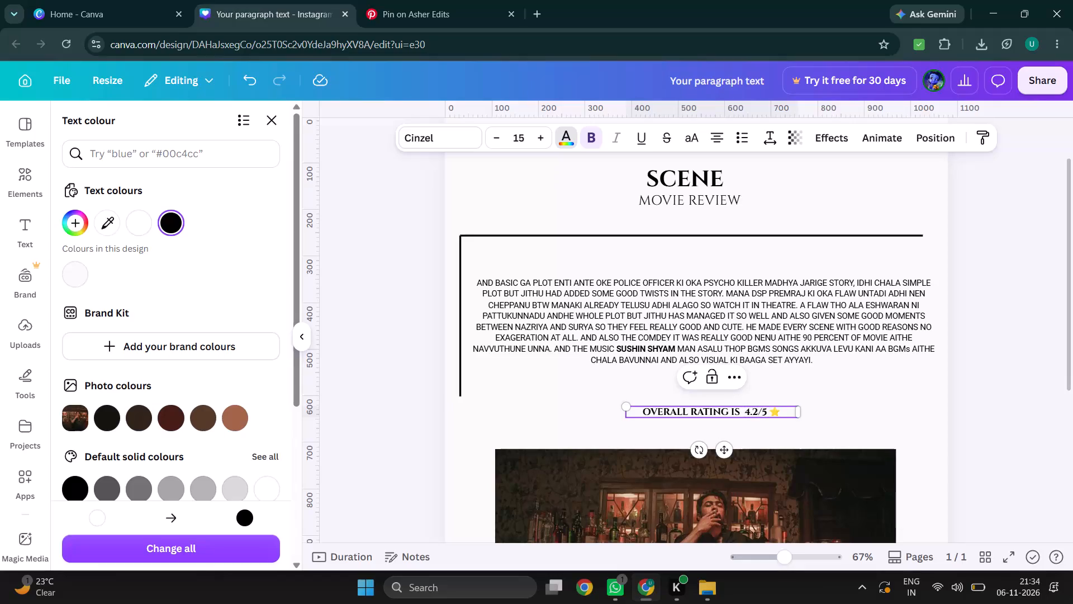
key(BackSpace)
click(777, 410)
key(5)
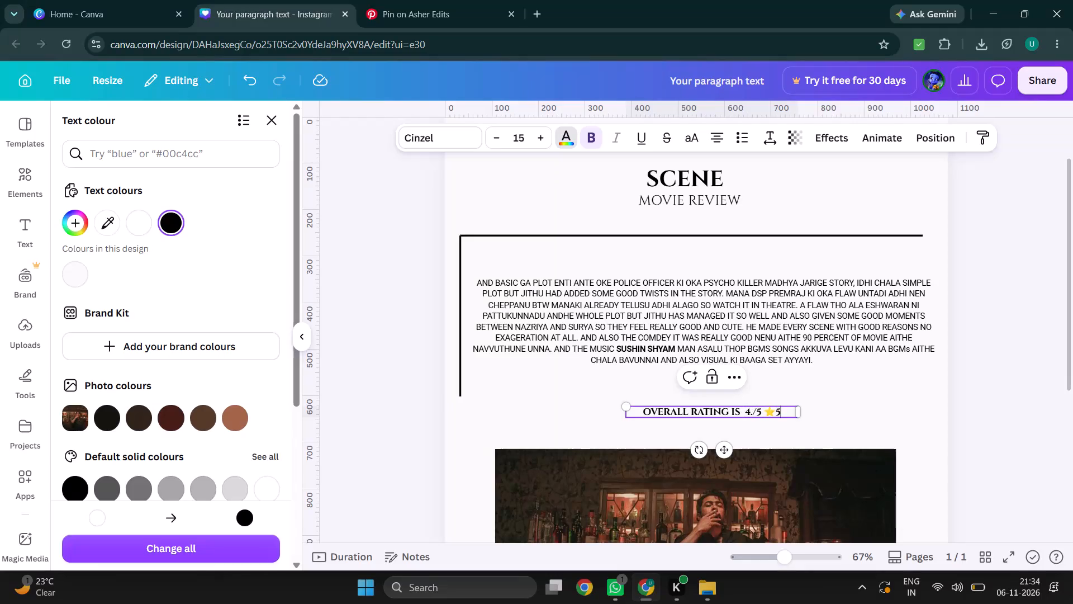
key(Left)
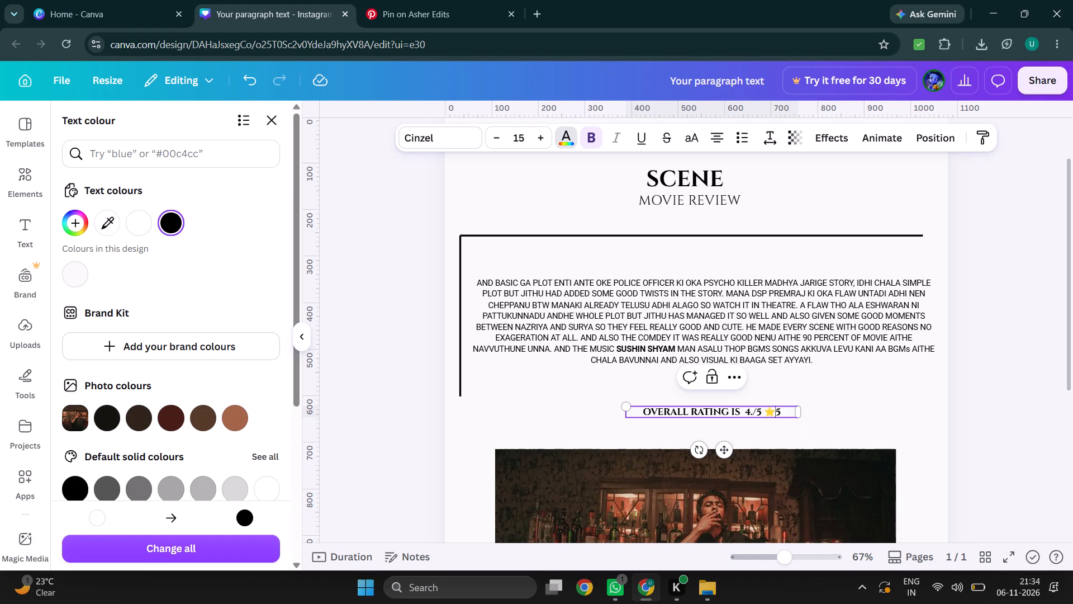
key(Left)
key(Left)
key(Left)
key(Left)
key(Right)
key(Left)
key(5)
Delete the stray 5 after the star and add another space before the star in the rating caption.
key(Right)
key(Right)
key(Right)
key(Right)
key(Right)
key(Right)
key(Right)
key(Right)
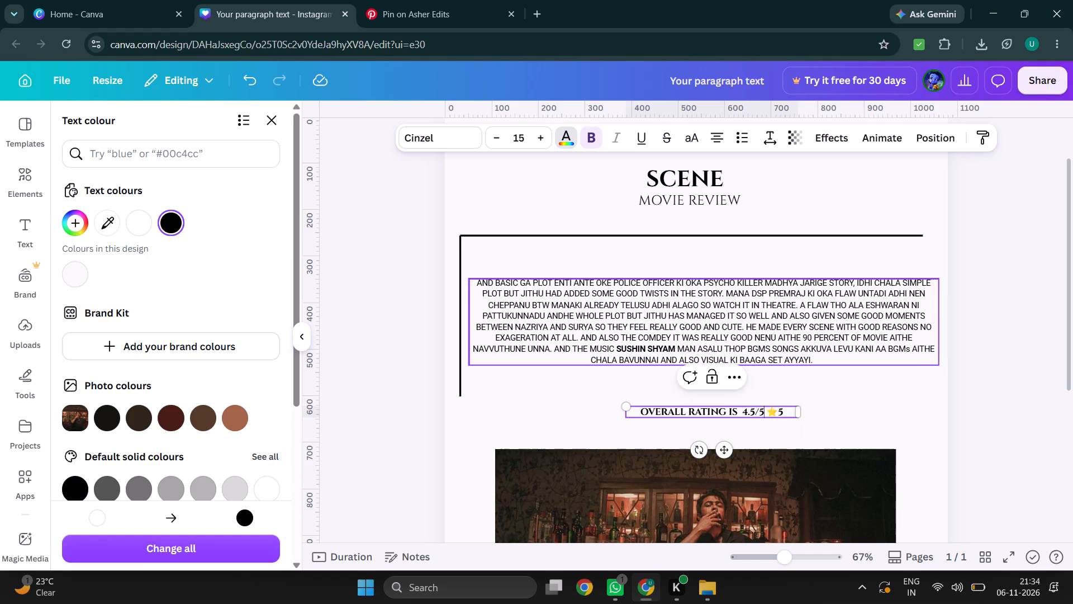
key(BackSpace)
key(Left)
key(space)
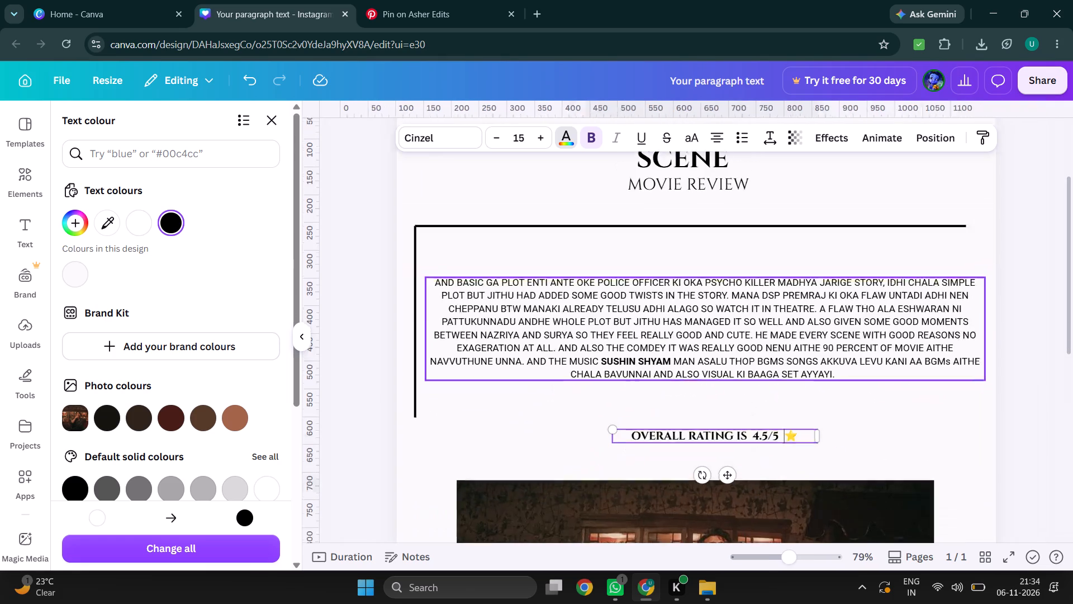
Move the rating caption slightly up and to the left so it is centred on the page between paragraph and photo.
click(726, 426)
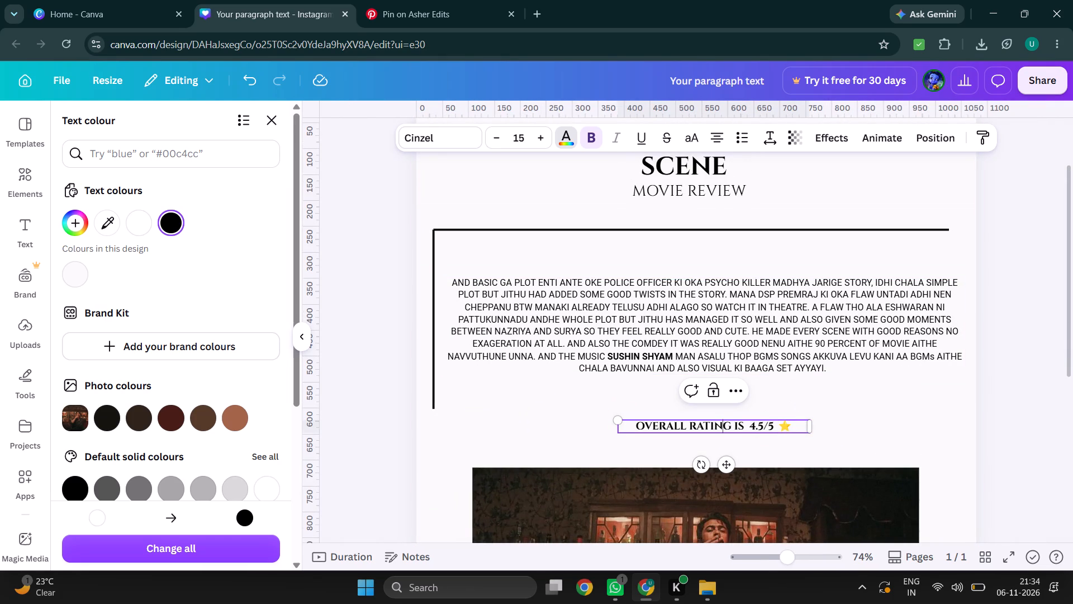
drag(725, 466, 709, 461)
drag(709, 461, 708, 454)
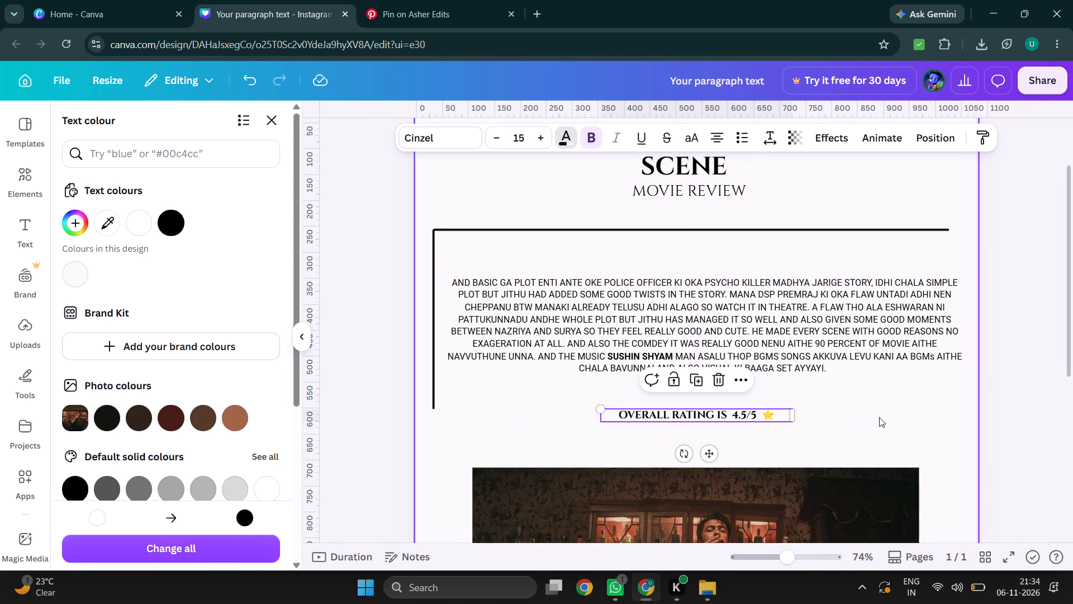
click(879, 417)
scroll(879, 417, down, 2)
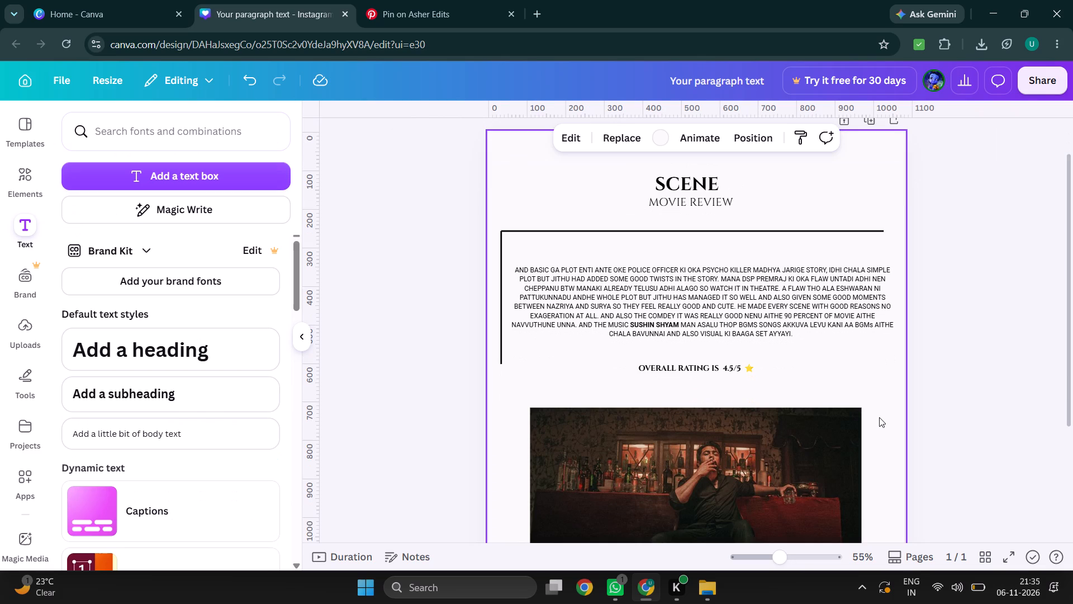
Delete the photo of the man at the bar below the rating caption.
scroll(879, 417, down, 1)
click(805, 424)
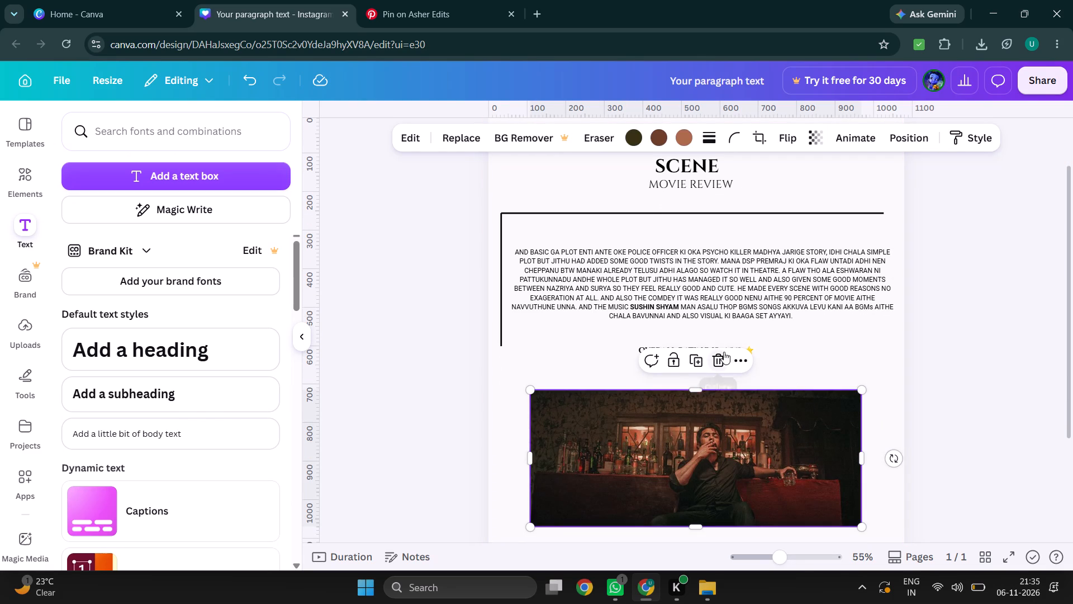
click(716, 358)
Copy "scene movie poster surya, neslan, nasriya, jithu madhavan.jpg" from Downloads in File Explorer and paste it onto the Canva review page.
scroll(716, 358, down, 1)
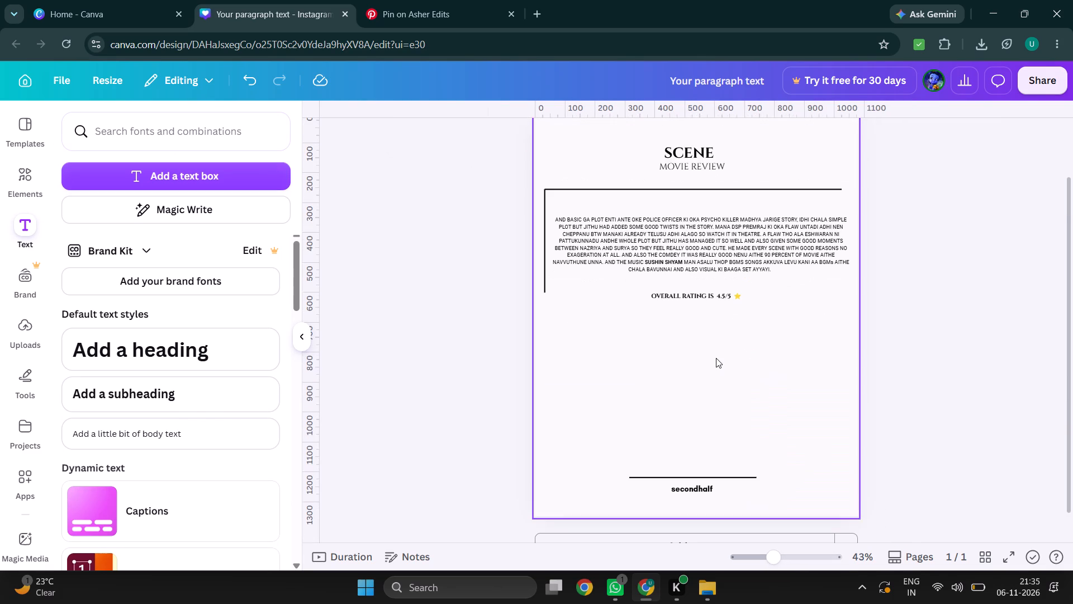
click(700, 581)
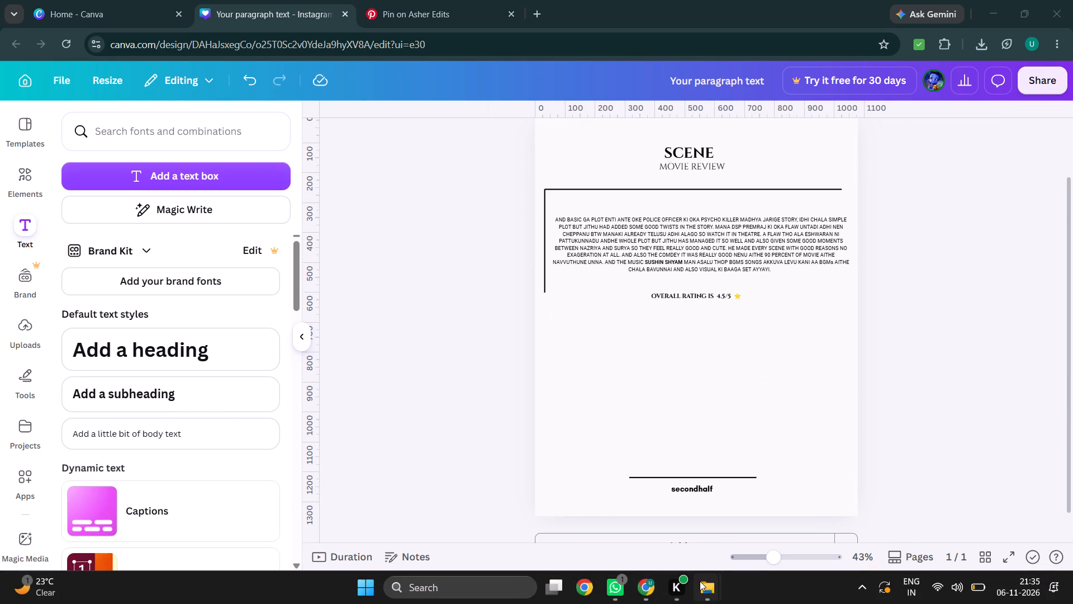
click(634, 529)
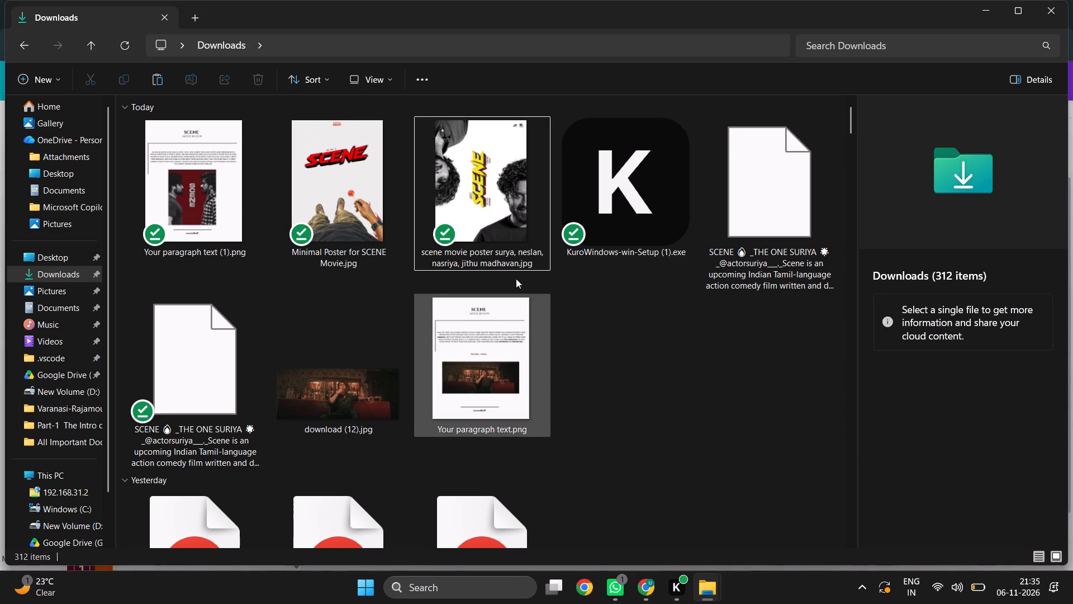
click(490, 197)
key(ctrl+c)
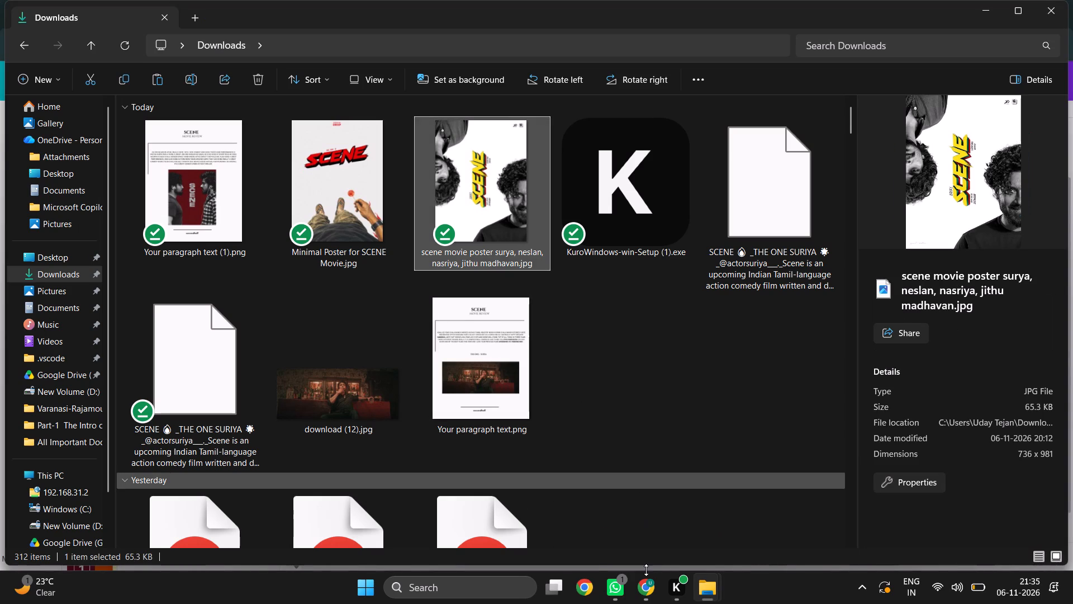
click(646, 570)
click(652, 599)
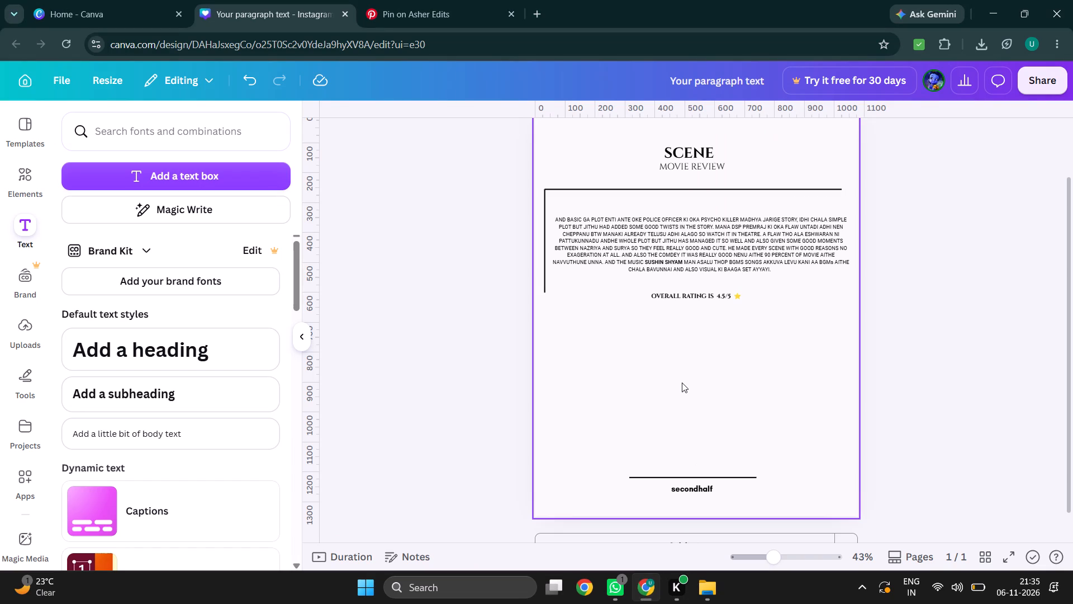
key(ctrl+v)
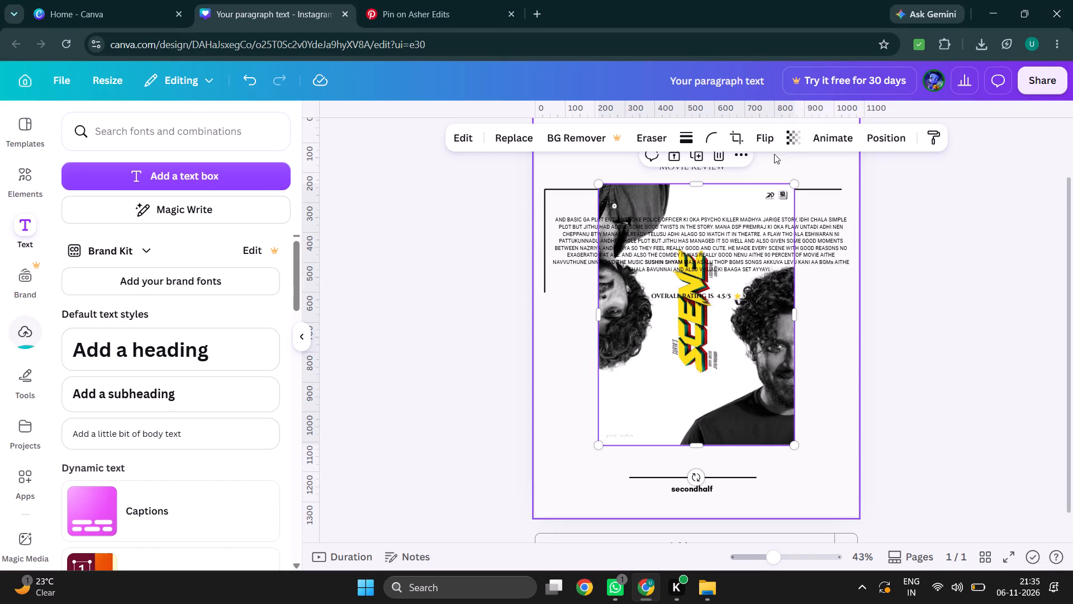
Shrink the pasted black-and-white SCENE poster to about 365 px wide and place it in the page's left half below the rating caption.
drag(794, 184, 759, 347)
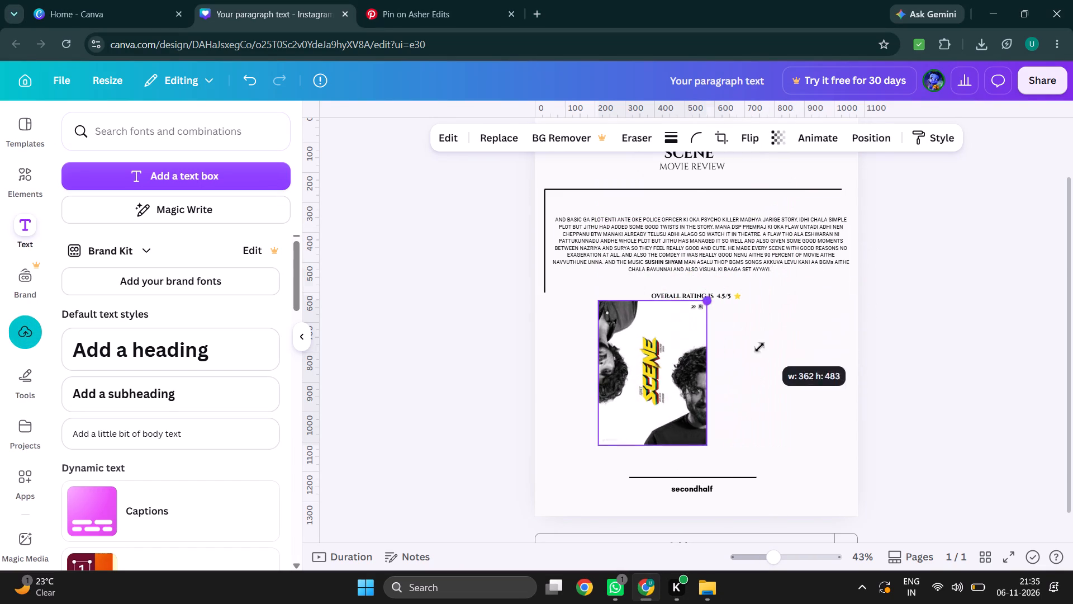
drag(759, 347, 789, 360)
drag(645, 346, 691, 363)
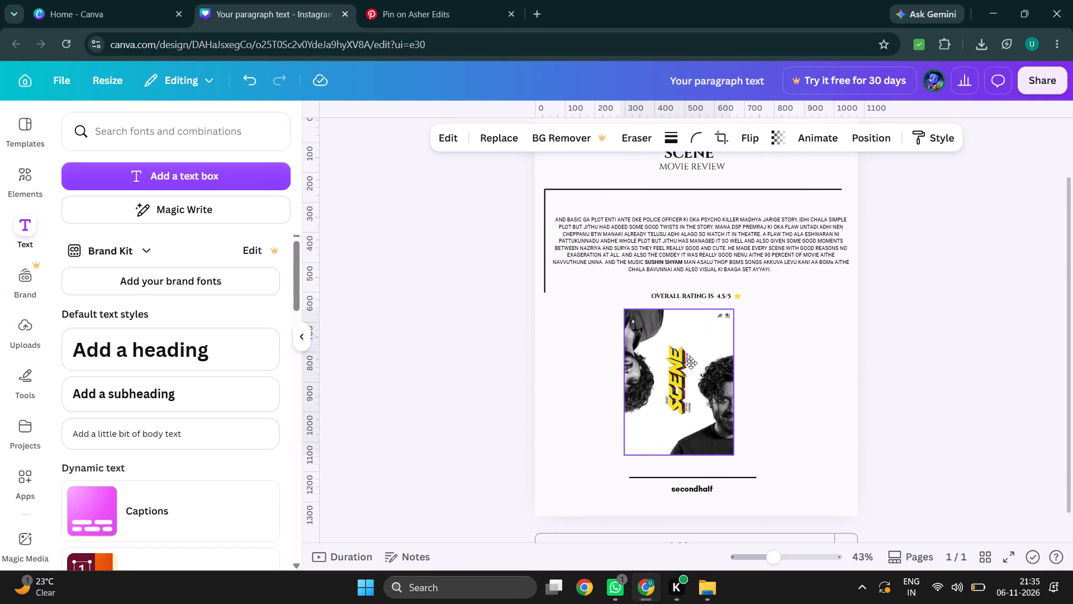
drag(691, 363, 684, 359)
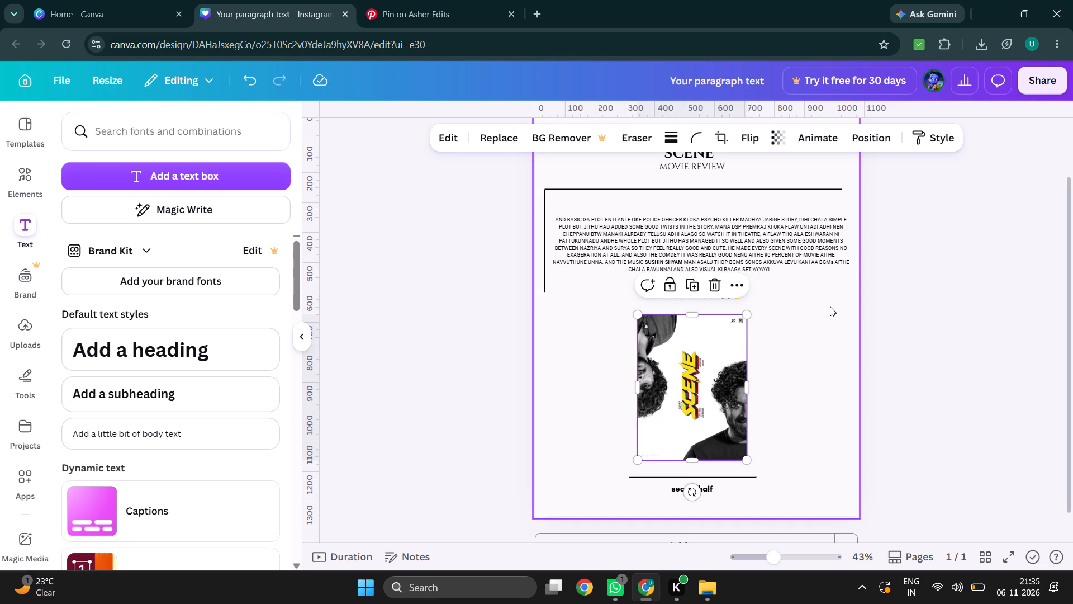
scroll(830, 306, down, 1)
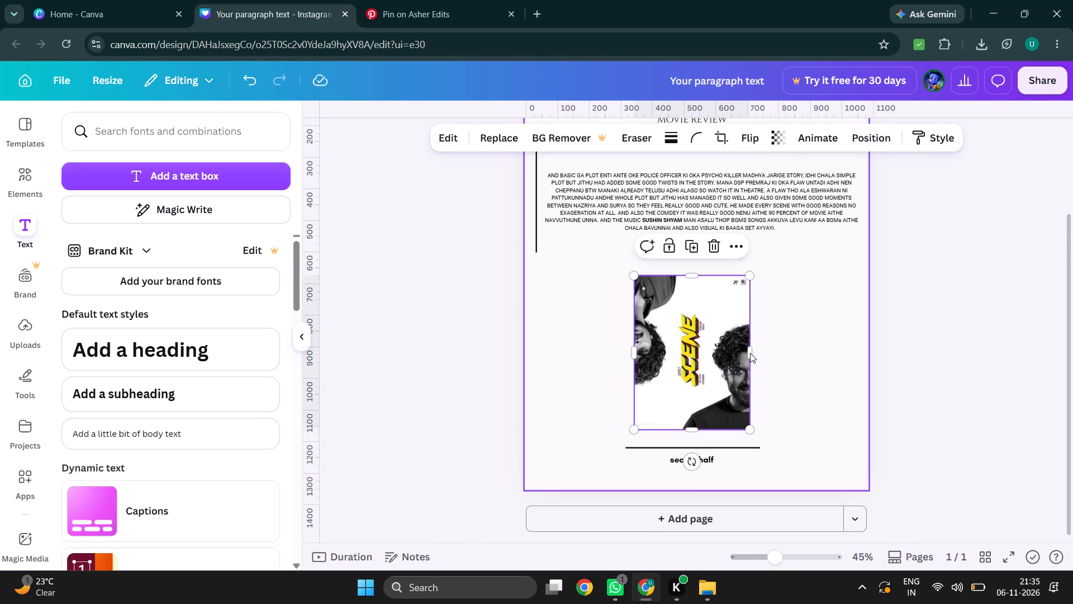
drag(706, 348, 644, 348)
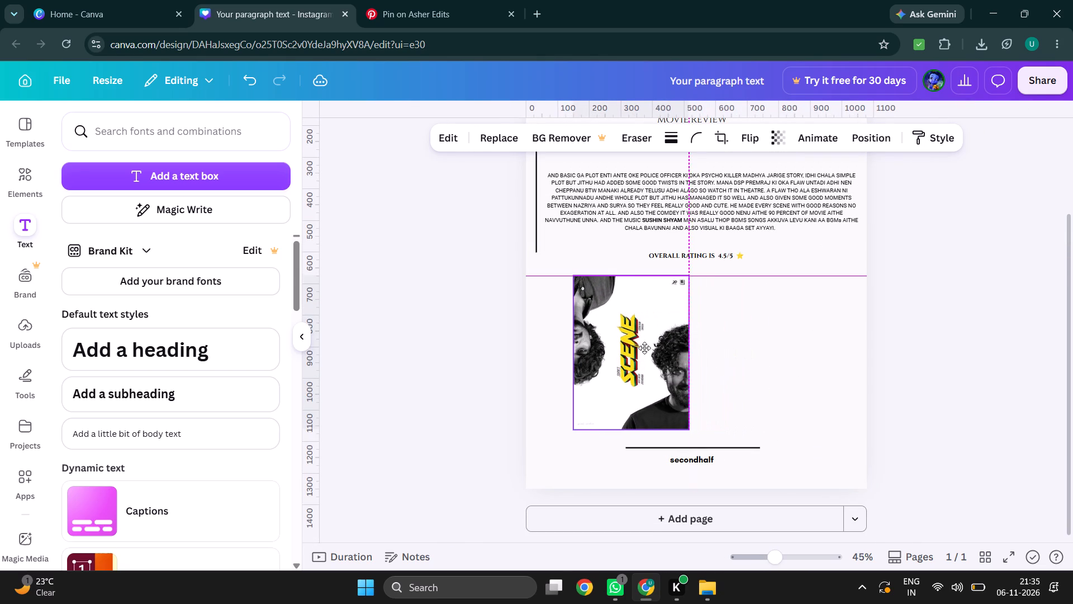
drag(644, 348, 639, 348)
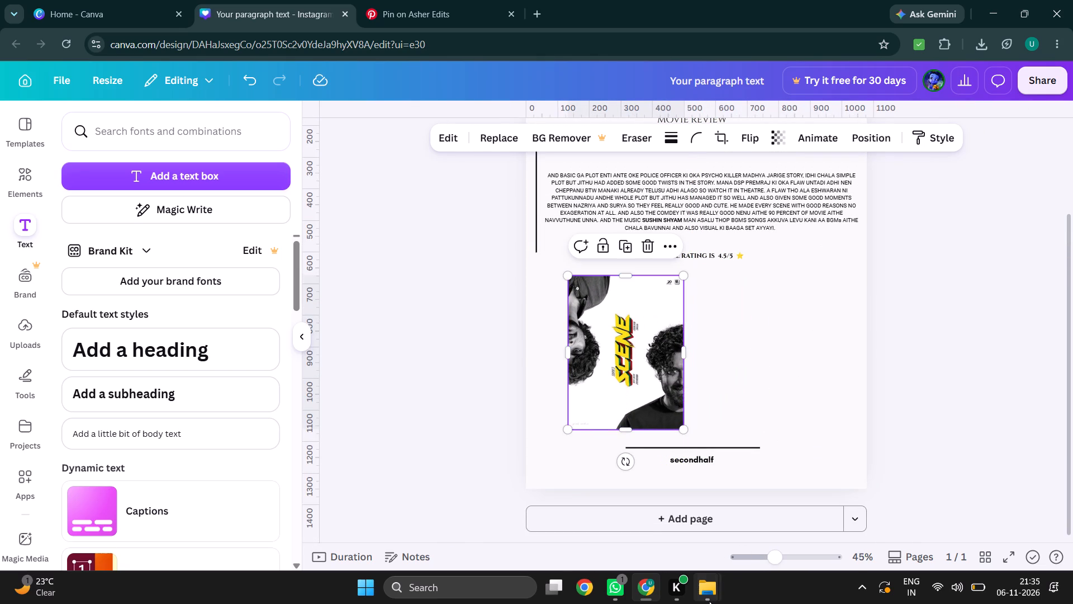
Copy "Minimal Poster for SCENE Movie.jpg" from Downloads in File Explorer and paste it onto the Canva review page.
click(709, 601)
click(681, 536)
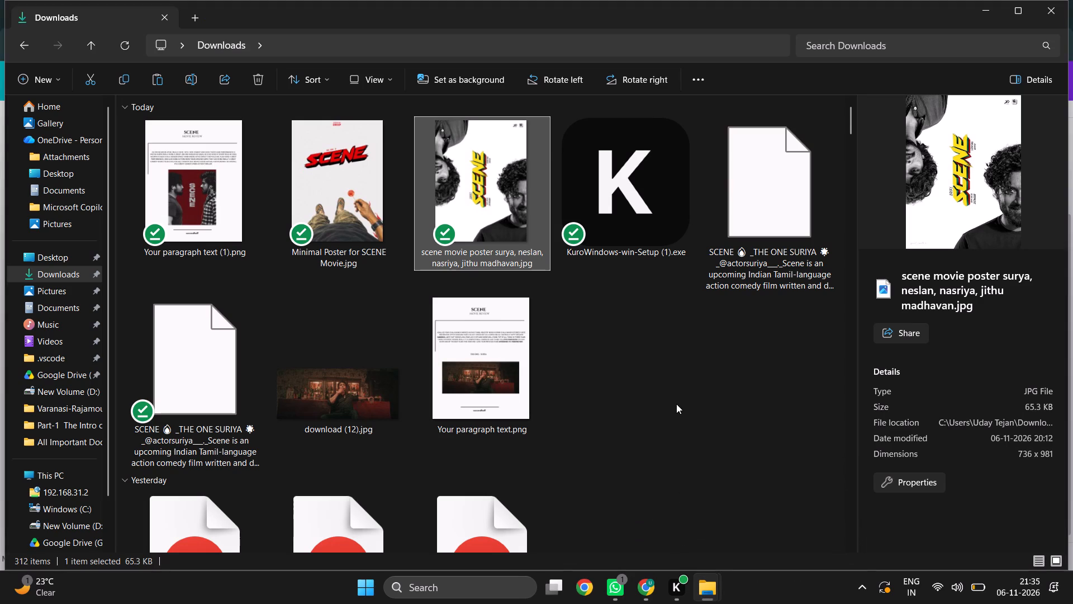
scroll(676, 404, up, 1)
click(357, 234)
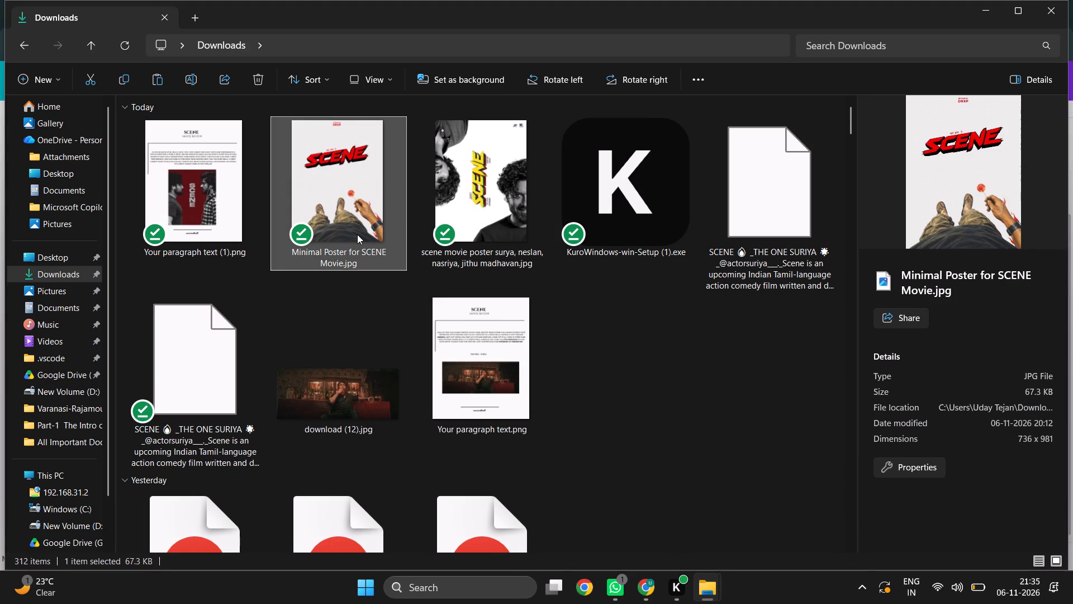
key(ctrl+c)
click(647, 588)
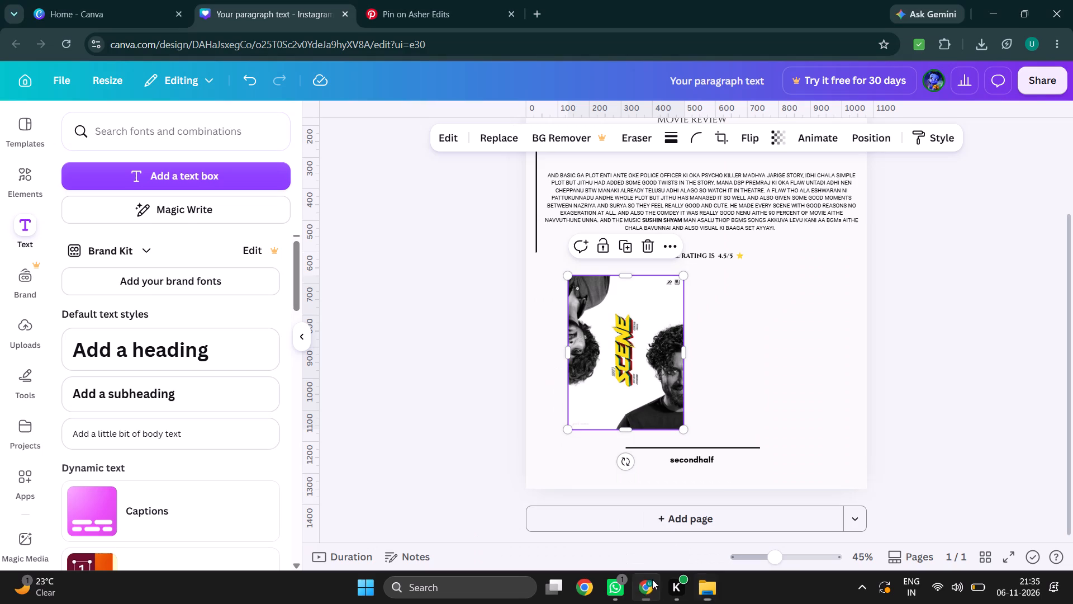
click(766, 362)
key(ctrl+v)
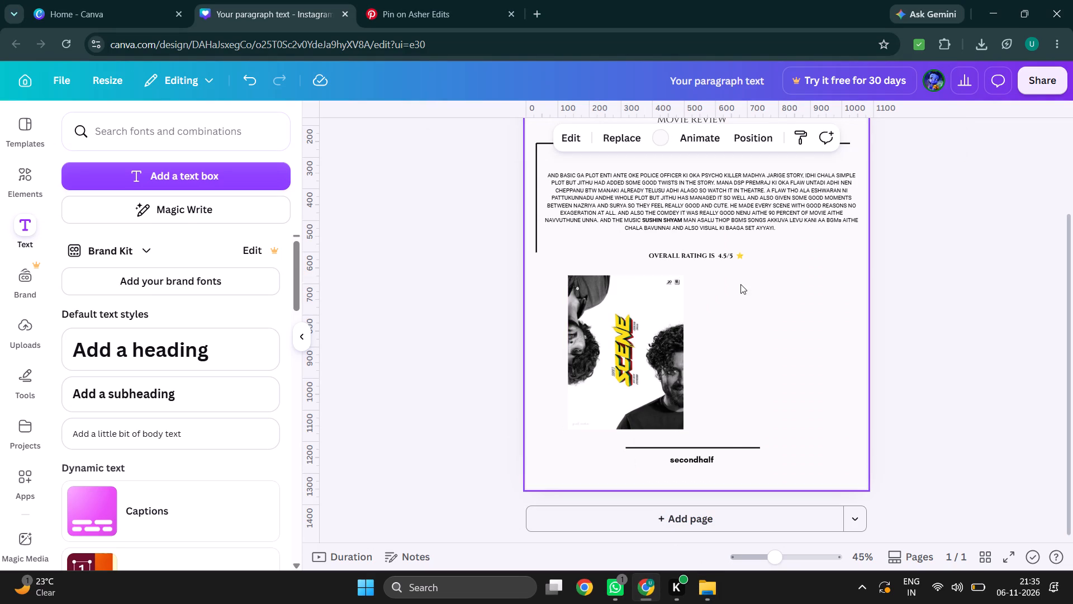
Shrink the red-lettered SCENE poster and move it into the empty space to the right of the black-and-white poster.
scroll(760, 284, up, 1)
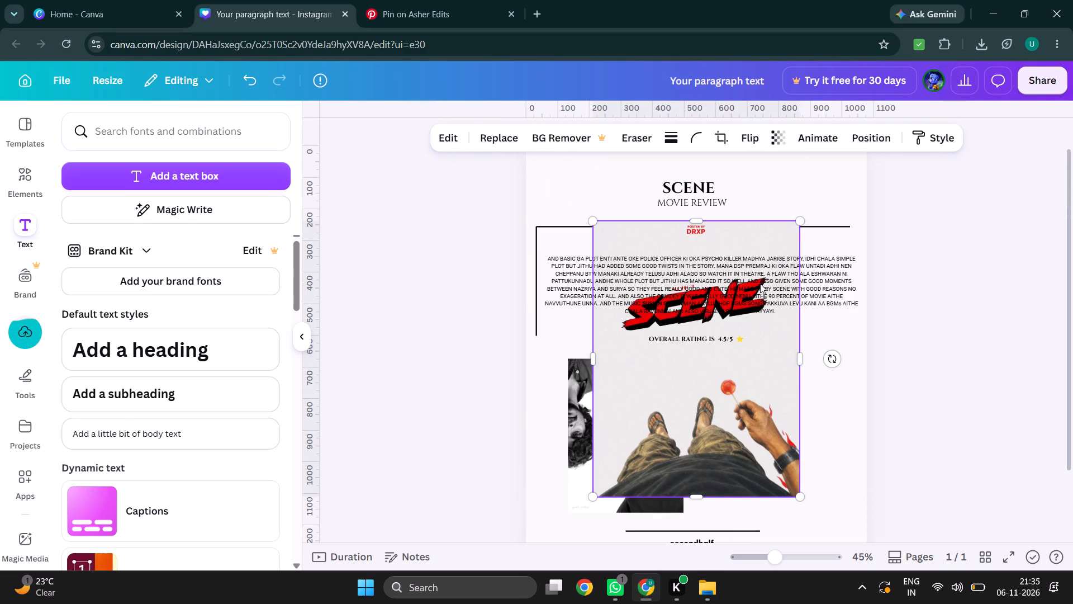
scroll(760, 284, up, 1)
drag(801, 219, 763, 310)
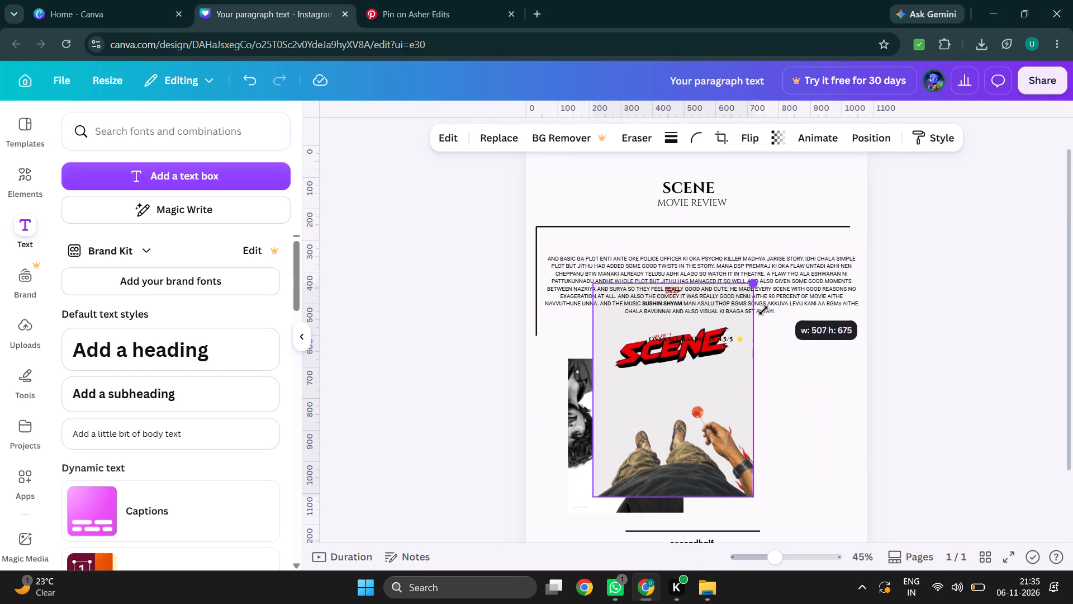
drag(763, 310, 747, 339)
drag(668, 405, 649, 440)
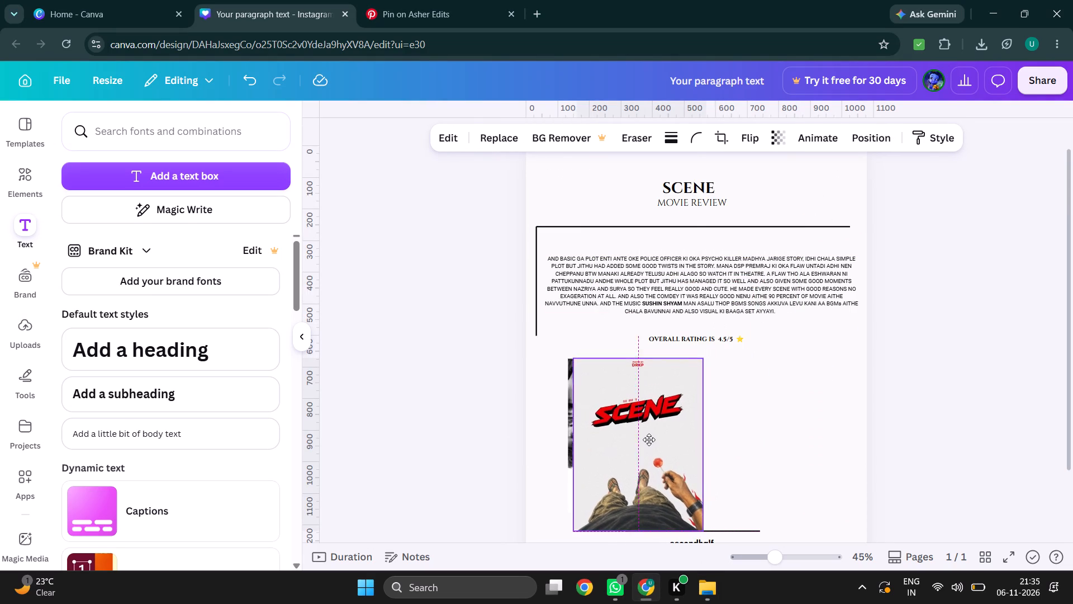
drag(649, 440, 771, 432)
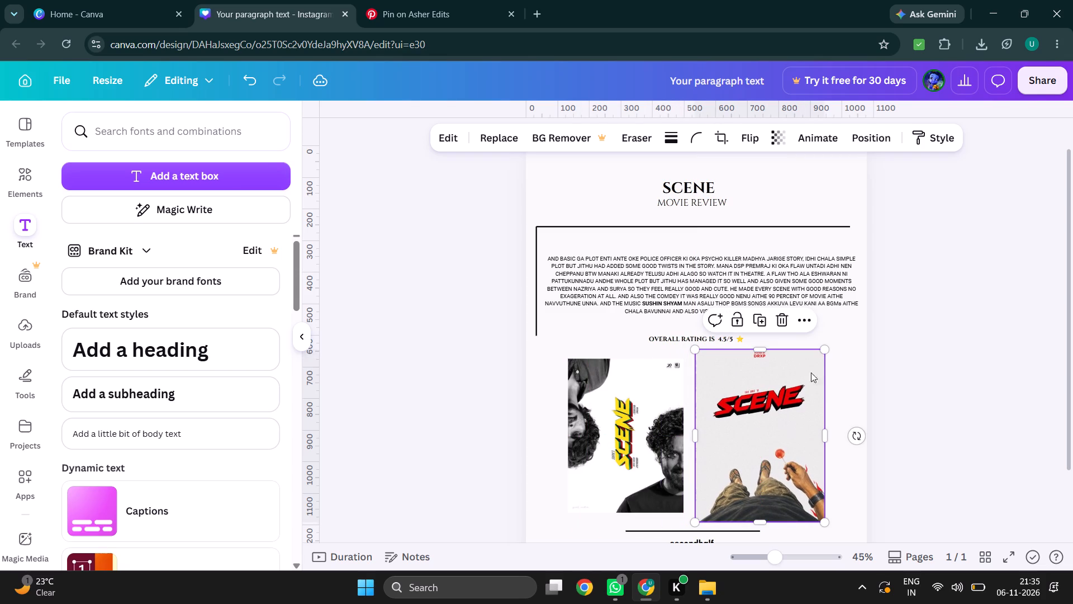
Reduce the red-lettered poster to the black-and-white poster's size and align the two side by side at the same height.
drag(827, 353, 825, 361)
drag(773, 429, 788, 419)
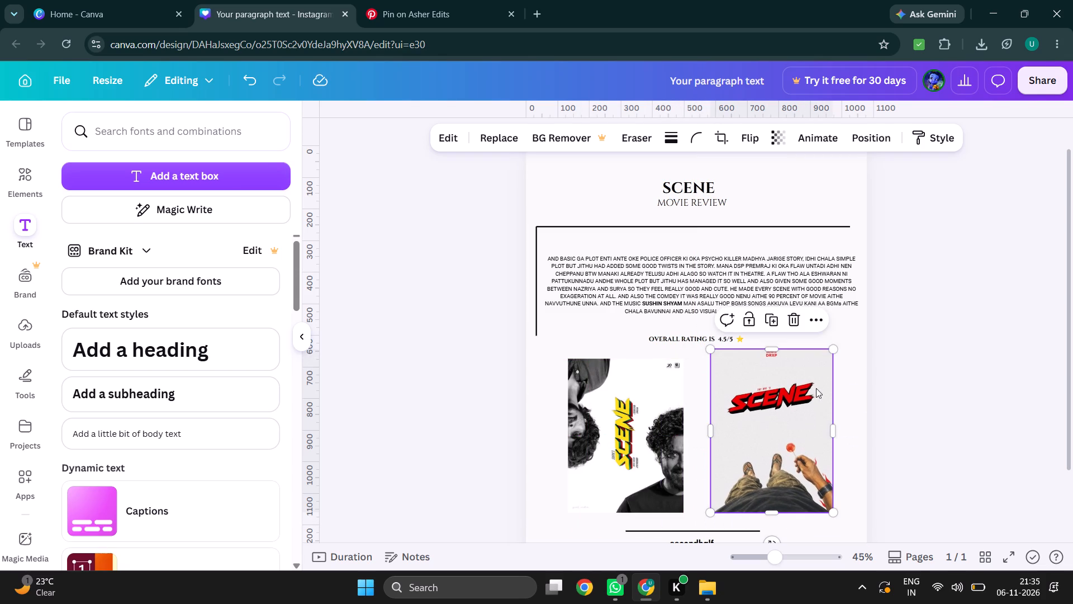
drag(835, 349, 834, 364)
drag(797, 397, 799, 399)
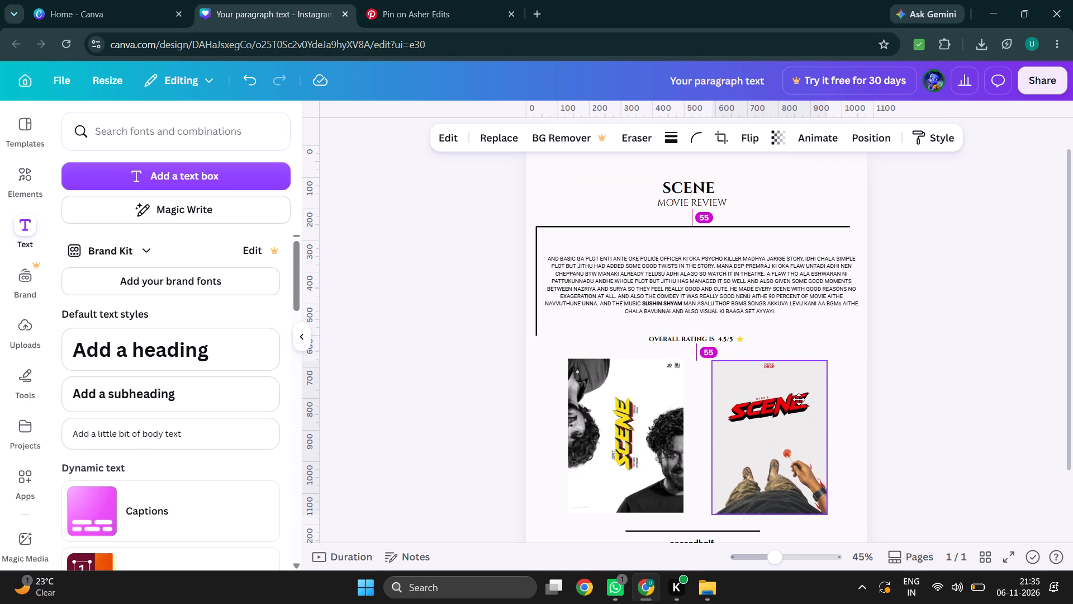
drag(799, 399, 797, 397)
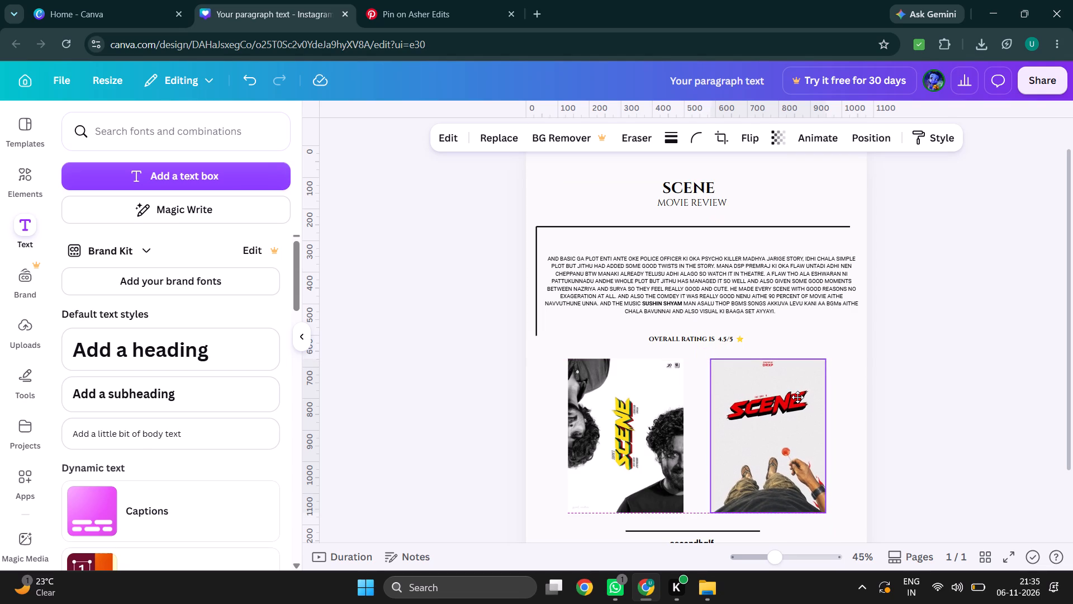
drag(797, 397, 803, 396)
scroll(929, 345, down, 1)
drag(789, 324, 787, 325)
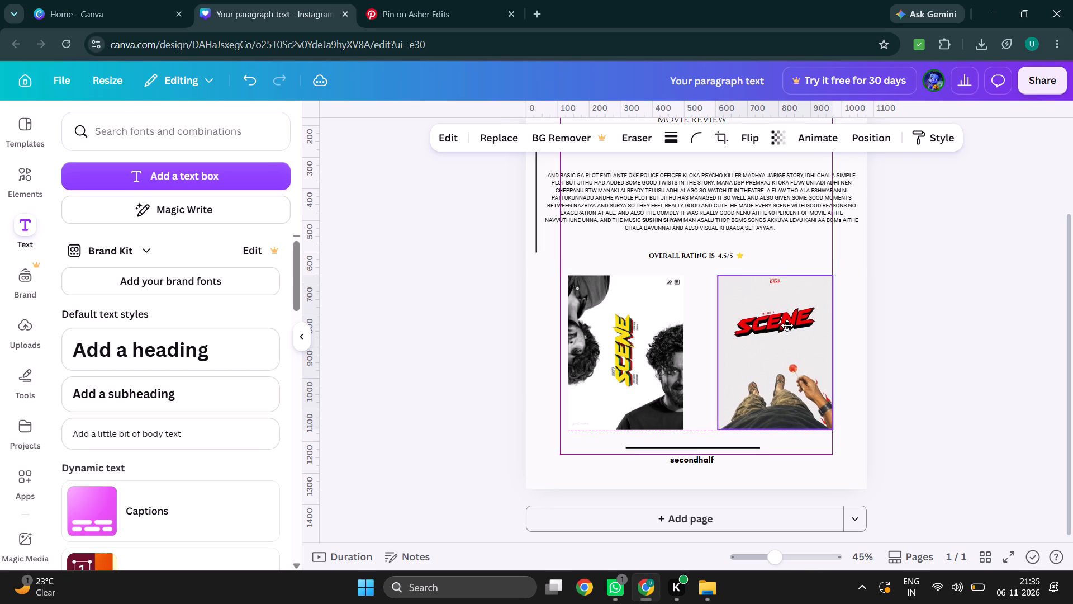
drag(787, 325, 784, 326)
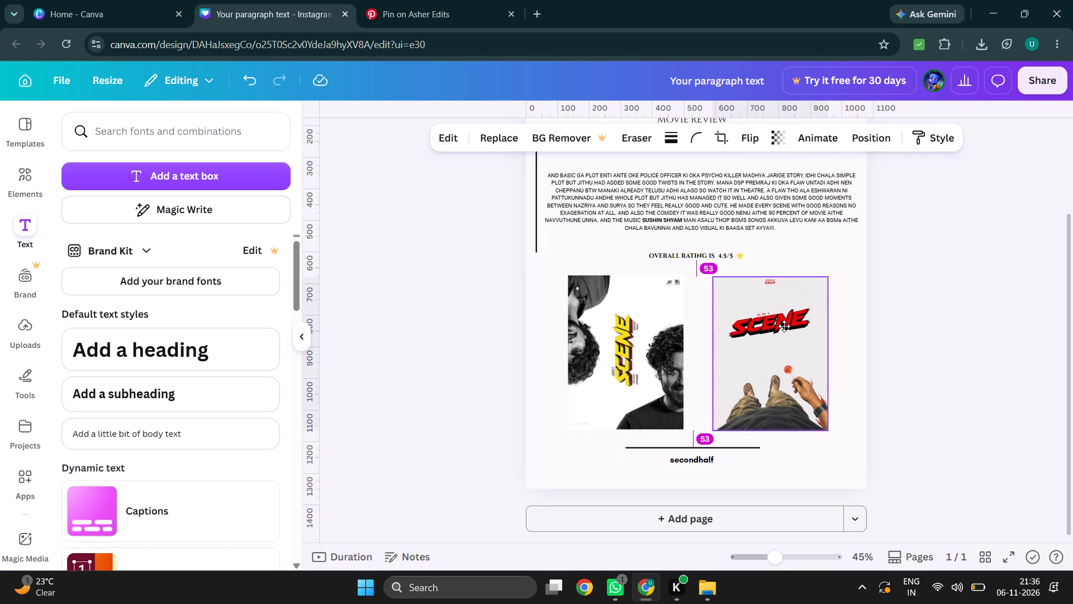
drag(784, 326, 784, 325)
click(999, 281)
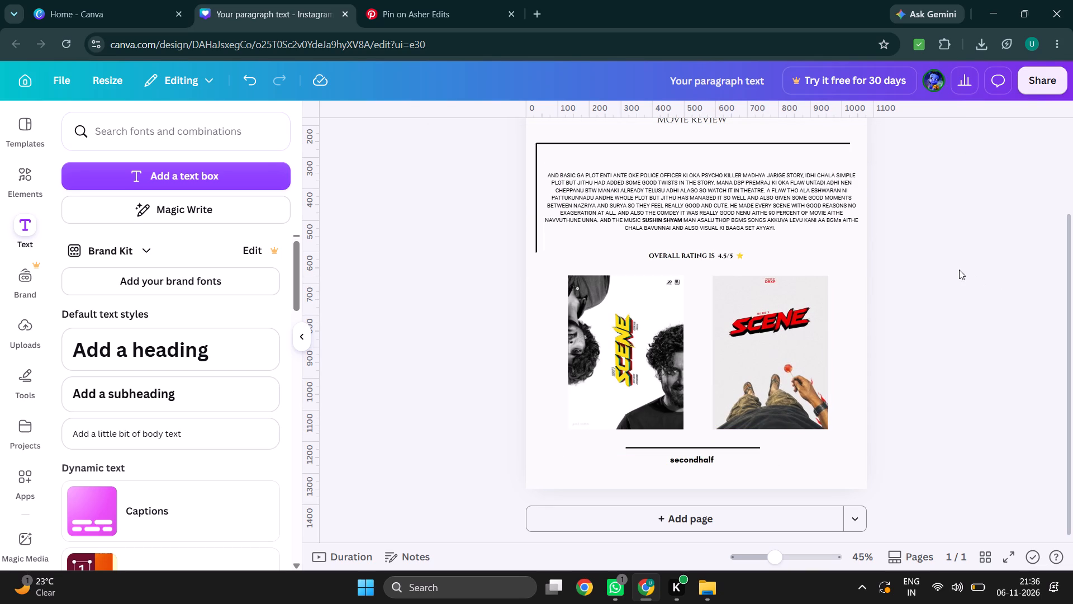
Move the plot paragraph slightly up, leaving a little more space above the rating caption.
scroll(959, 270, down, 1)
scroll(955, 268, up, 1)
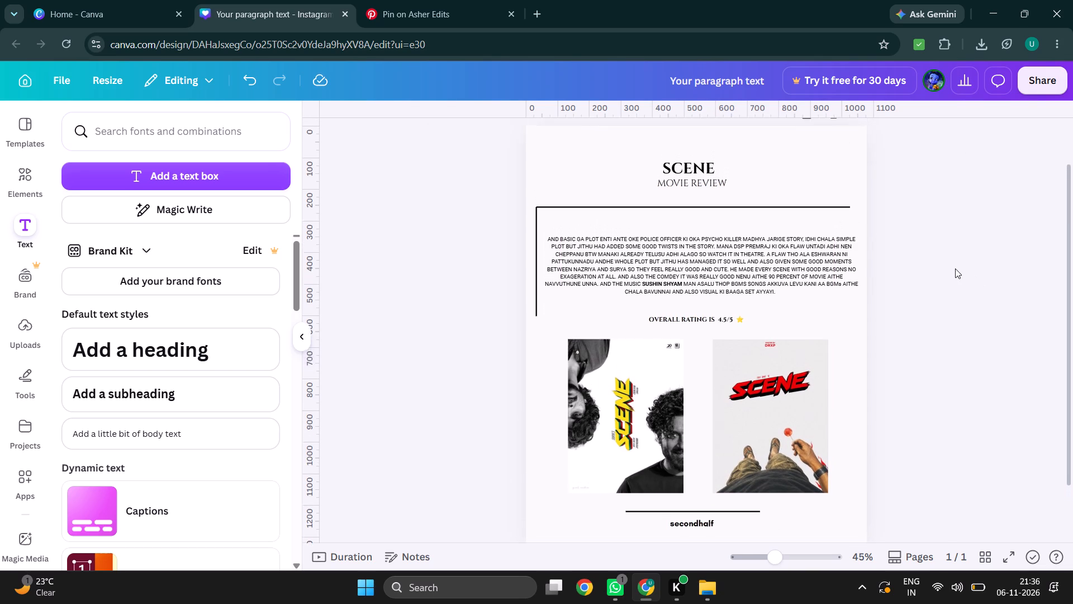
scroll(955, 268, up, 1)
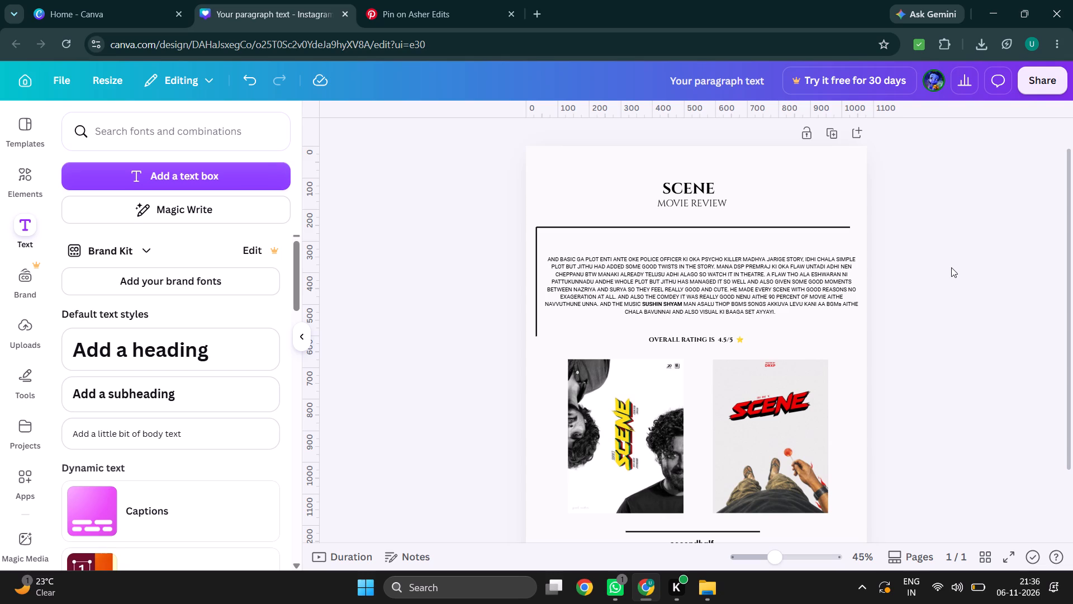
scroll(950, 313, down, 1)
scroll(888, 295, up, 1)
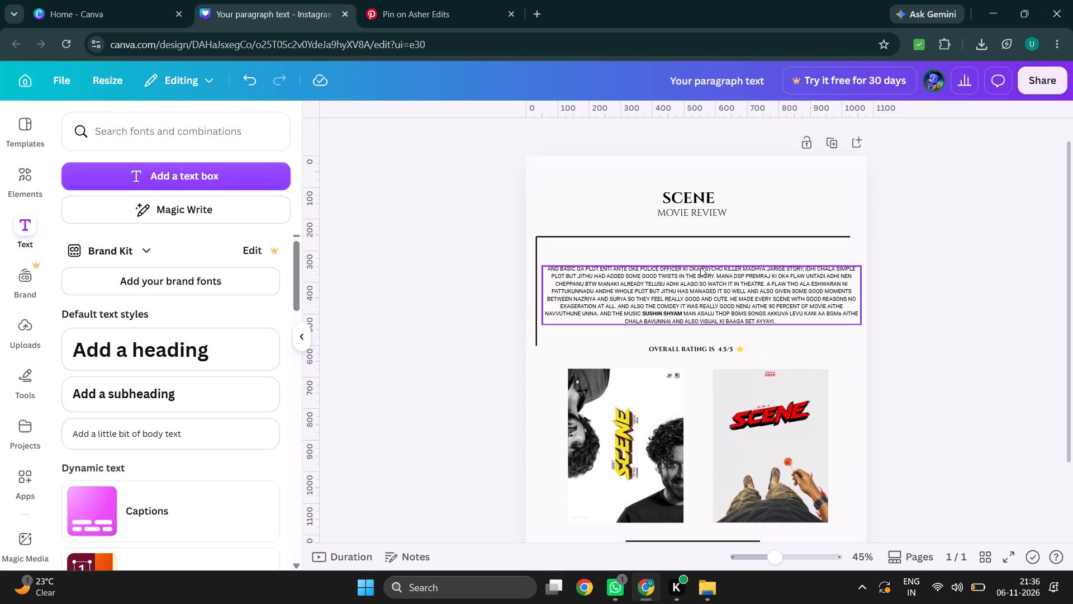
drag(644, 278, 643, 272)
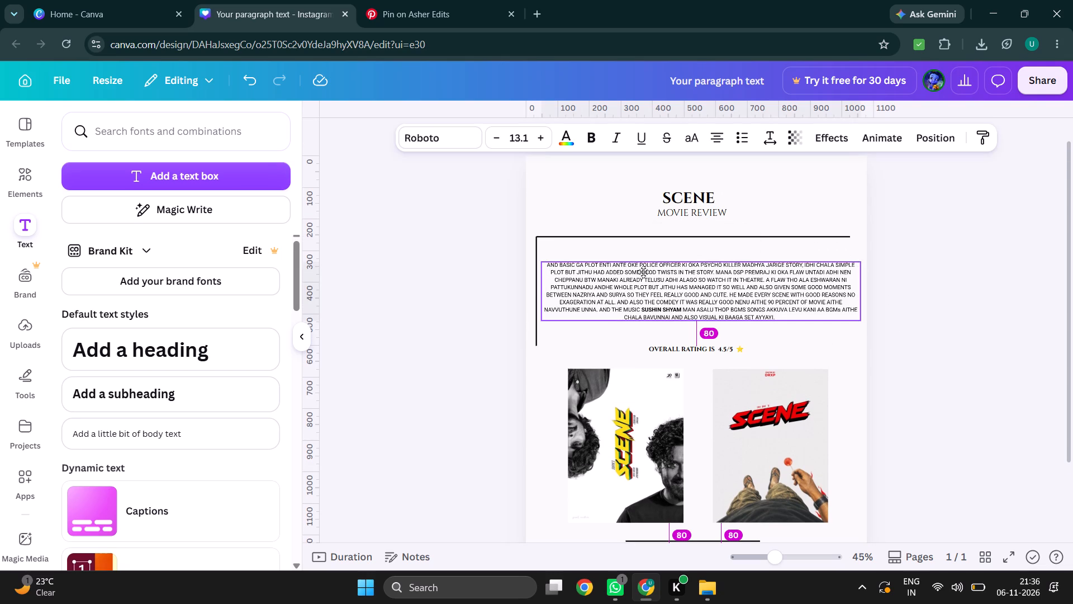
drag(643, 272, 643, 273)
click(939, 215)
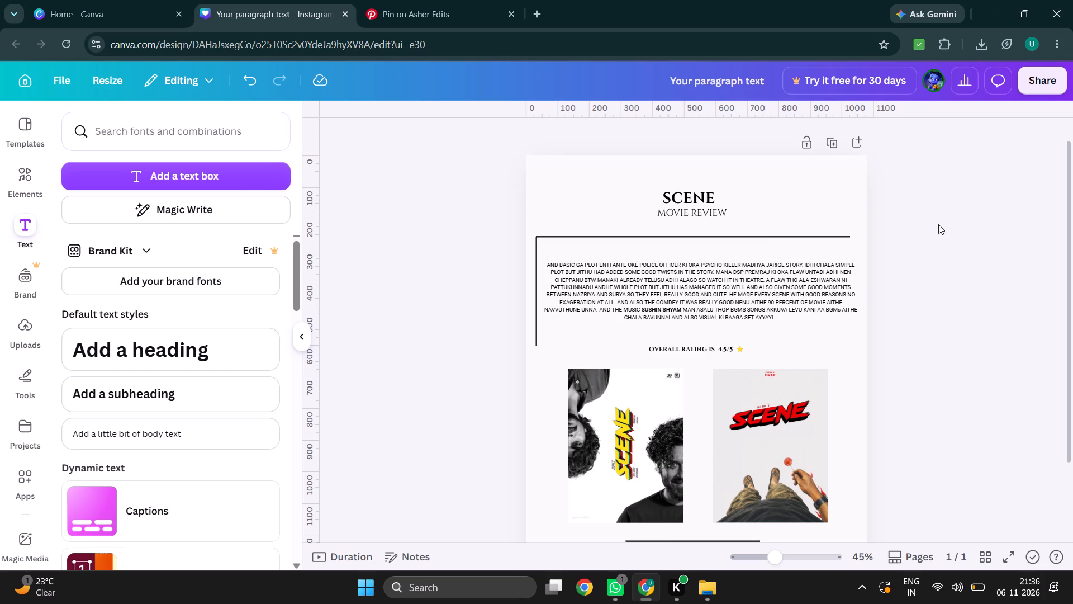
Move the overall rating caption slightly up, keeping it horizontally centred with a gap of about 55 below the plot paragraph.
scroll(929, 270, down, 1)
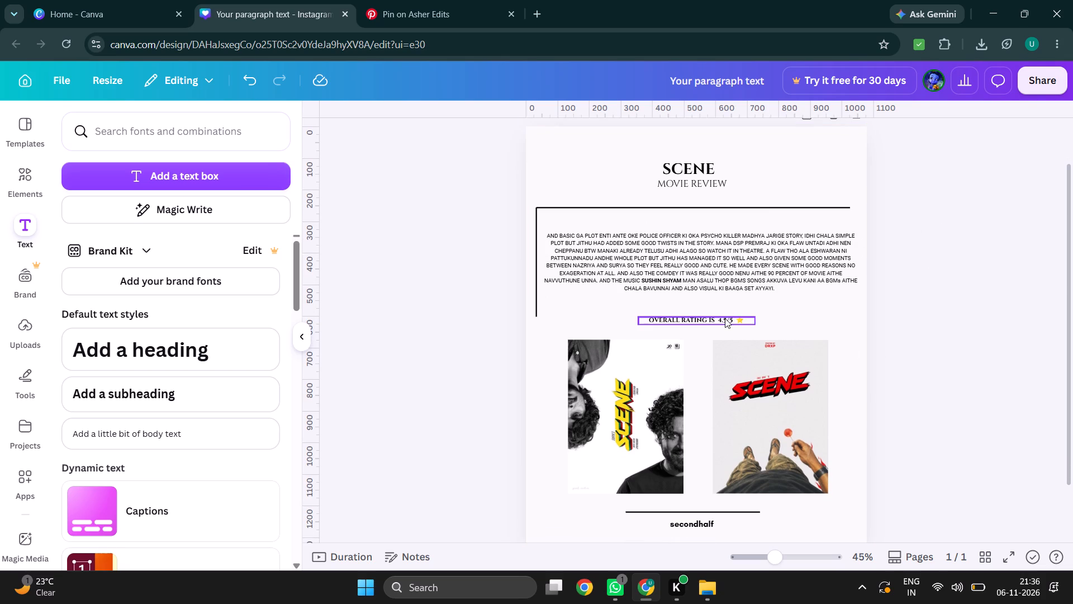
click(725, 318)
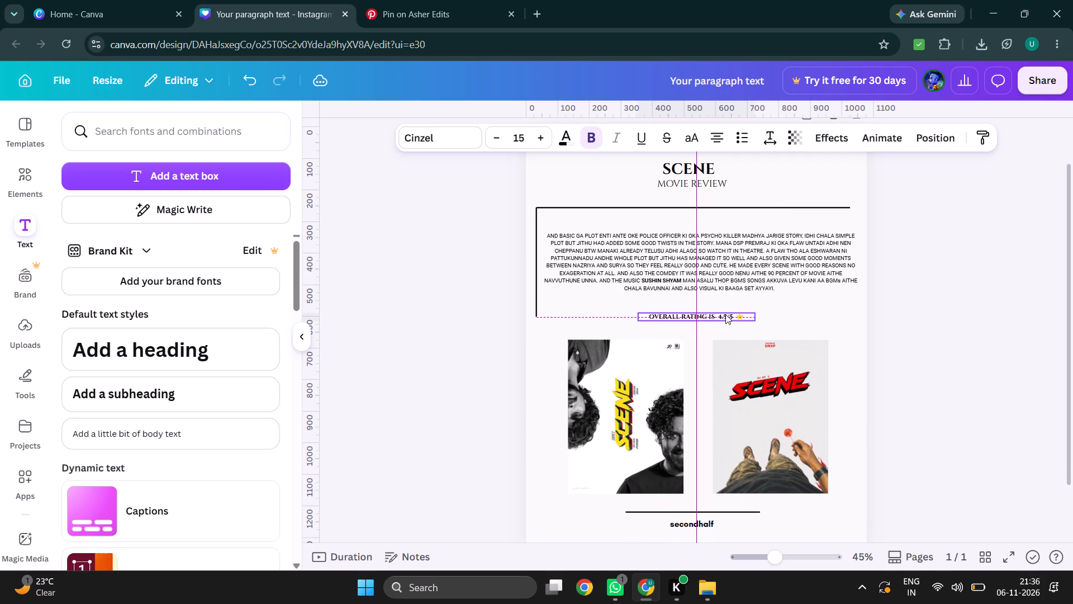
click(695, 313)
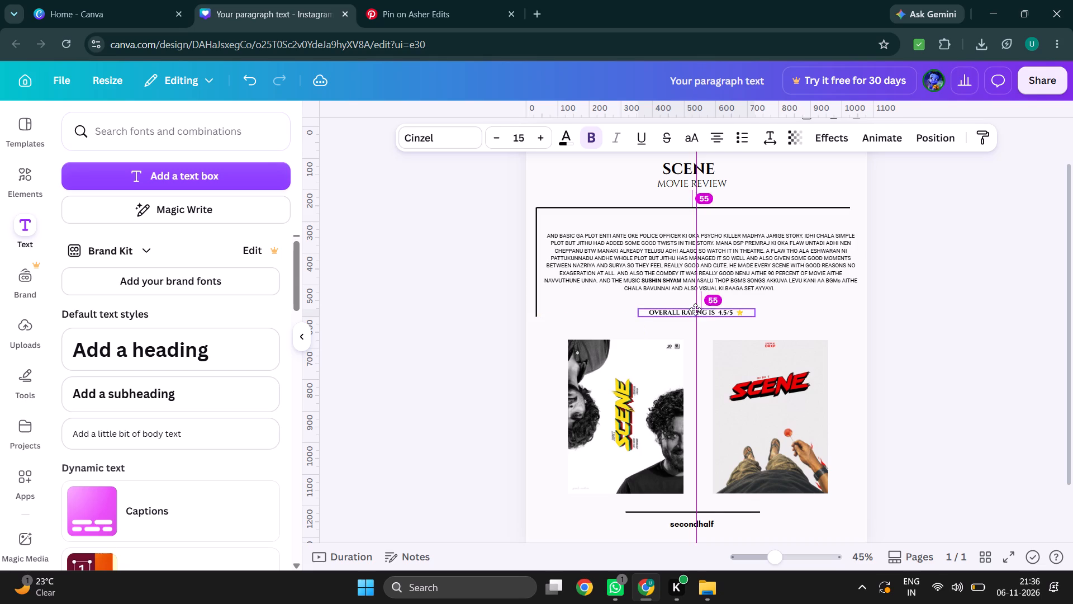
click(936, 287)
scroll(936, 287, up, 1)
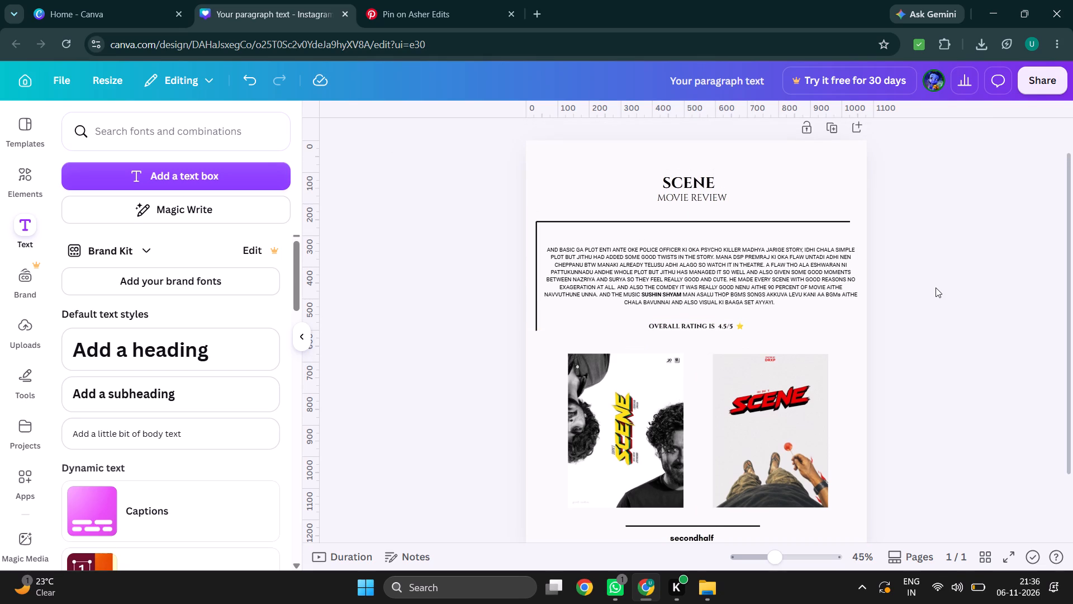
scroll(949, 260, down, 1)
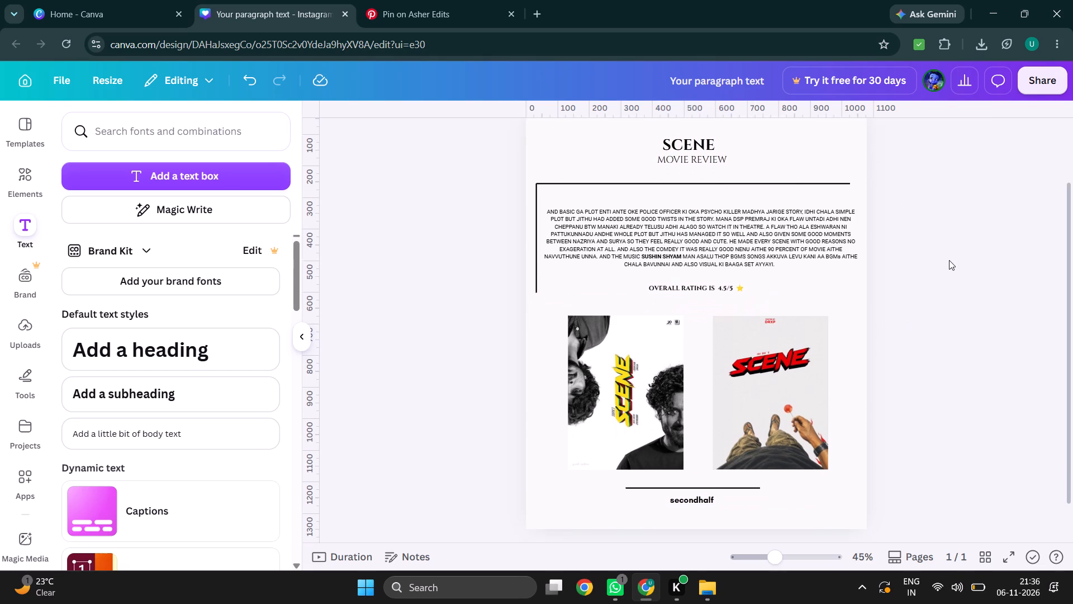
scroll(949, 260, up, 1)
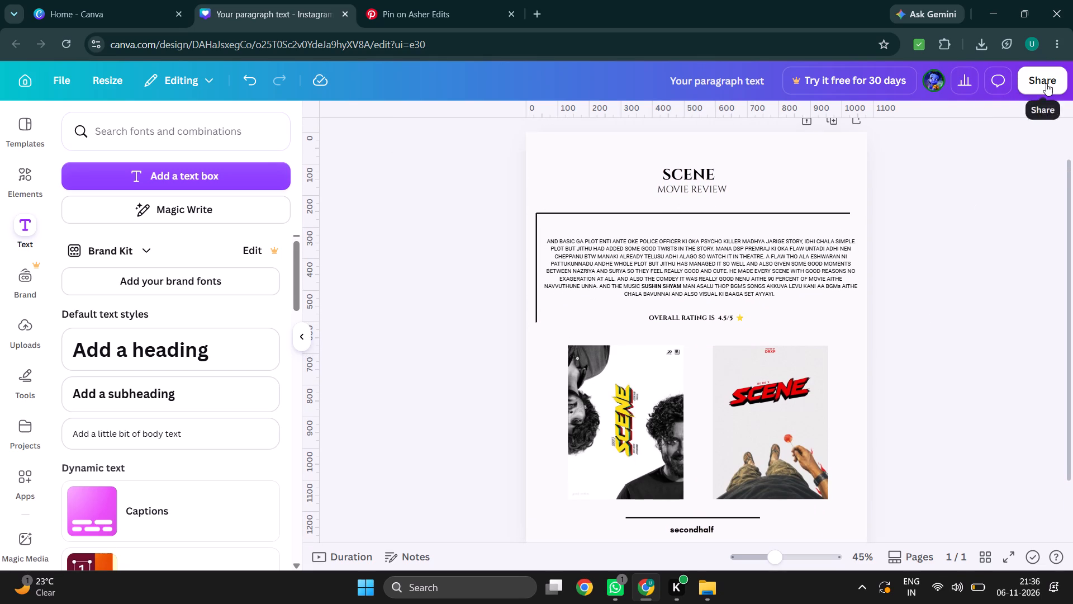
Download the revised SCENE movie review page as a PNG.
click(1046, 83)
click(825, 389)
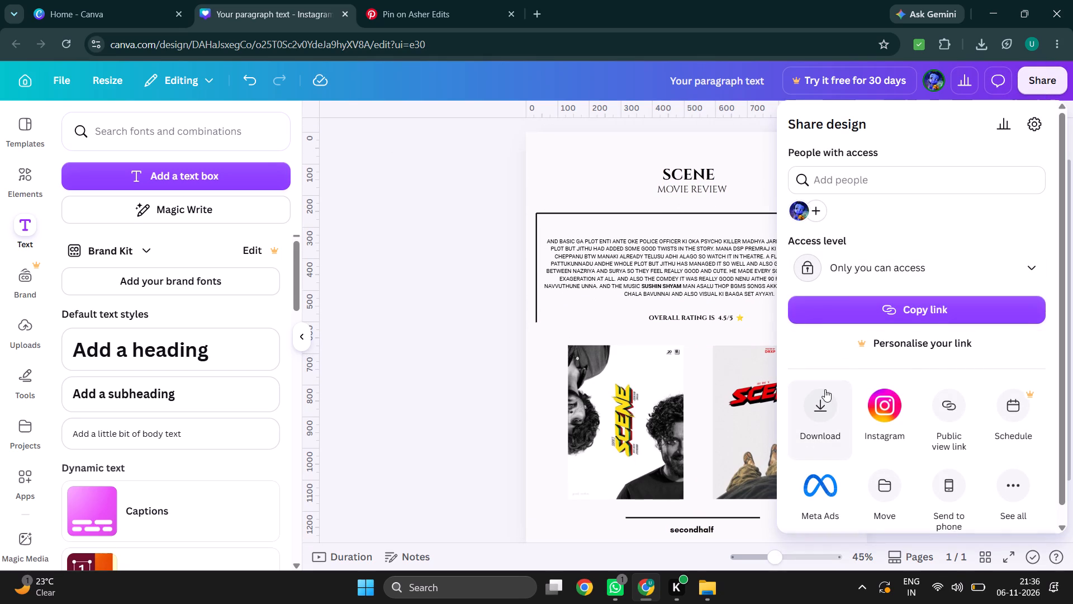
click(909, 391)
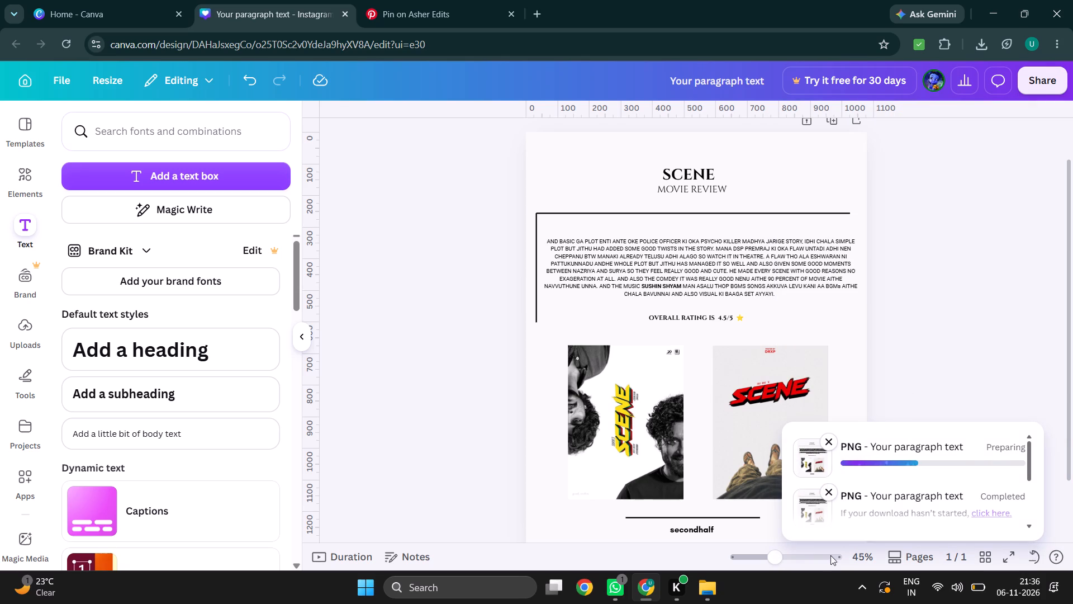
Switch to File Explorer, where the Downloads and SECONDHALF folders are open.
click(705, 587)
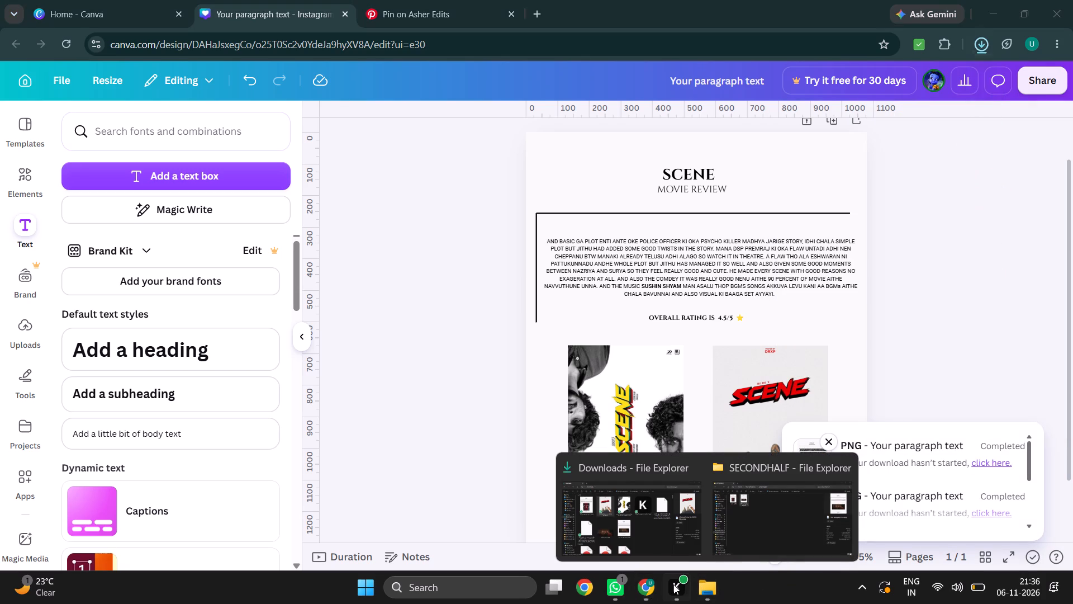
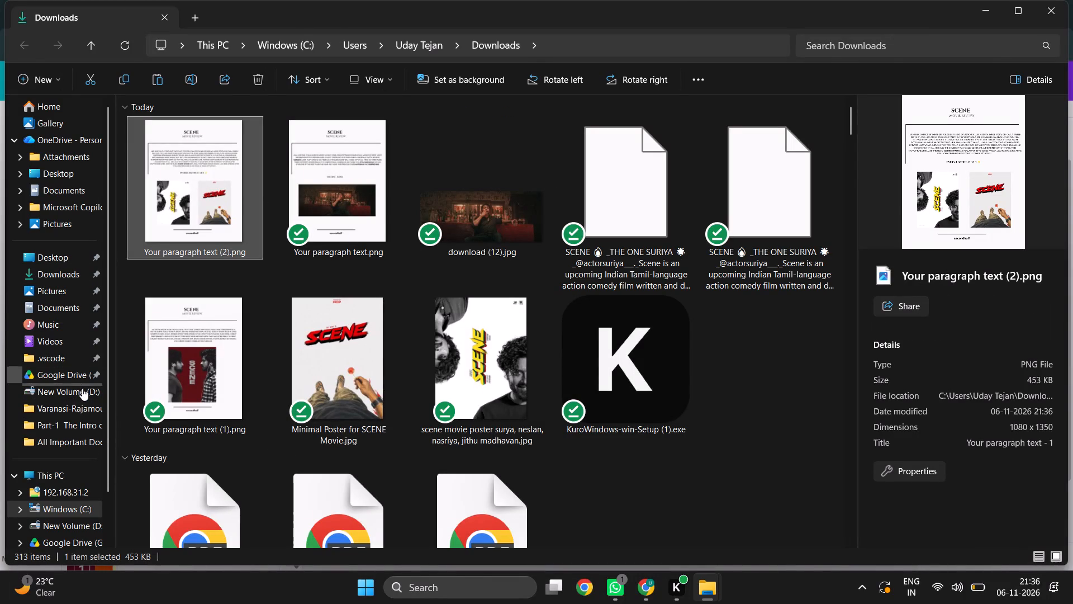
Paste the exported page Your paragraph text (2).png into the SECONDHALF folder on New Volume (D:).
click(82, 388)
double_click(611, 138)
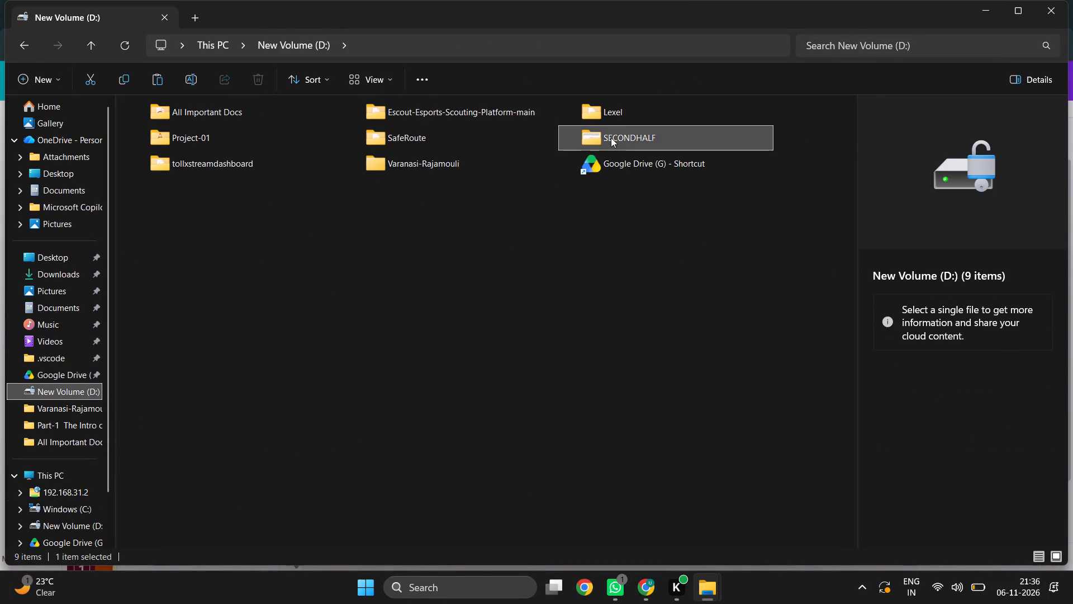
click(488, 338)
key(ctrl+v)
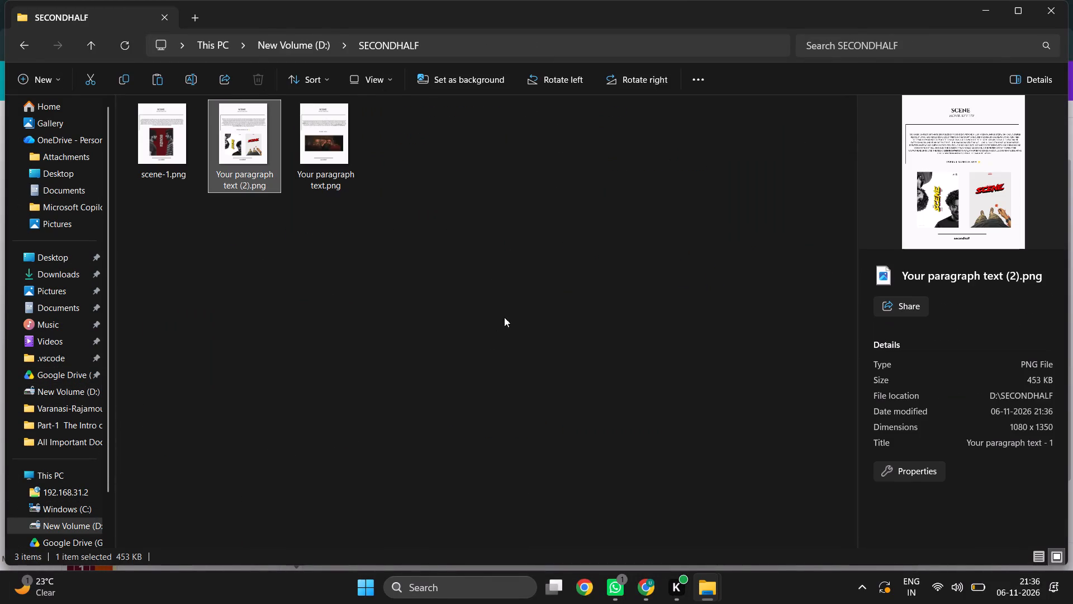
drag(250, 148, 404, 157)
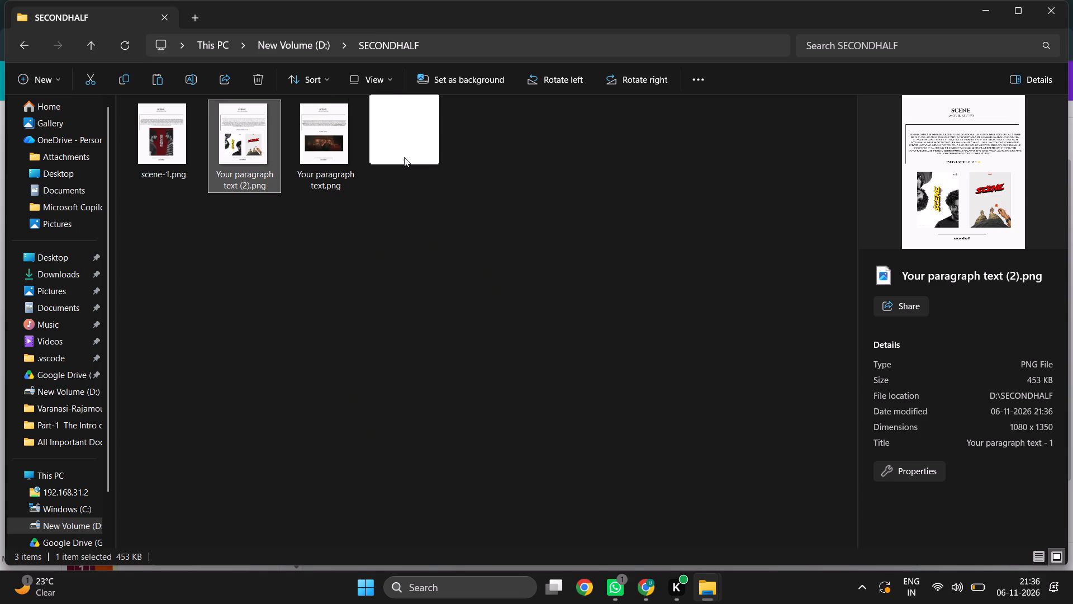
Switch to Chrome, where the SCENE movie review design is open in Canva.
click(638, 583)
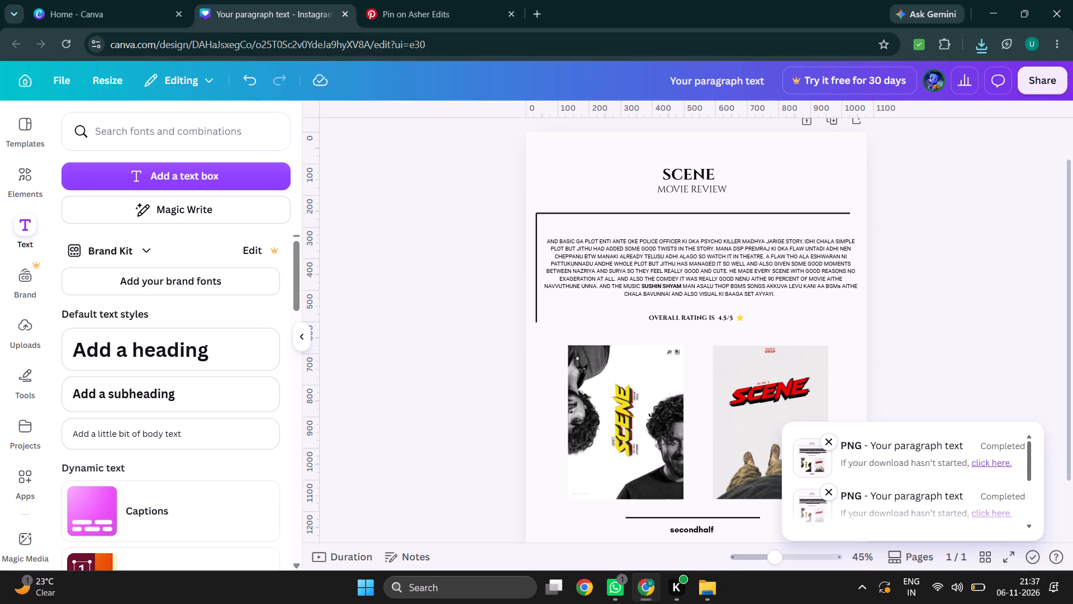
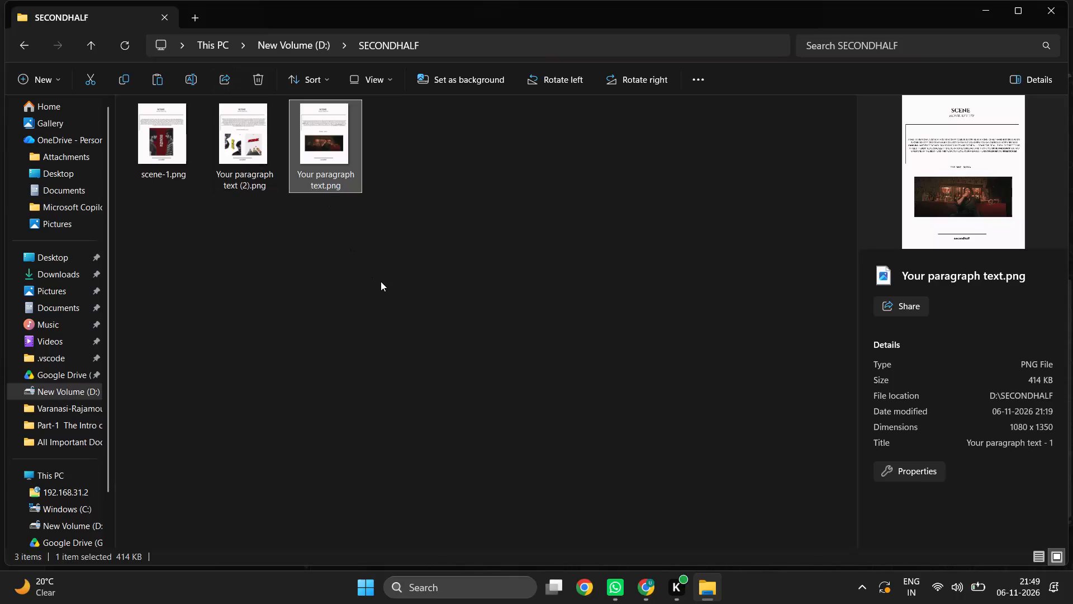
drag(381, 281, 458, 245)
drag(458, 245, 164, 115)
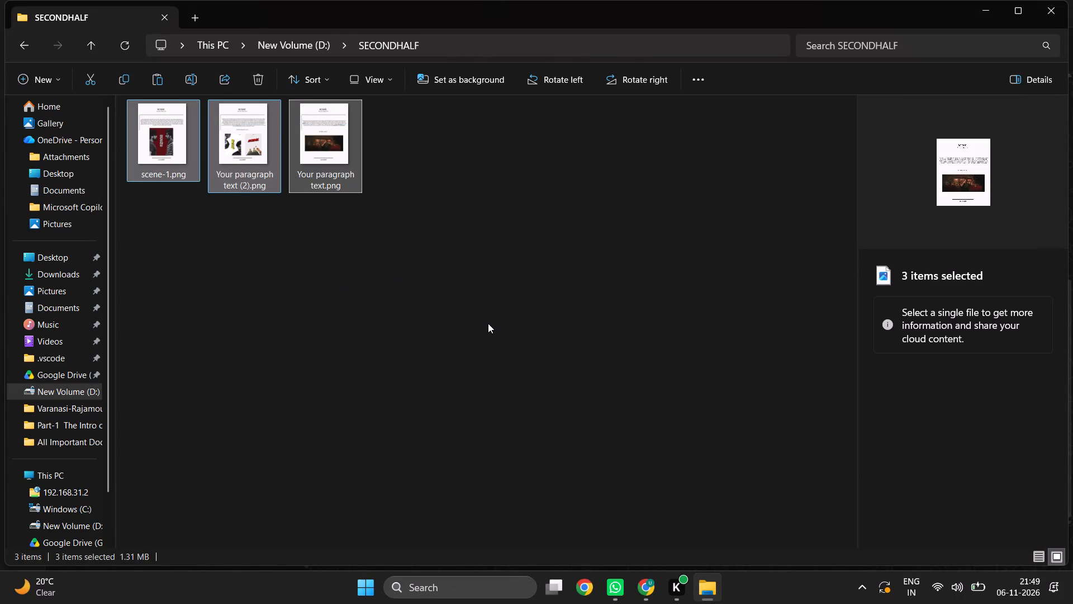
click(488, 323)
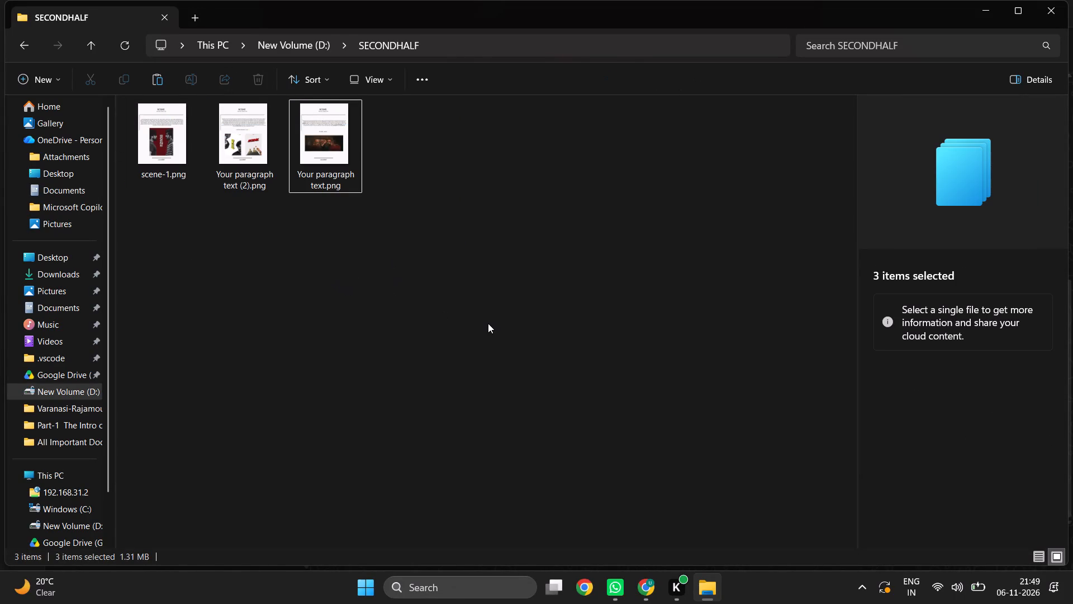